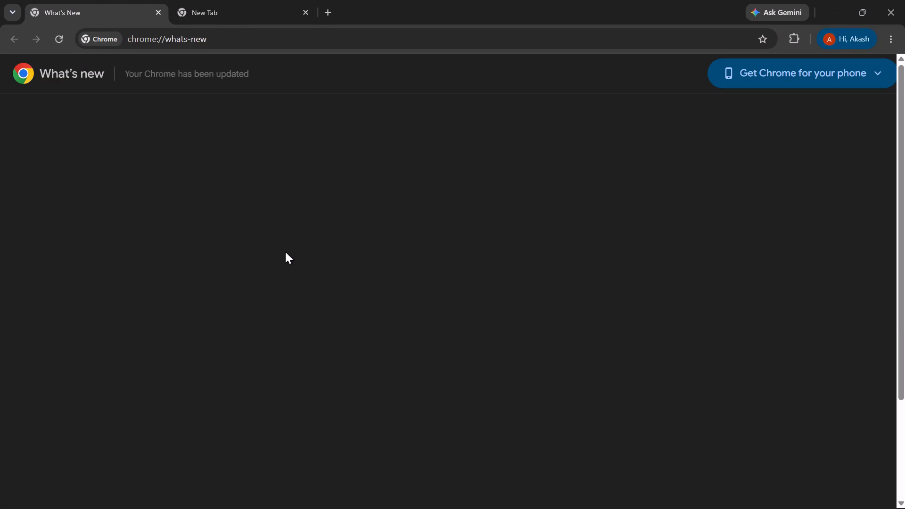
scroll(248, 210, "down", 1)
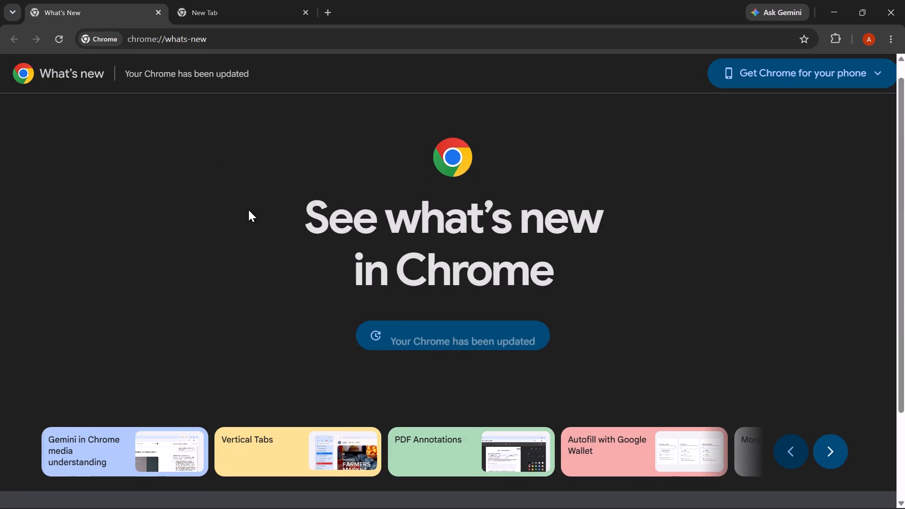
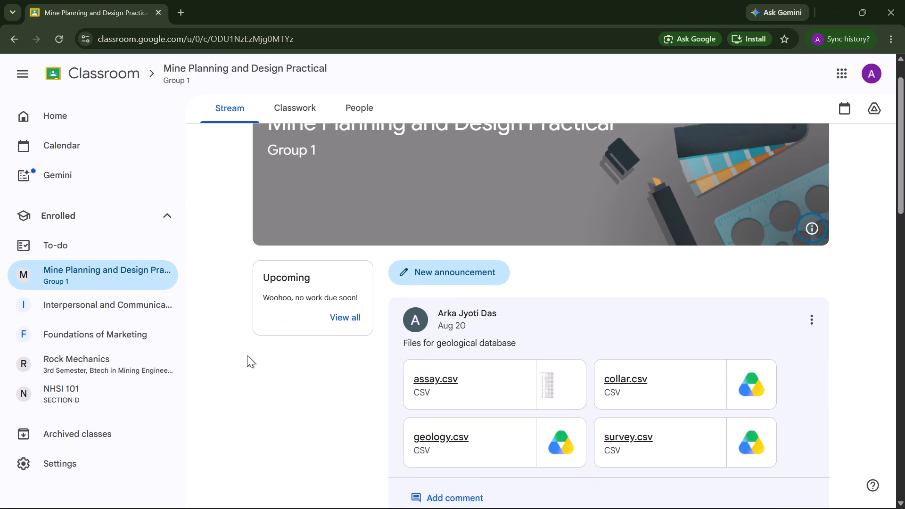
Open the shared Mine Planning and Design lab-file folder linked in the August 17 class post.
scroll(247, 355, "down", 3)
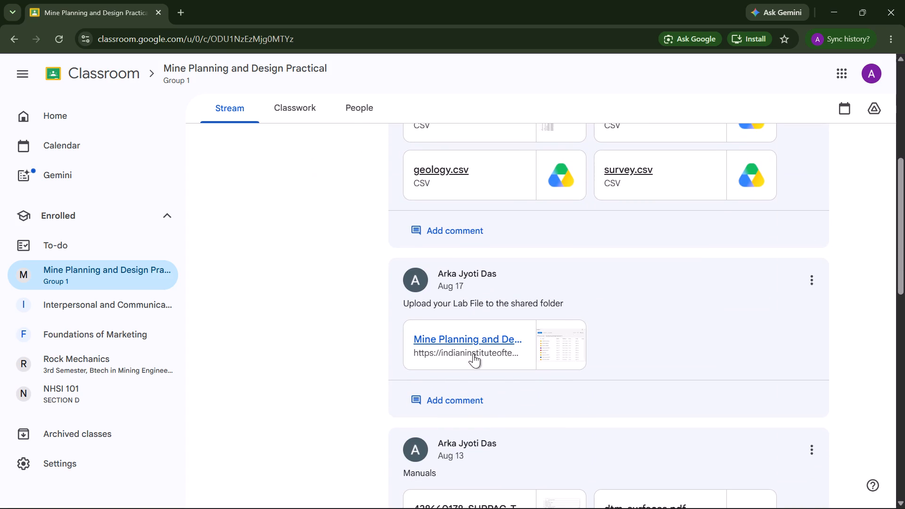
left_click(461, 339)
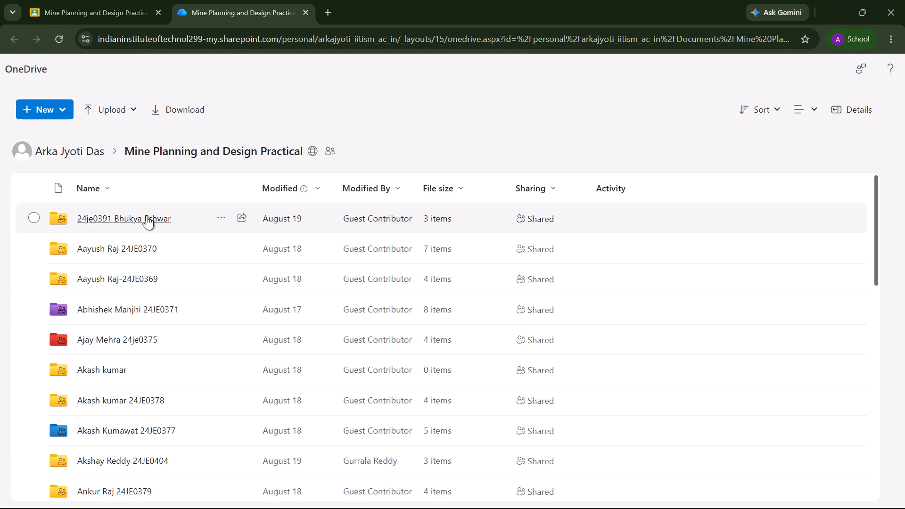
Look through several students' folders in the shared folder to check which practical files they have uploaded.
left_click(147, 215)
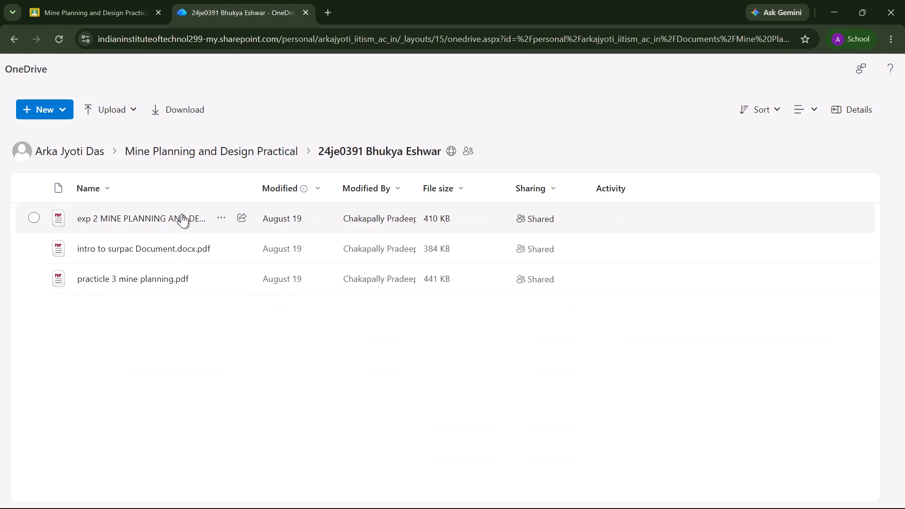
left_click(11, 35)
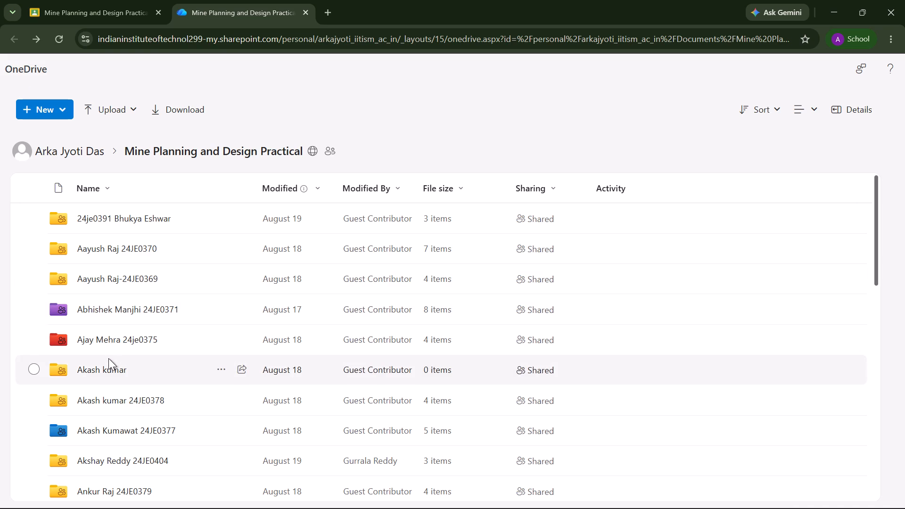
scroll(108, 355, "down", 1)
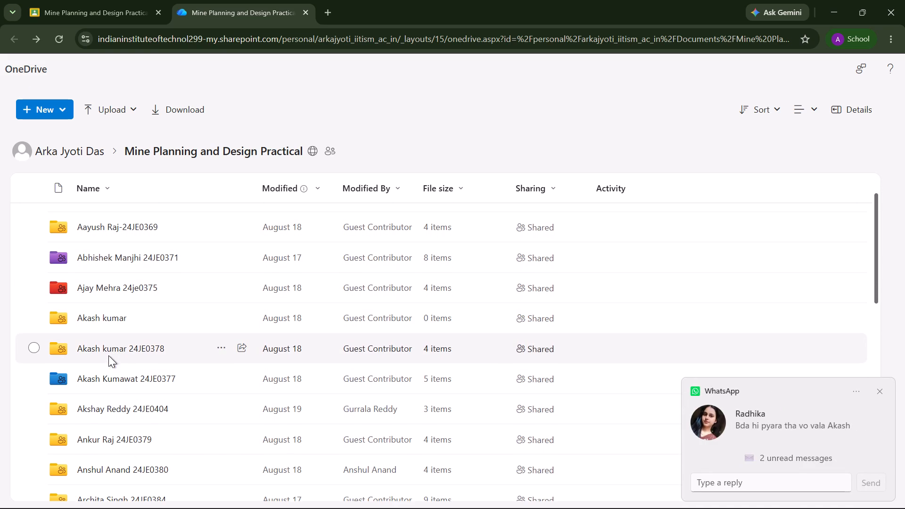
left_click(106, 346)
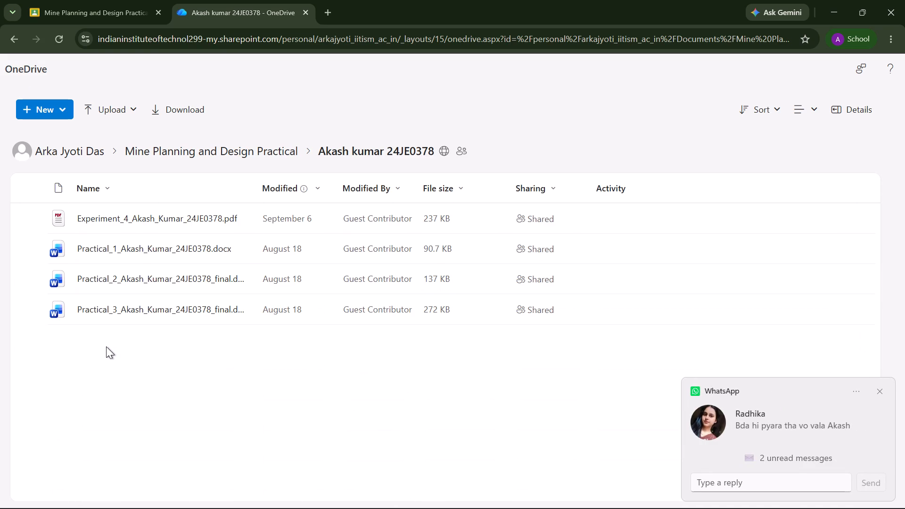
left_click(15, 43)
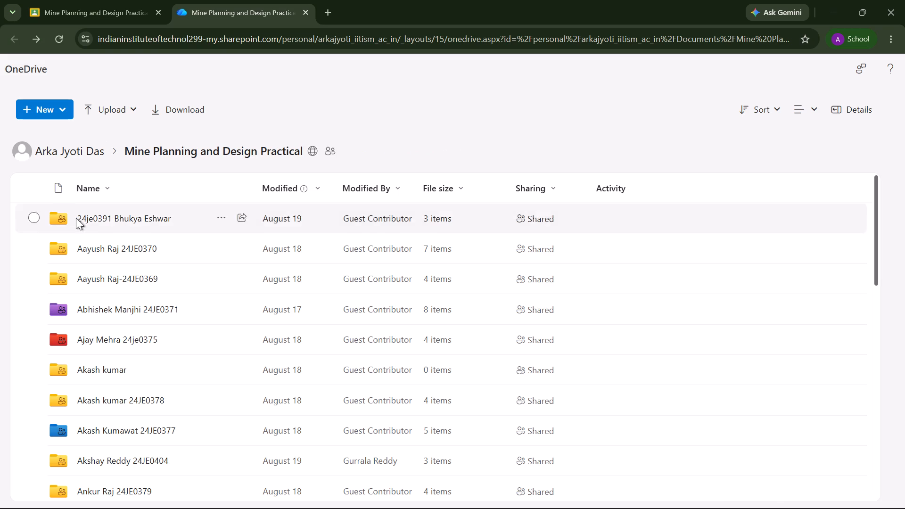
scroll(284, 350, "down", 5)
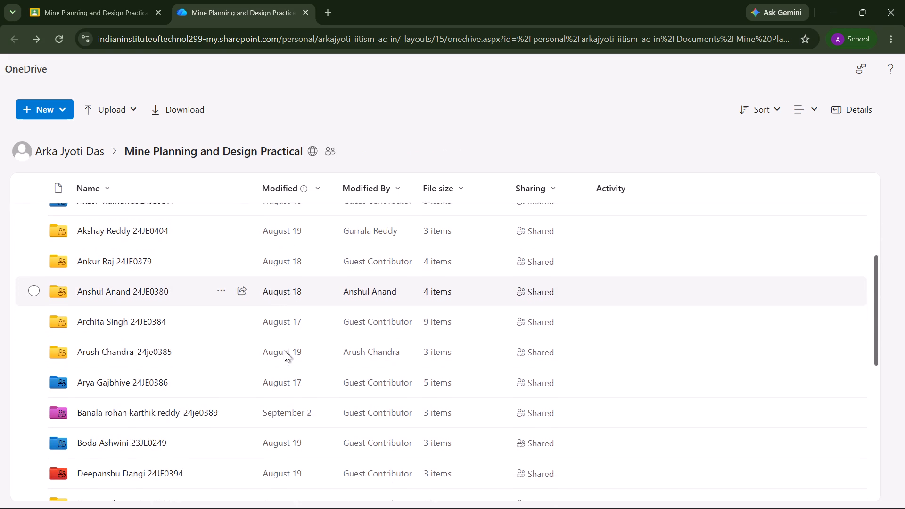
scroll(284, 350, "down", 1)
left_click(108, 370)
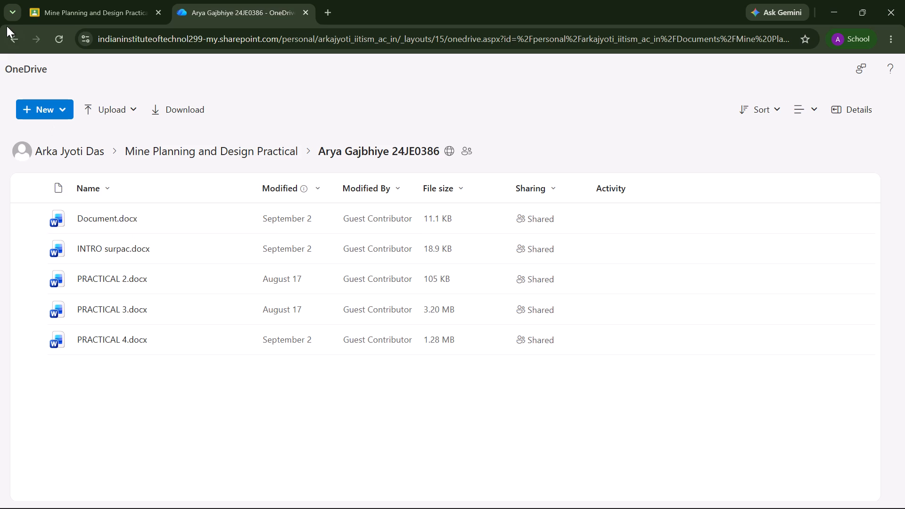
left_click(13, 44)
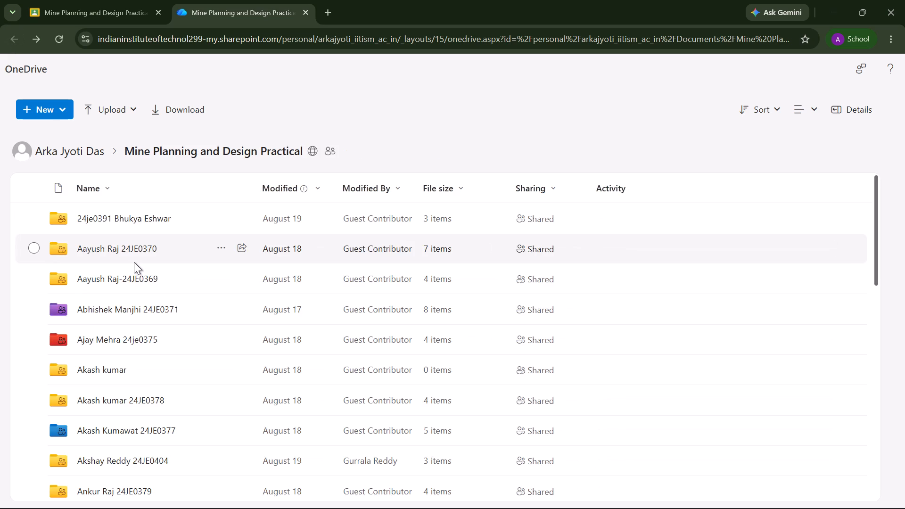
Open Practical 7.docx from the nine-item student folder modified on August 17.
scroll(134, 262, "down", 4)
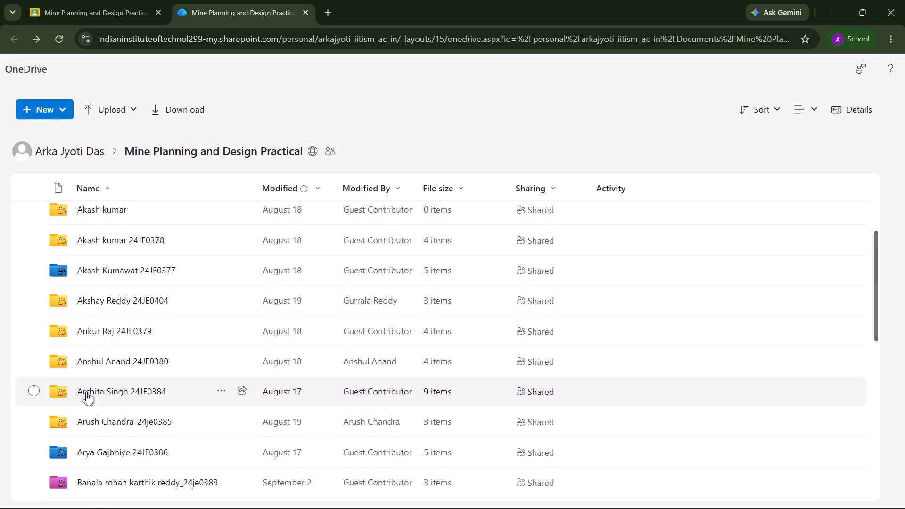
left_click(91, 385)
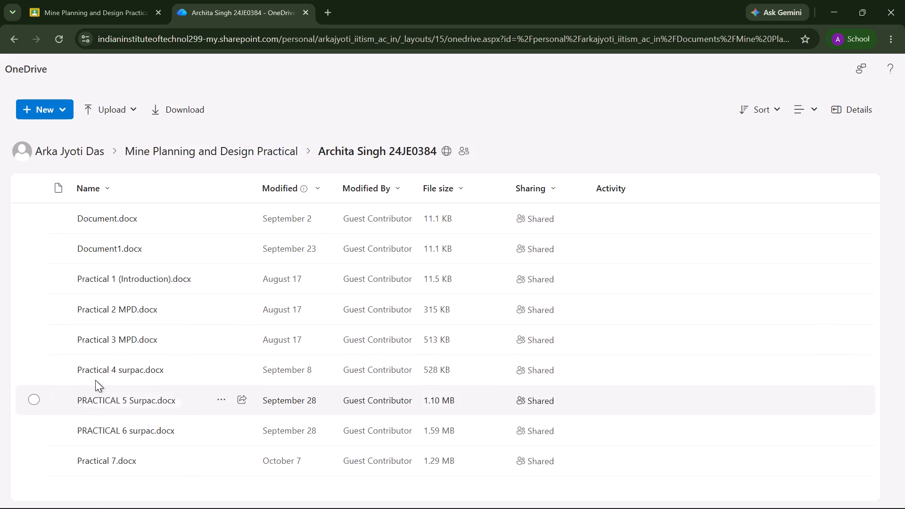
left_click(113, 461)
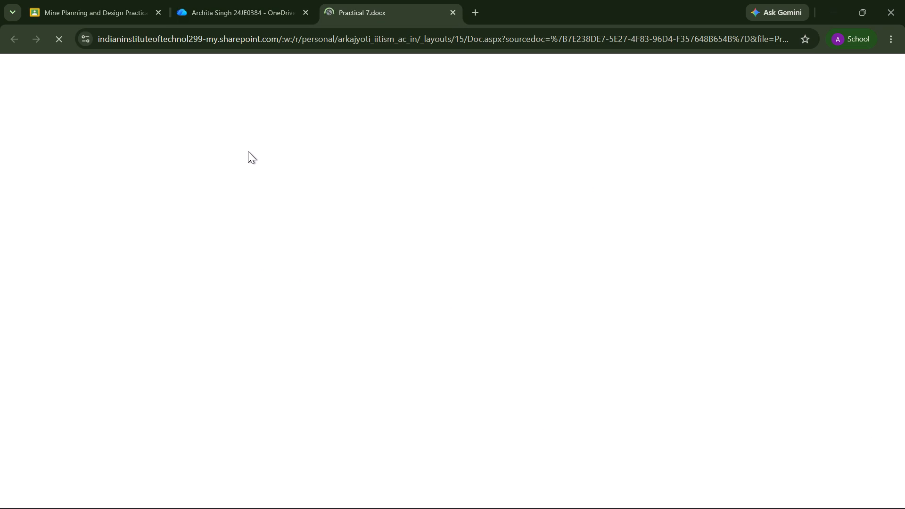
Look through the whole Practical 7 document, including its procedure and screenshot pages, and return to its beginning.
scroll(248, 151, "down", 1)
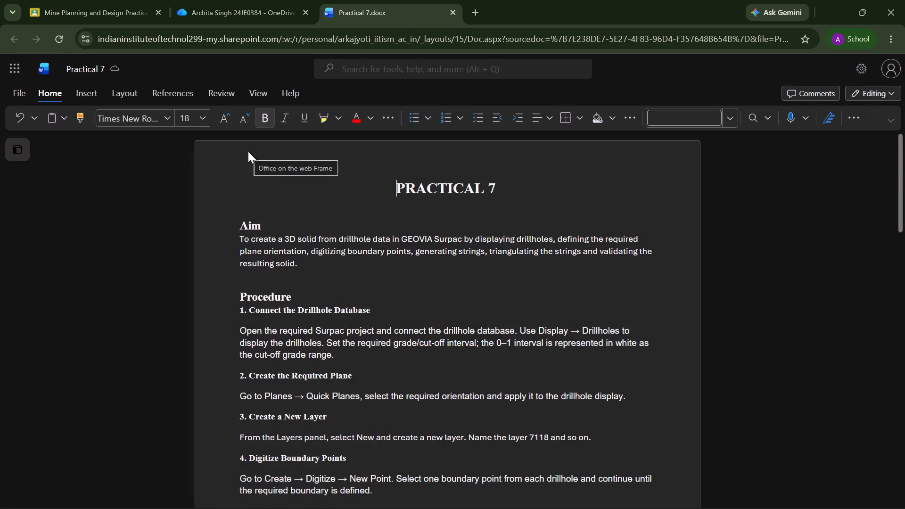
scroll(248, 151, "down", 20)
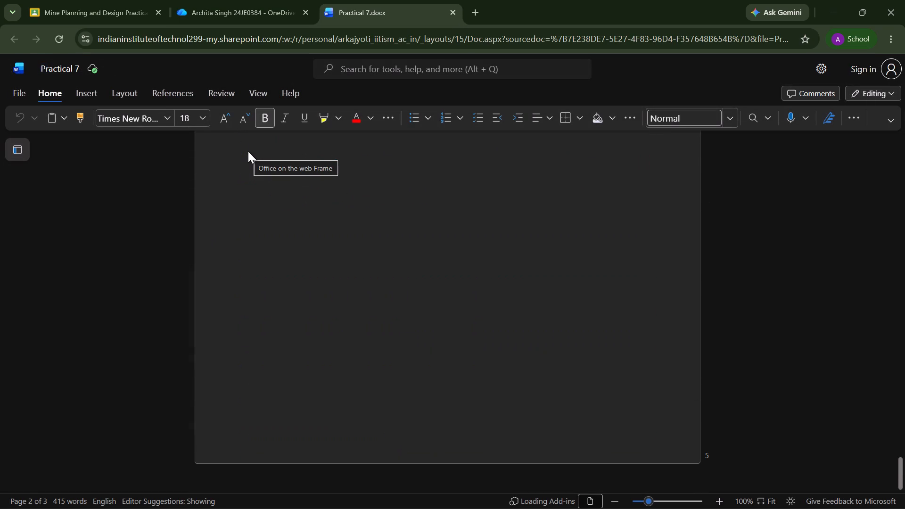
scroll(248, 151, "down", 13)
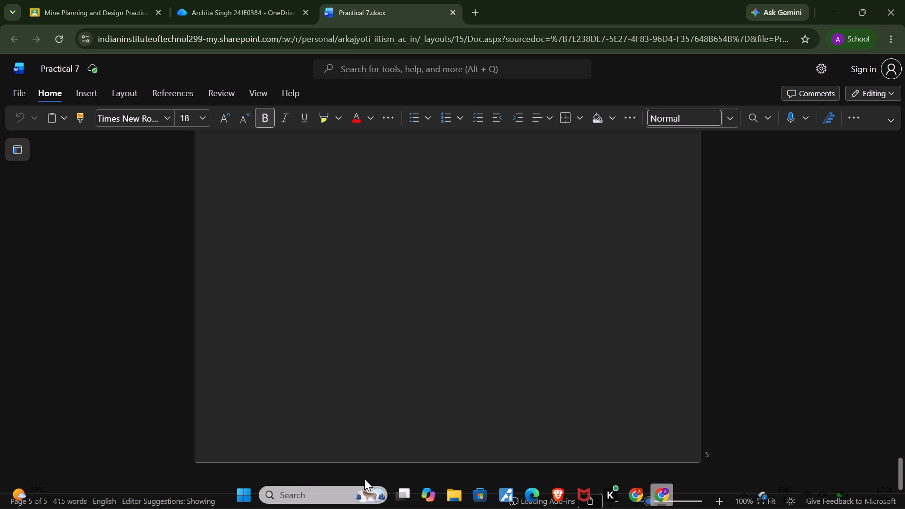
scroll(451, 300, "up", 14)
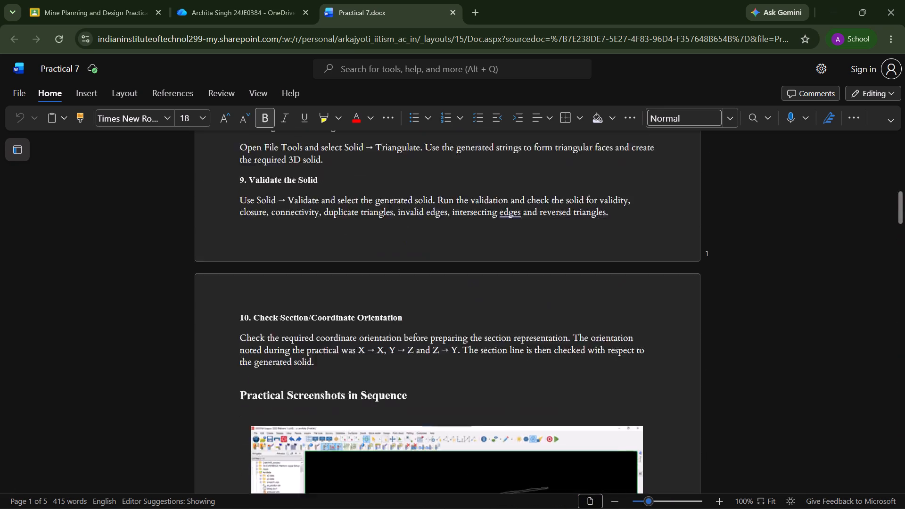
scroll(451, 300, "up", 5)
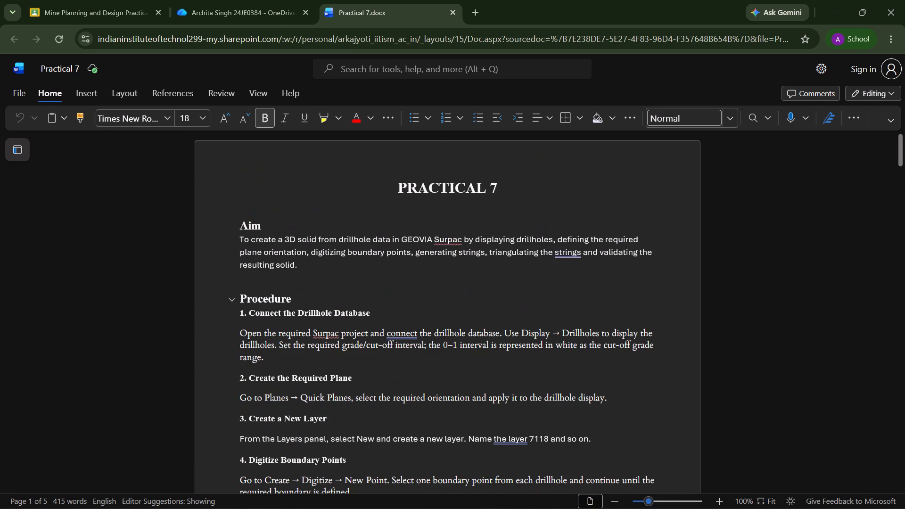
Copy the entire content of the Practical 7 document.
key("ctrl+a")
key("ctrl+c")
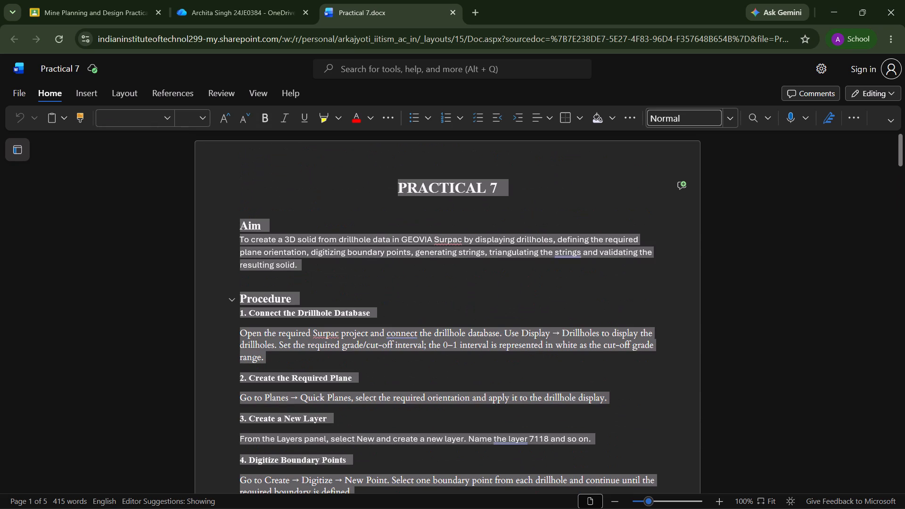
Open a new browser tab.
left_click(475, 8)
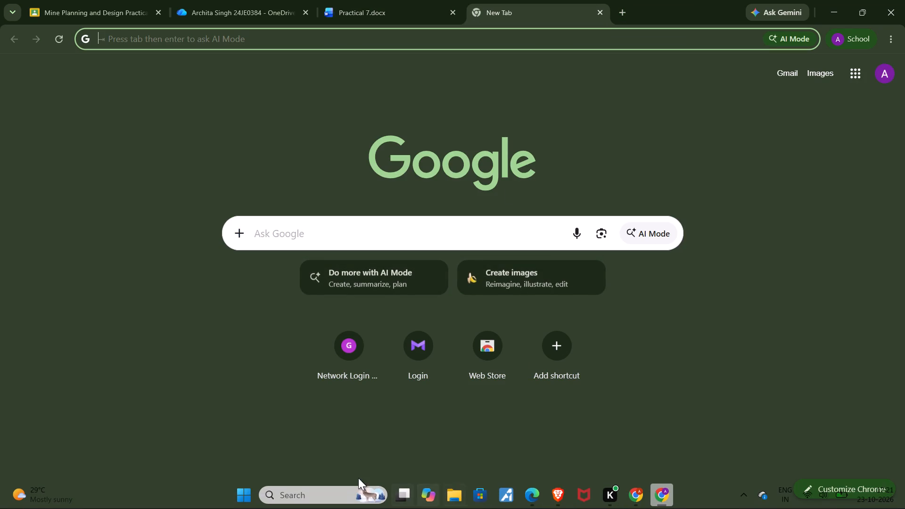
Launch Microsoft Word, maximize its window and create a new blank document.
left_click(350, 487)
type("word")
key("Return")
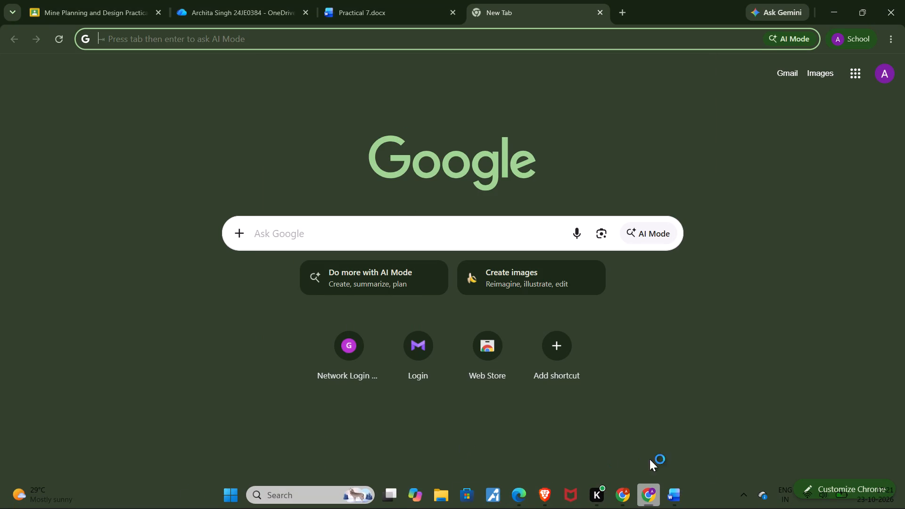
left_click(670, 498)
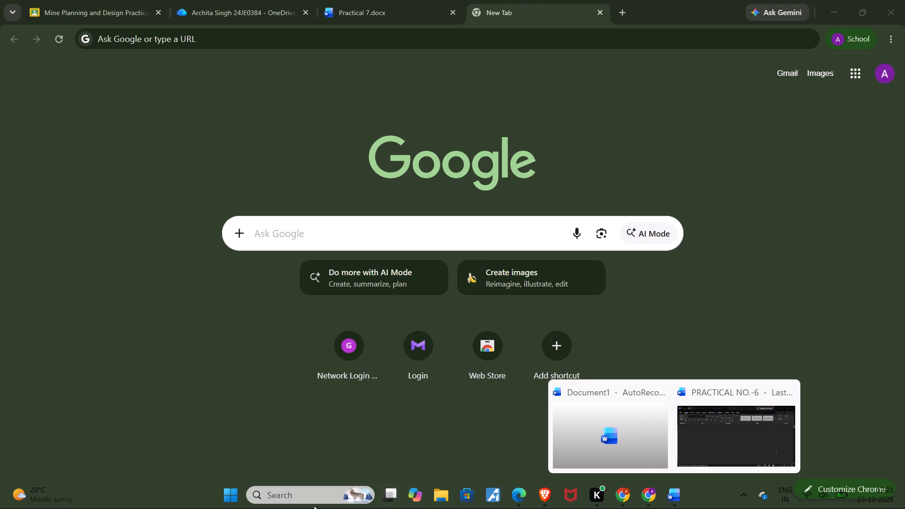
left_click(271, 493)
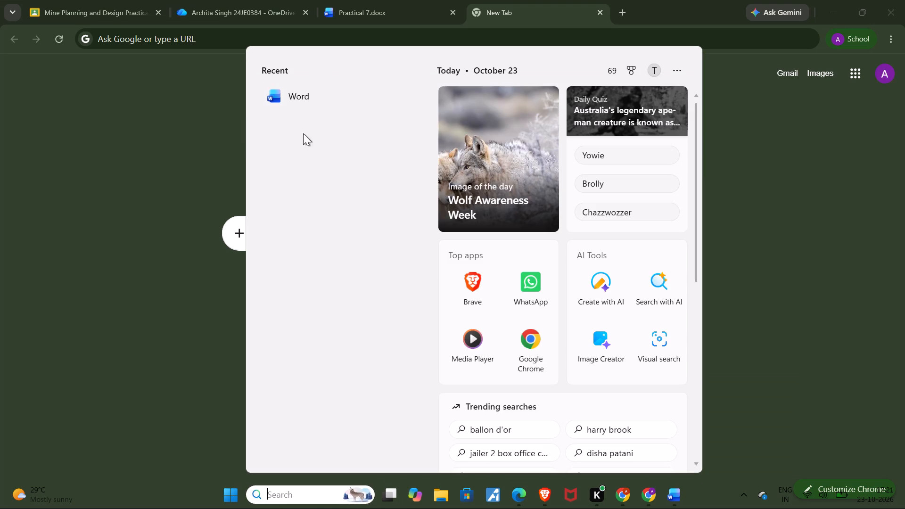
left_click(322, 89)
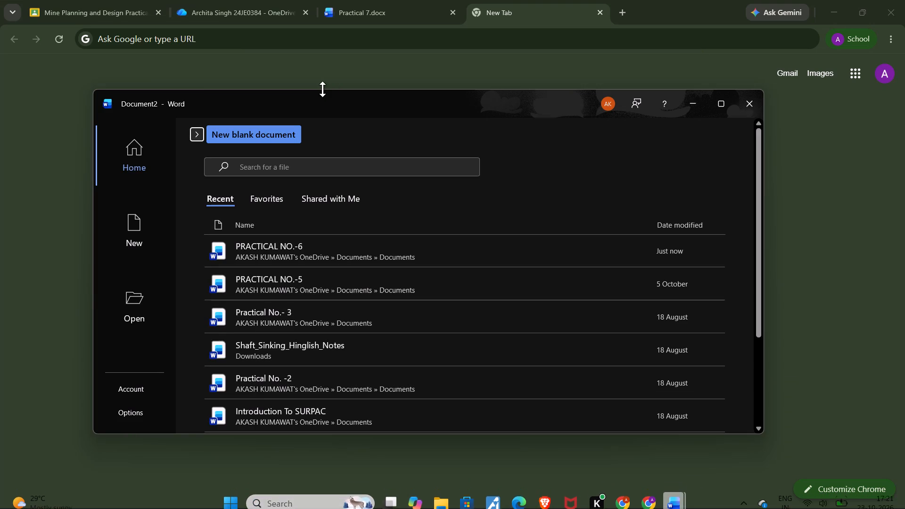
left_click(717, 102)
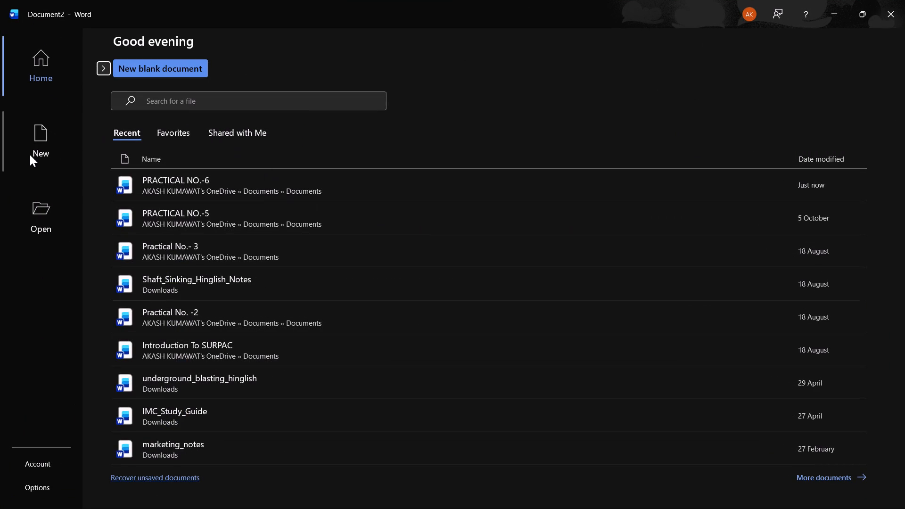
left_click(49, 133)
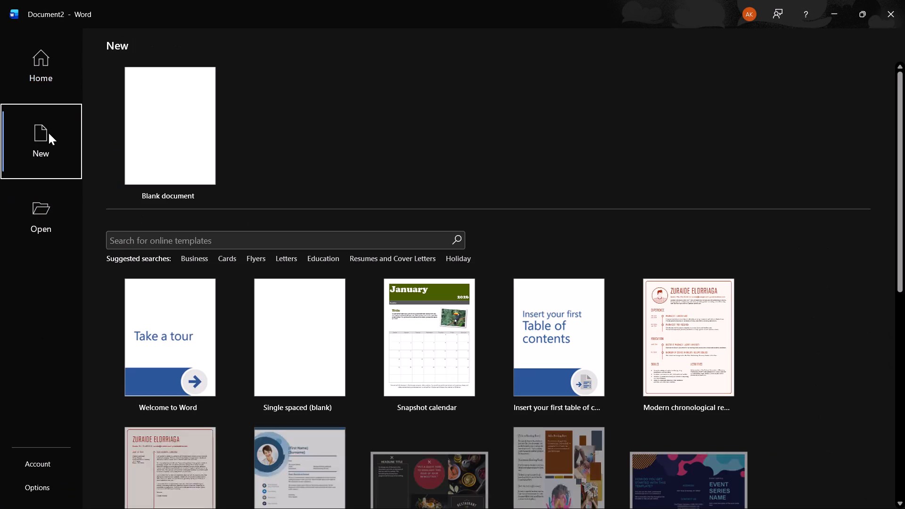
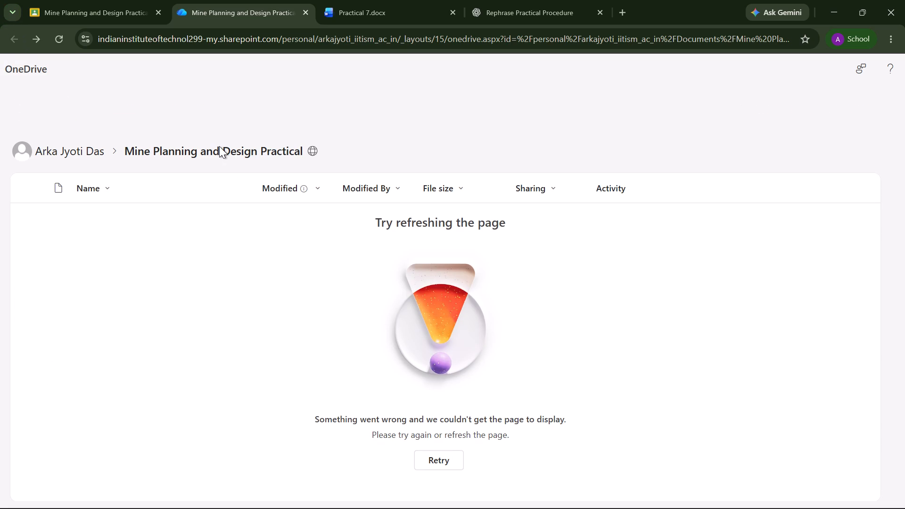
left_click(53, 40)
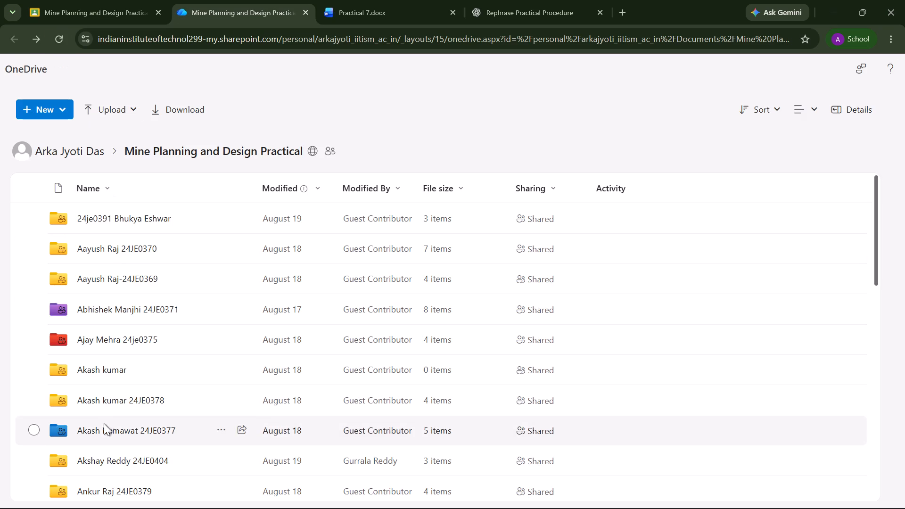
left_click(104, 425)
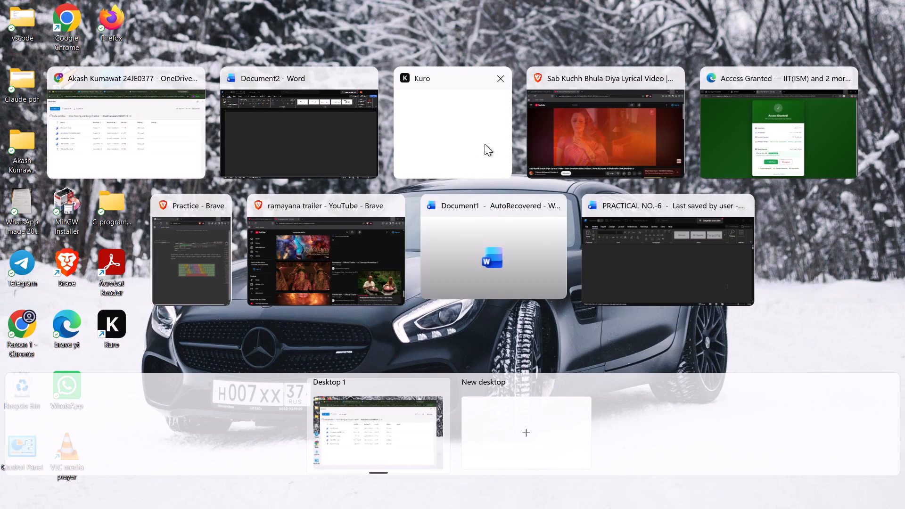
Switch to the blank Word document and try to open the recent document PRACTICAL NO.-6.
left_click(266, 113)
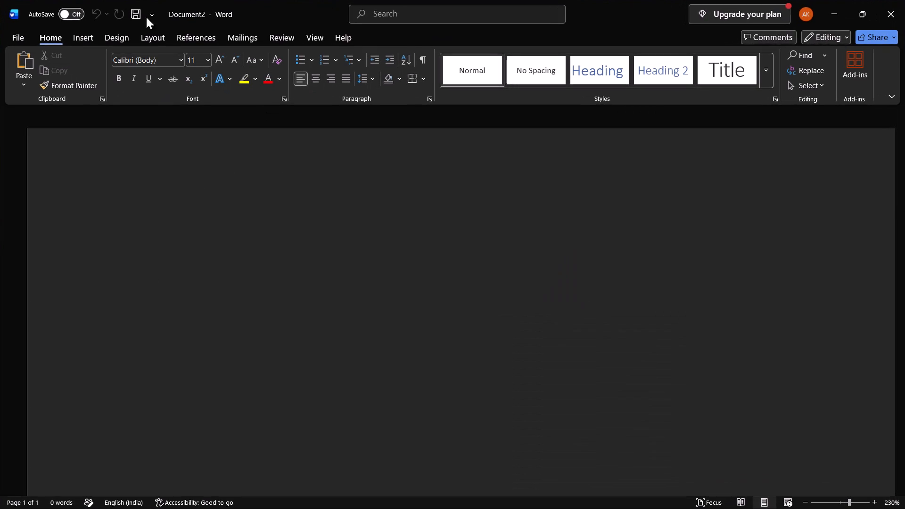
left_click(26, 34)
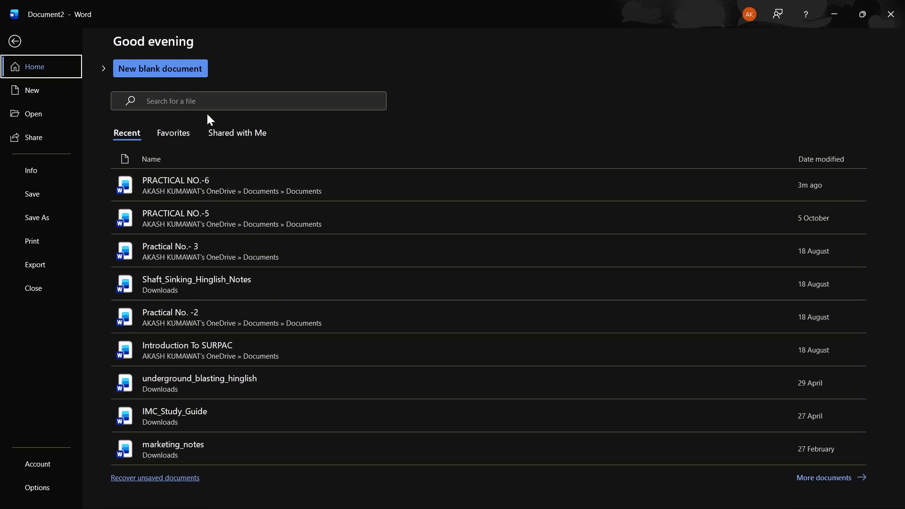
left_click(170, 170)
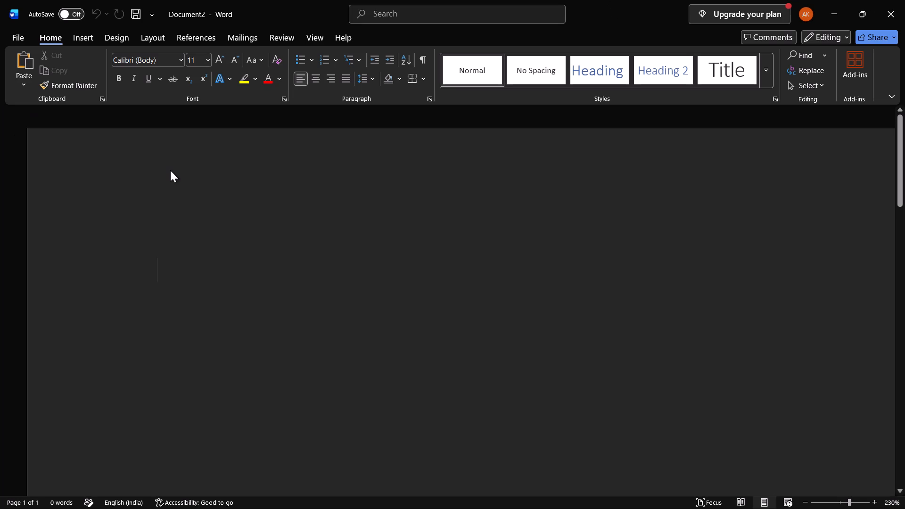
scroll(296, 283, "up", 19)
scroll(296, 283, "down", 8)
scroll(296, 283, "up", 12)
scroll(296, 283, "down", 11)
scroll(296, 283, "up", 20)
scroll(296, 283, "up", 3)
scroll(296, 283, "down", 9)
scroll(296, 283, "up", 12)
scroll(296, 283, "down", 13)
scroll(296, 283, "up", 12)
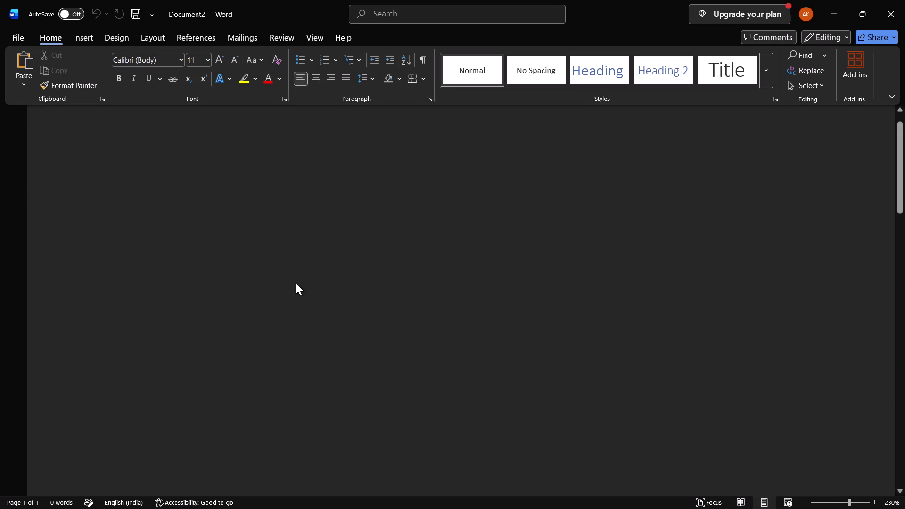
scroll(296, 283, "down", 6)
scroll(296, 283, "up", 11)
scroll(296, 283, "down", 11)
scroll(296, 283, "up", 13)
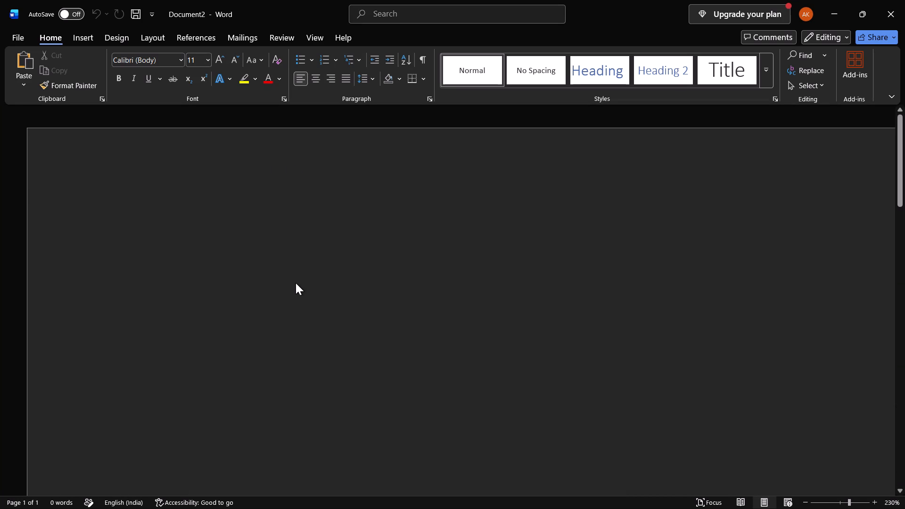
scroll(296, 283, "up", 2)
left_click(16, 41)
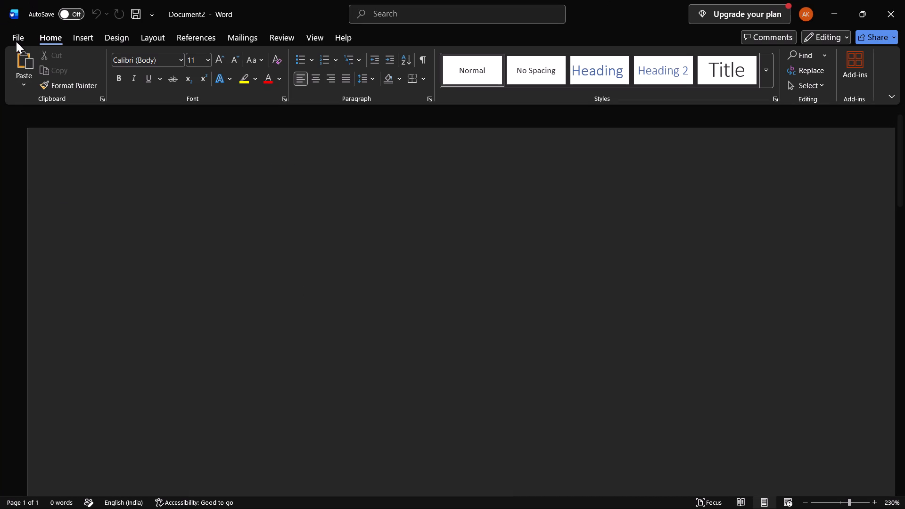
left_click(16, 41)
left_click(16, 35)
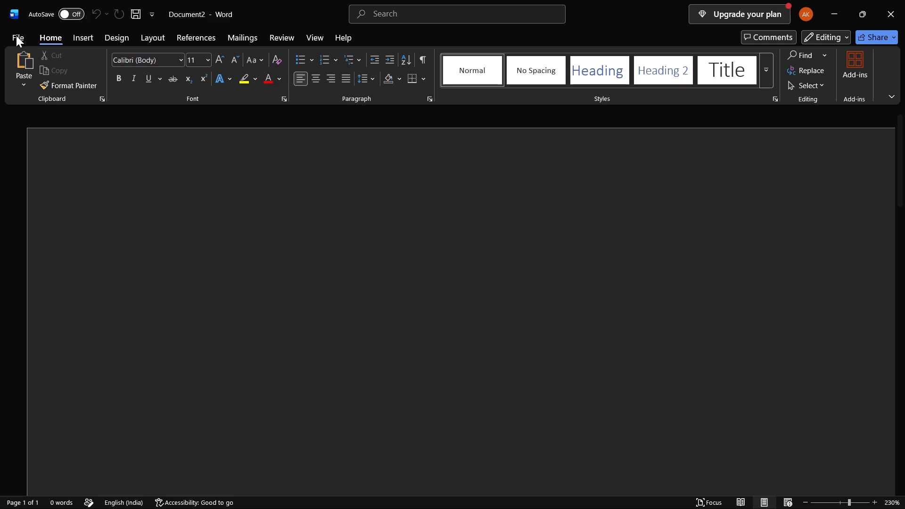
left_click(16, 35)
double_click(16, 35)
Switch back to Chrome and open Practical No.- 3.docx from the record owner's OneDrive folder.
left_click(286, 148)
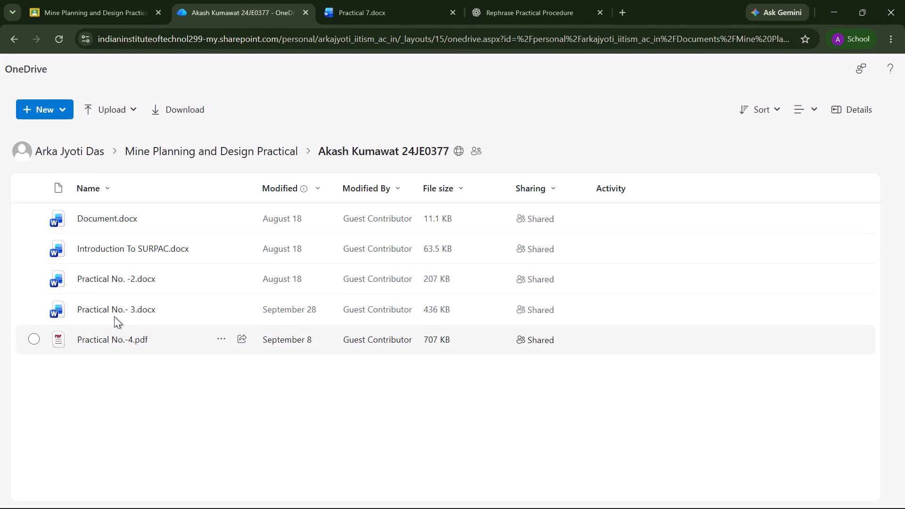
left_click(114, 309)
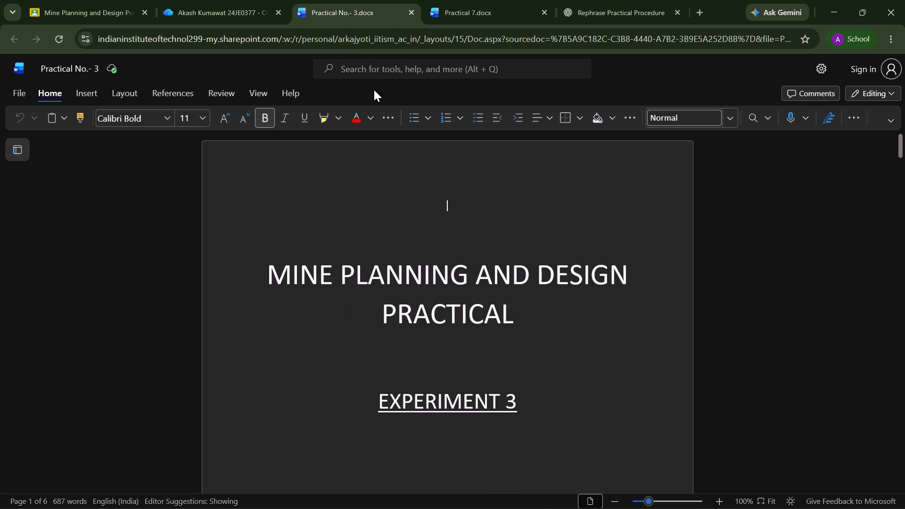
Show the paragraph marks in the Practical No.- 3 document.
left_click(385, 118)
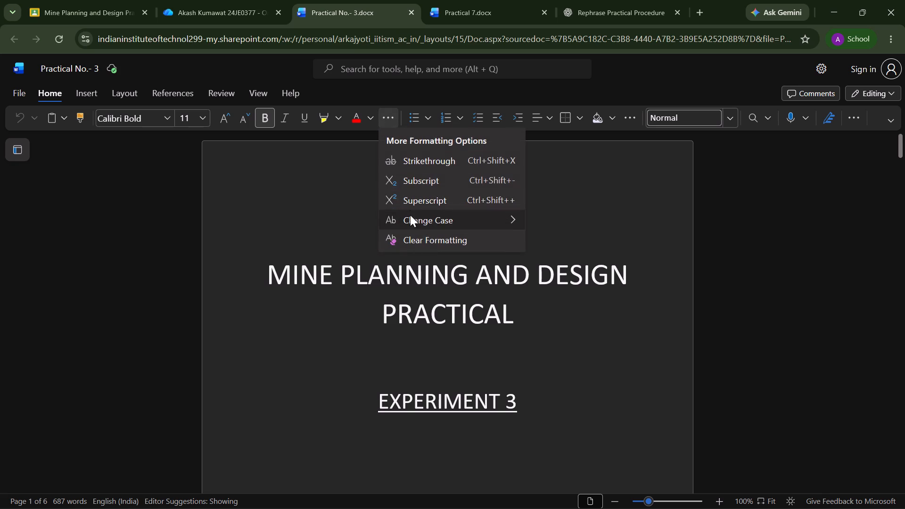
left_click(622, 115)
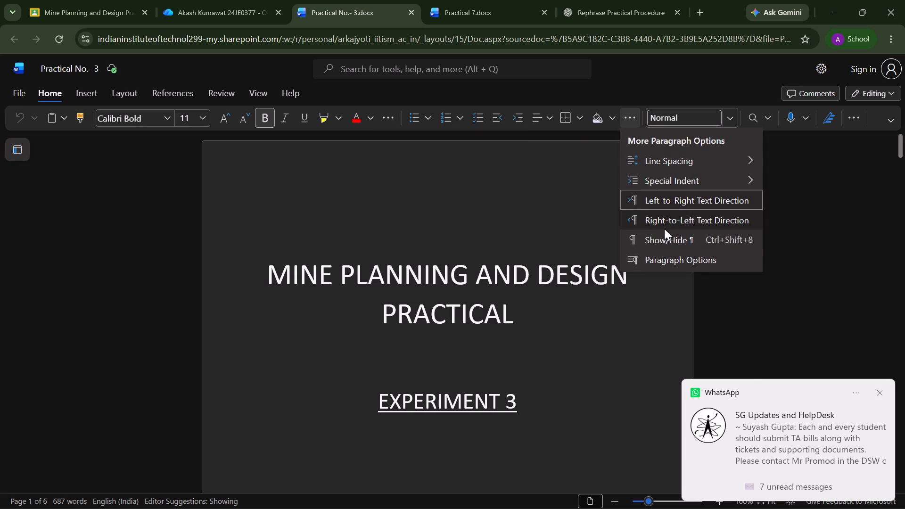
left_click(659, 235)
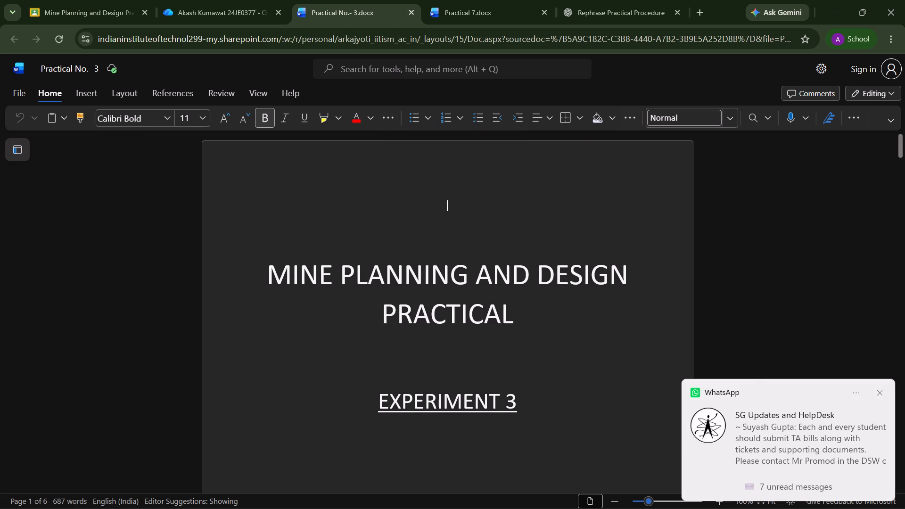
Copy the whole cover page of Practical No.- 3, from the course title to the blank heading line above 1. Objective.
left_click(457, 205)
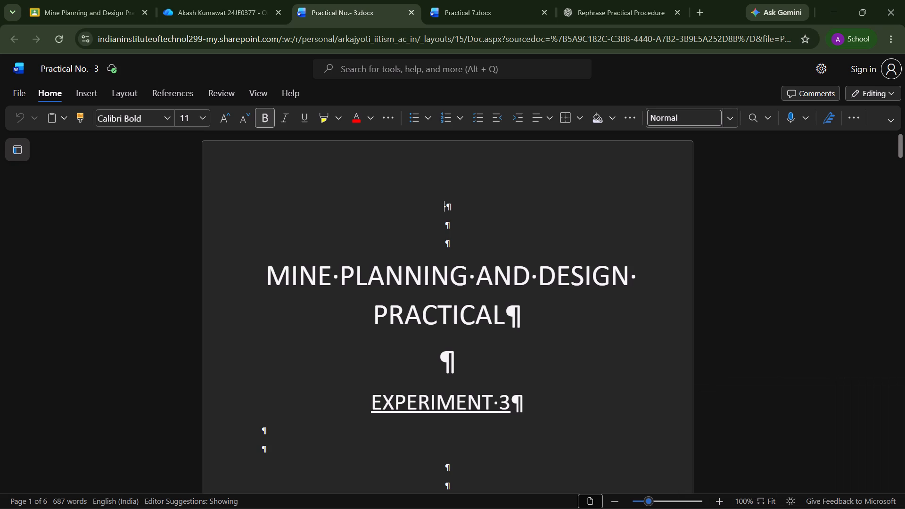
key("Right")
key("Right")
left_click(445, 240)
key("Down")
key("Down")
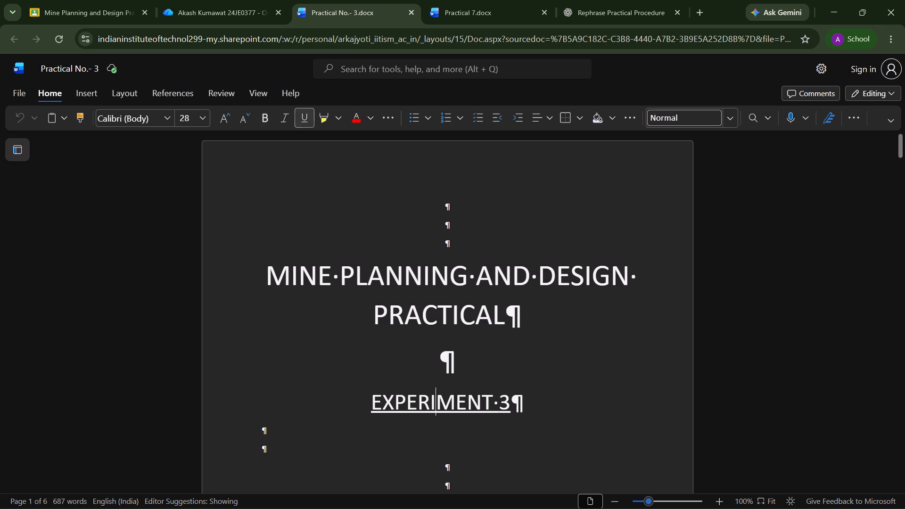
left_click_drag(442, 244, 460, 267)
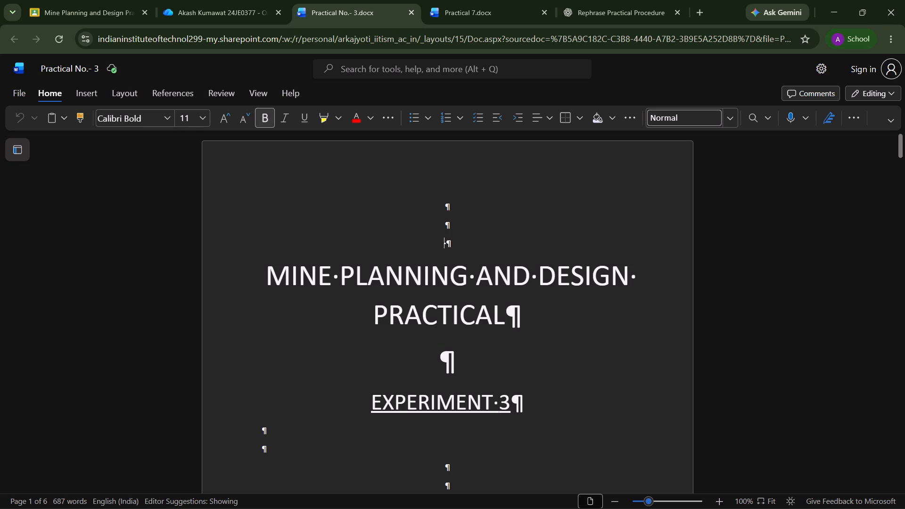
left_click_drag(460, 267, 542, 508)
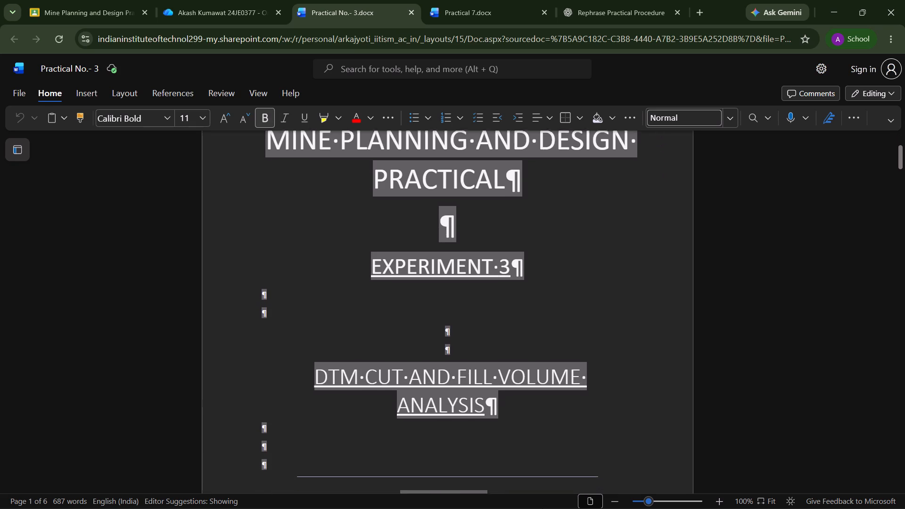
left_click_drag(542, 508, 524, 469)
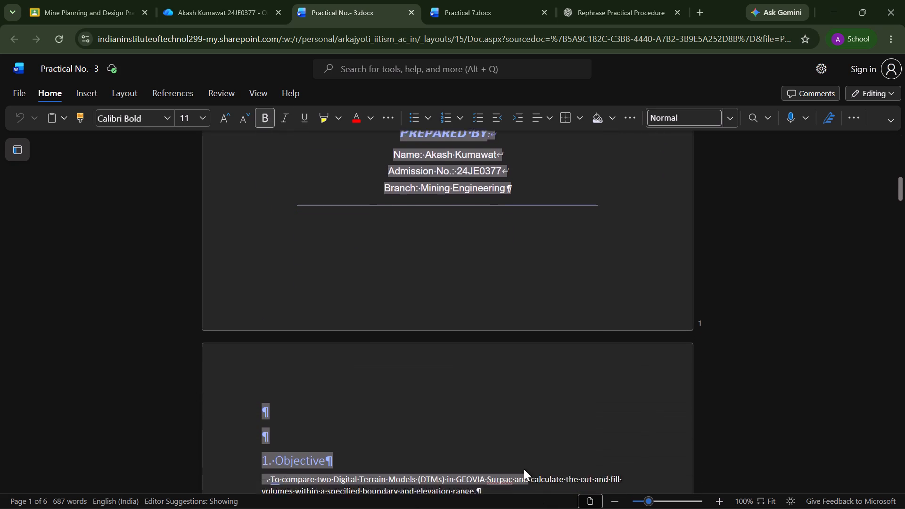
left_click_drag(524, 469, 289, 344)
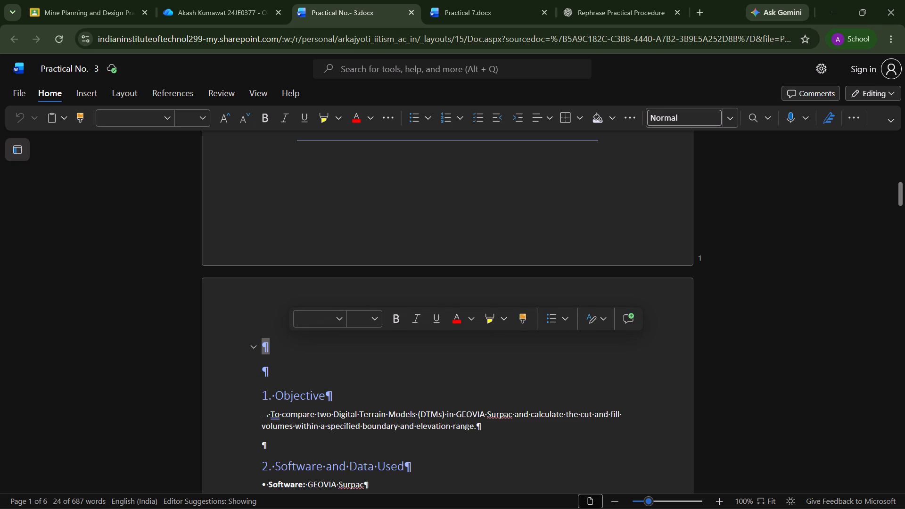
key("ctrl+c")
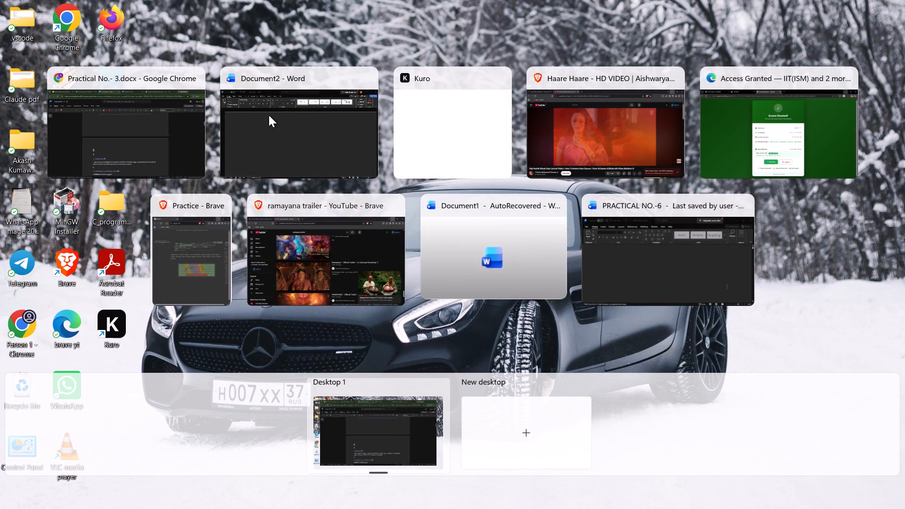
Switch to the desktop Word window and create a new blank document.
left_click(269, 115)
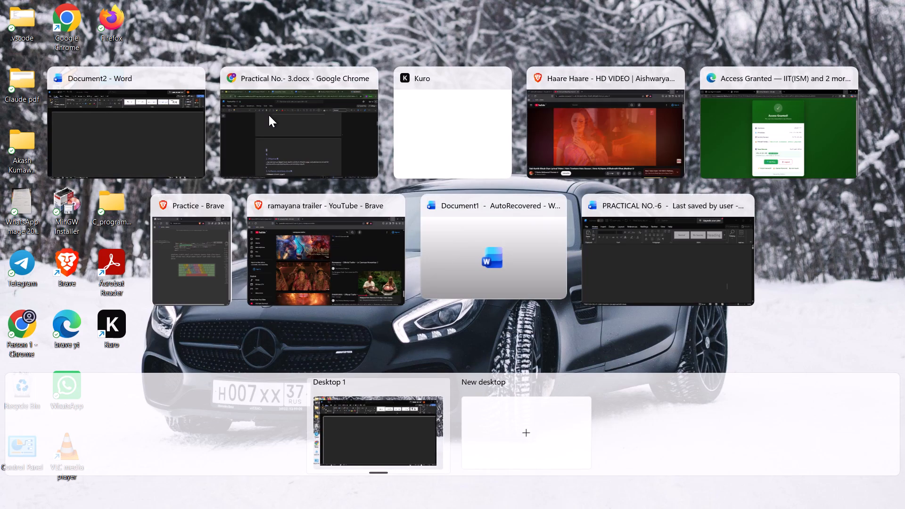
left_click(269, 115)
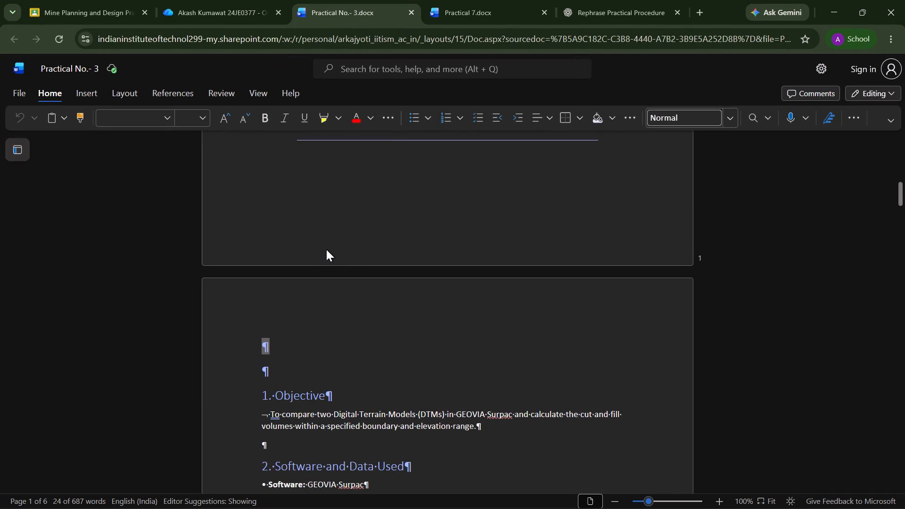
scroll(326, 249, "up", 3)
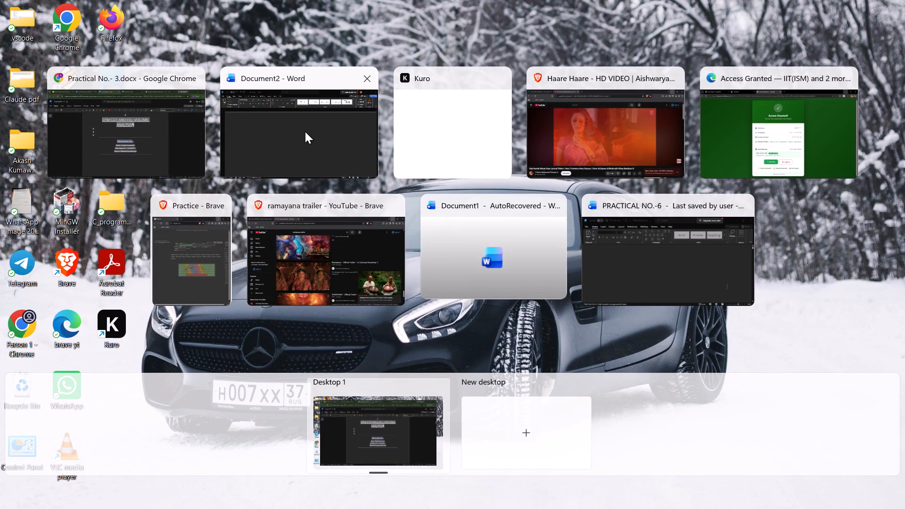
left_click(305, 131)
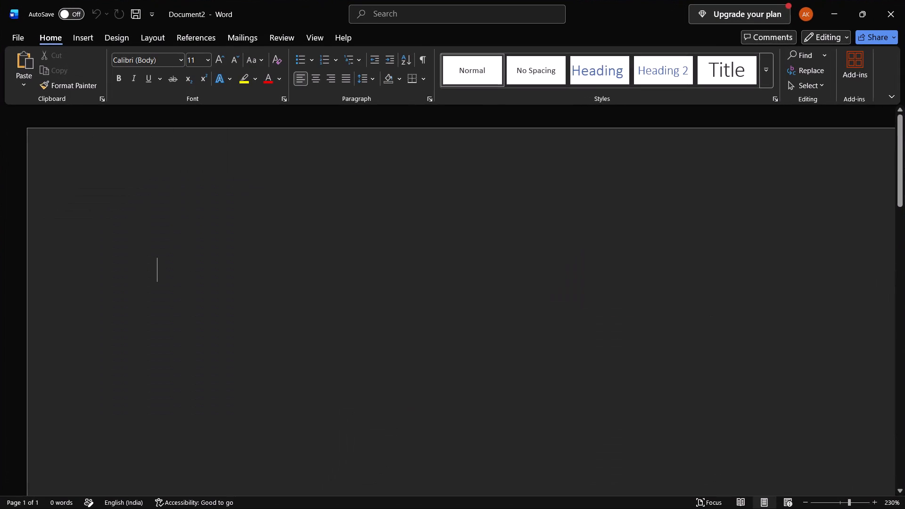
scroll(371, 354, "up", 10)
scroll(371, 354, "down", 11)
scroll(371, 354, "up", 18)
left_click(16, 39)
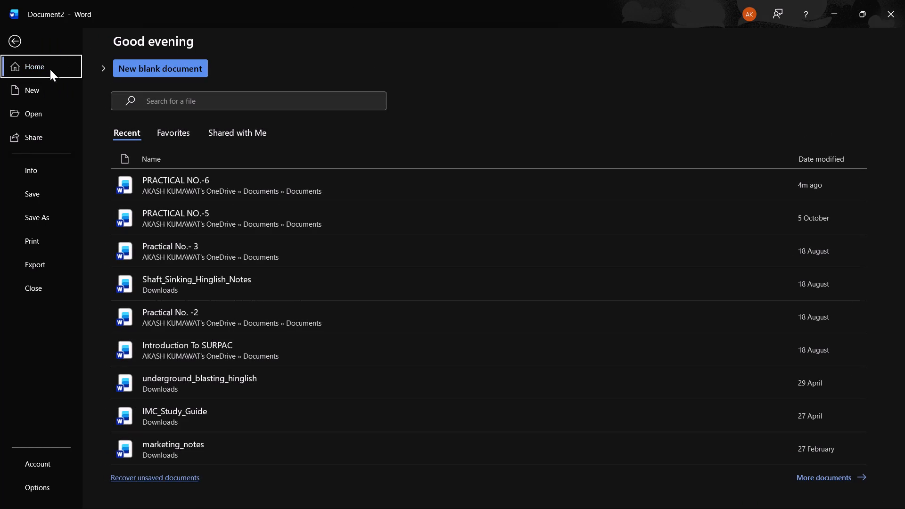
left_click(44, 97)
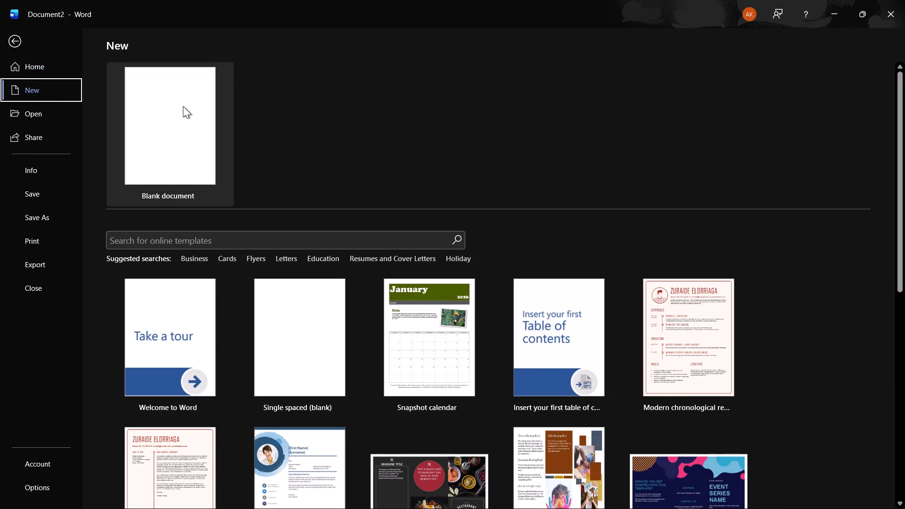
left_click(181, 107)
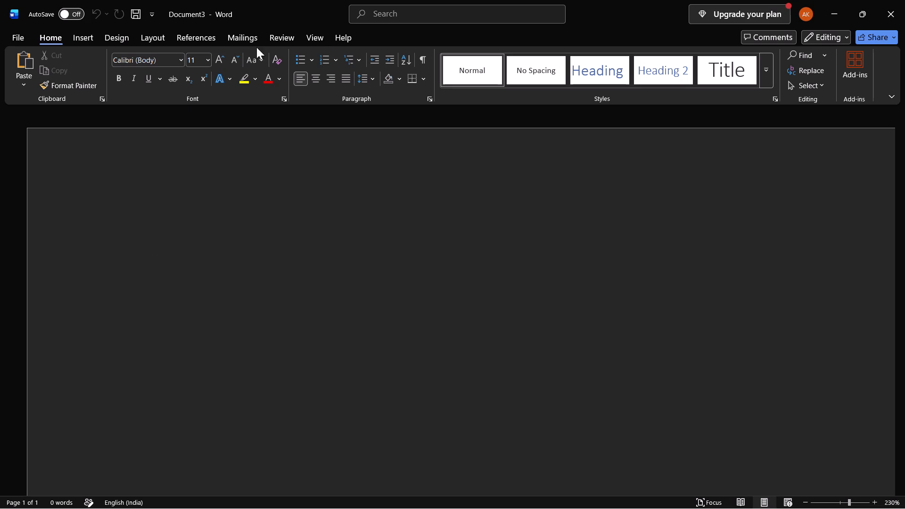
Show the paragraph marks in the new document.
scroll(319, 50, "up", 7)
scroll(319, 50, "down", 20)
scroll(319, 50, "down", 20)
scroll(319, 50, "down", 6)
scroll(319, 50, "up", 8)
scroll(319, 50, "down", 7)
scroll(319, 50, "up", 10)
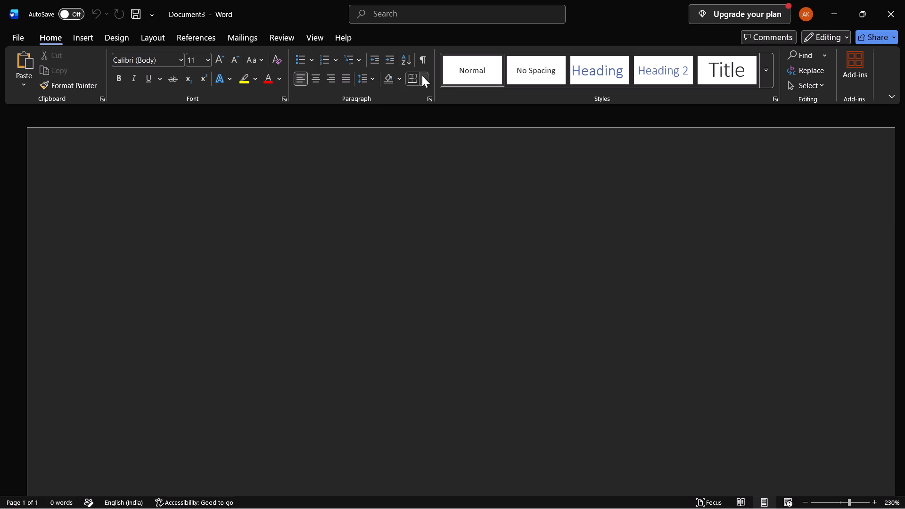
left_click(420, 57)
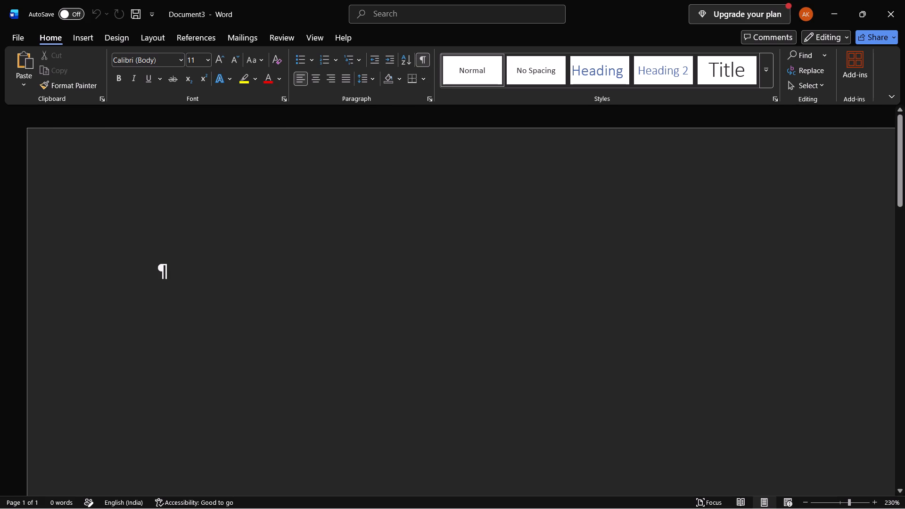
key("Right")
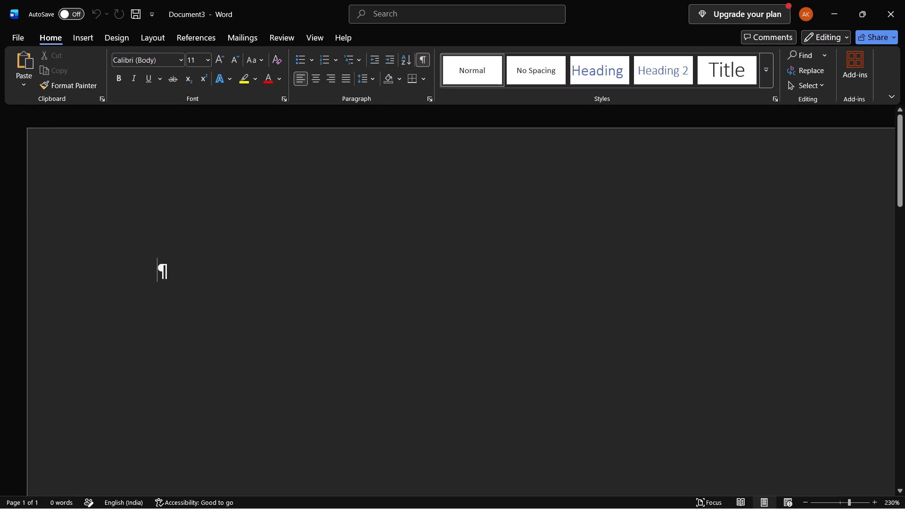
Paste the copied cover page into the new document, keeping the source formatting.
left_click(173, 269)
right_click(270, 275)
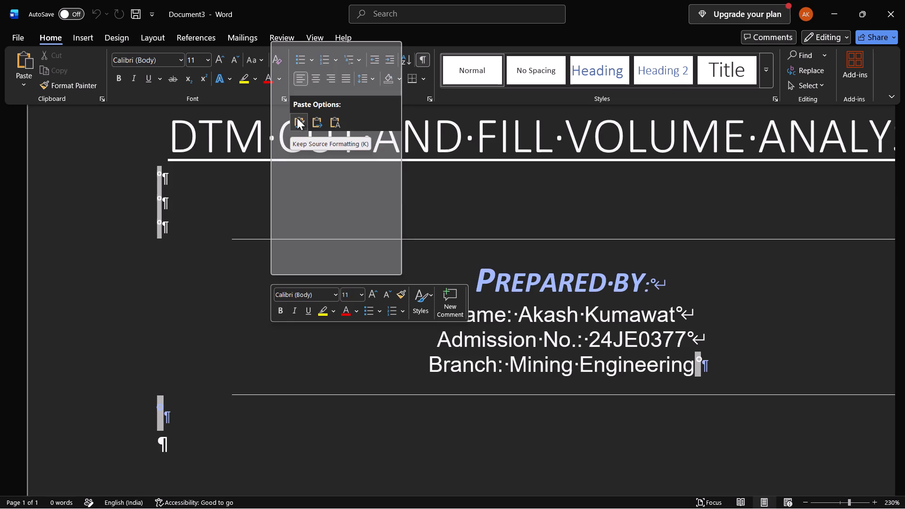
left_click(297, 118)
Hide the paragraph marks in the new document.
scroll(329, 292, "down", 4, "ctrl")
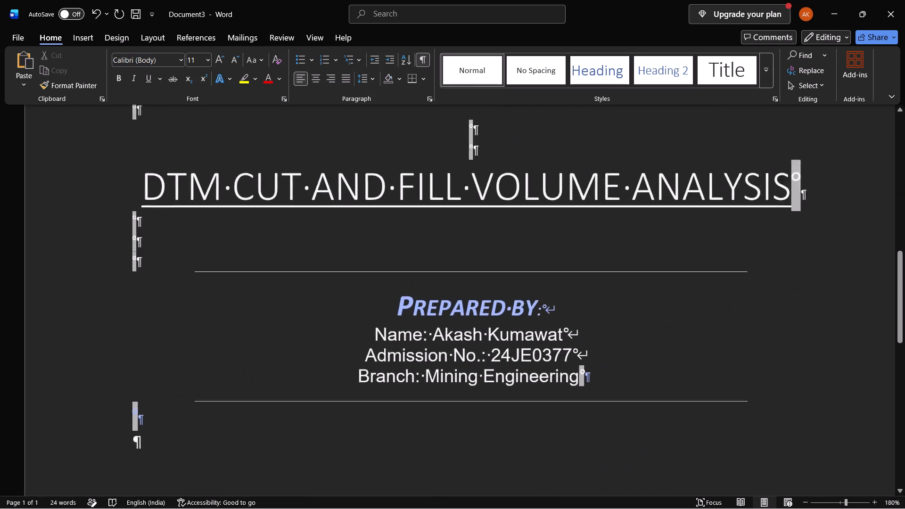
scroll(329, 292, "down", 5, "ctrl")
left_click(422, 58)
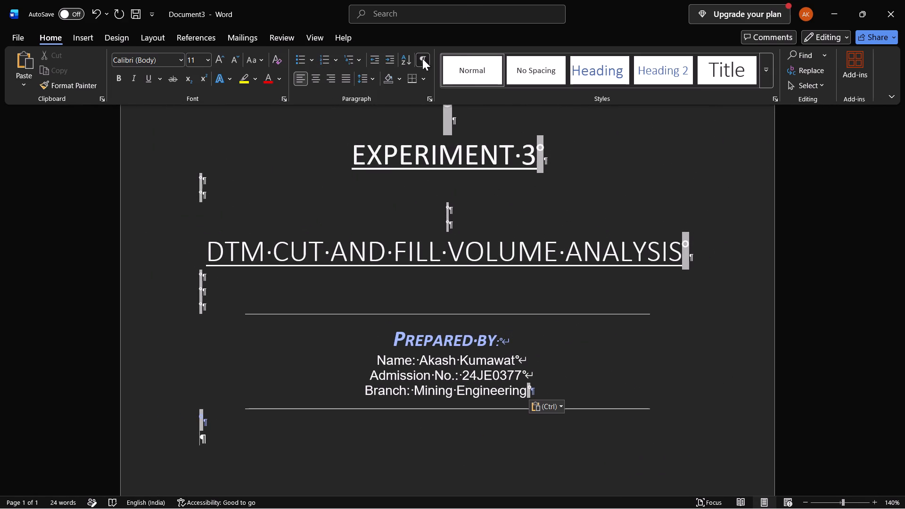
Delete the grey-shaded blank characters around the course title and change the experiment heading to EXPERIMENT 7.
scroll(456, 249, "up", 10)
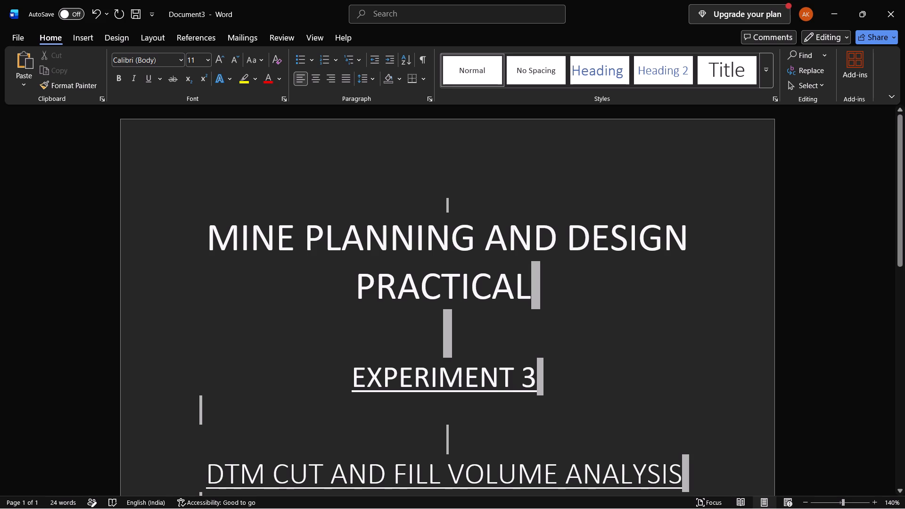
left_click(580, 280)
left_click(457, 198)
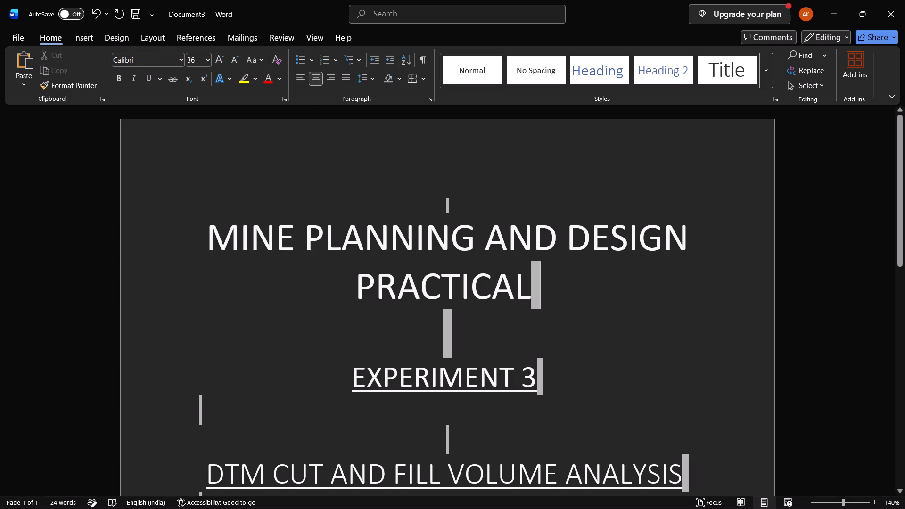
key("BackSpace")
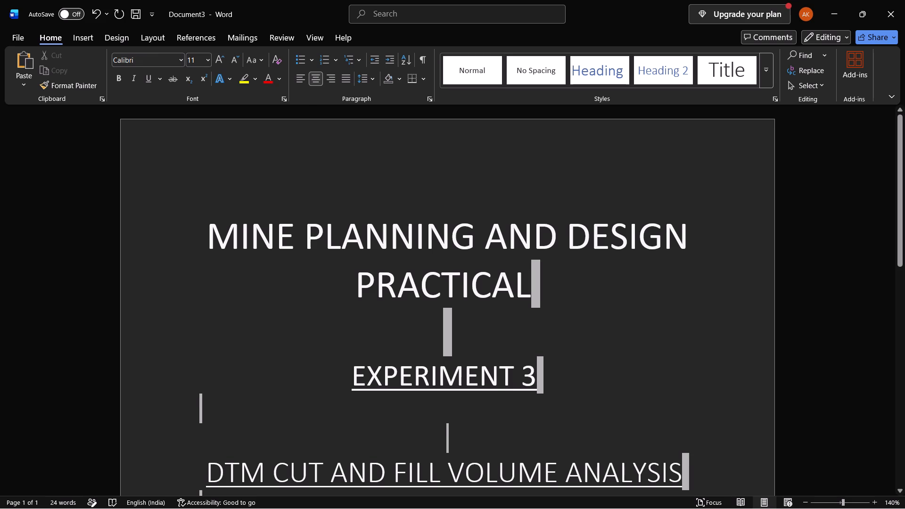
left_click(555, 293)
key("Down")
key("Up")
key("Right")
key("Right")
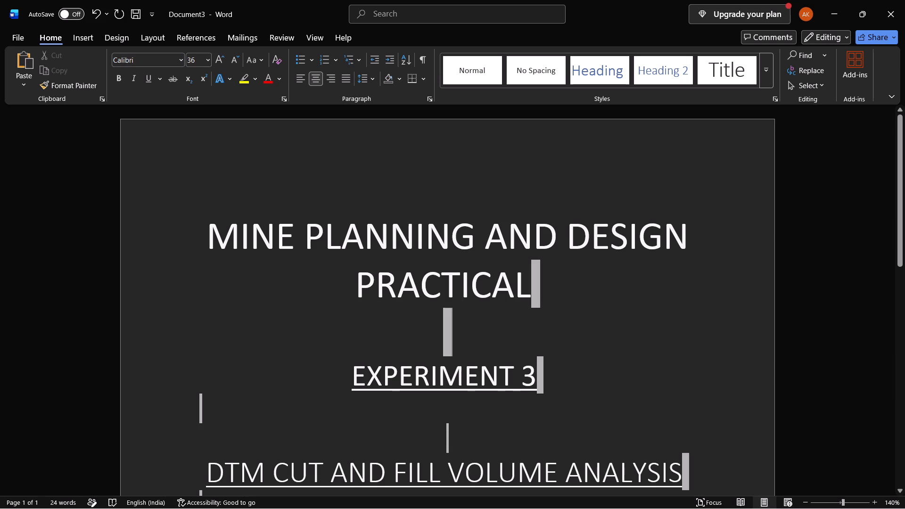
left_click(555, 293)
key("BackSpace")
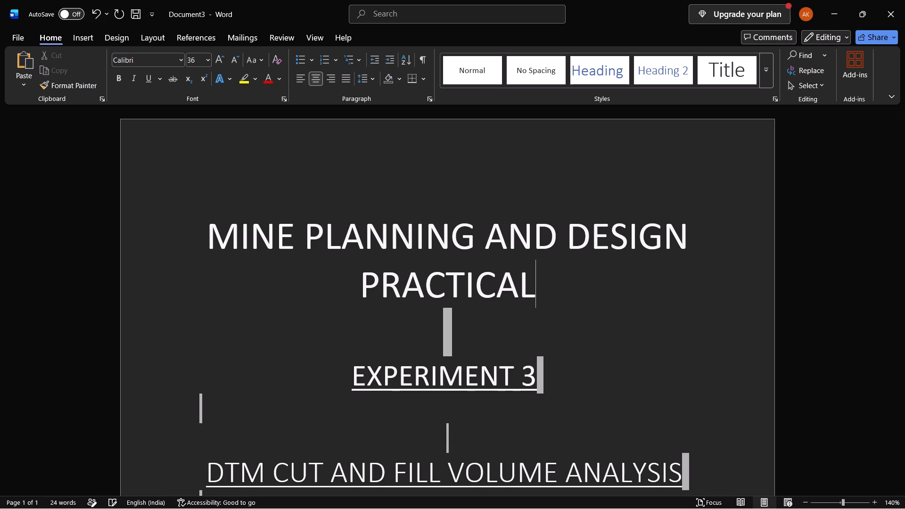
Delete the grey-shaded blank character below the course title and add a line break there.
left_click(459, 334)
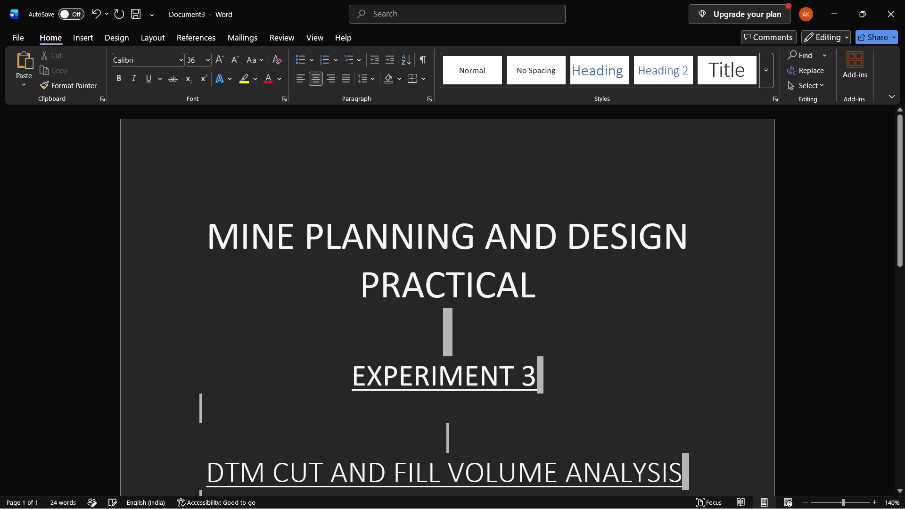
key("BackSpace")
key("Return")
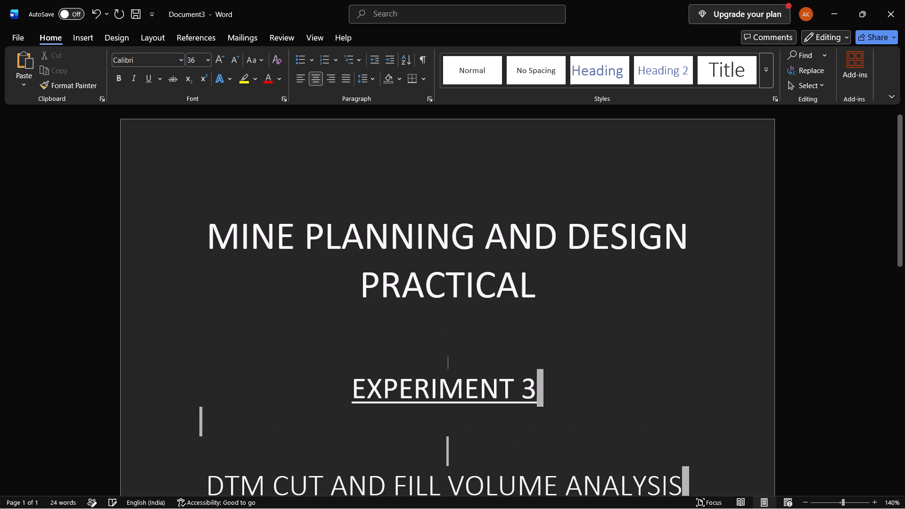
Remove the grey-shaded blank after the experiment heading and change the heading to EXPERIMENT 7.
left_click(555, 392)
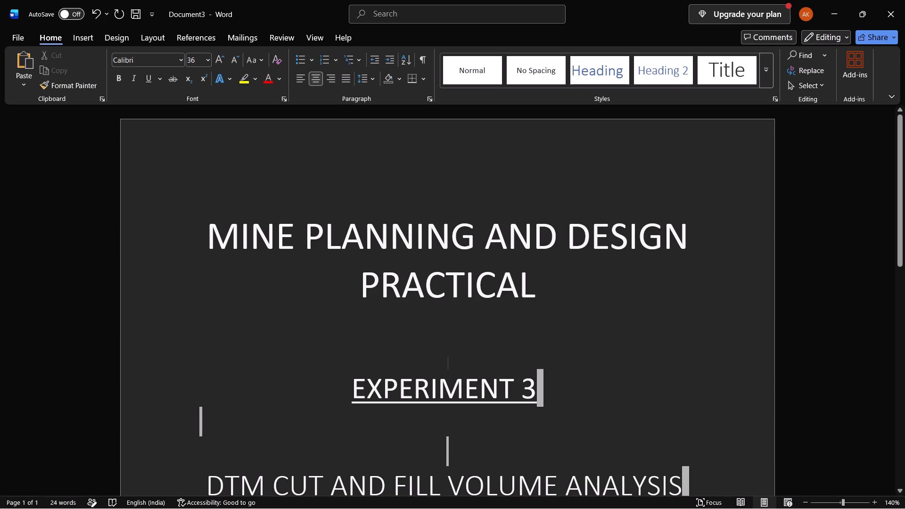
key("BackSpace")
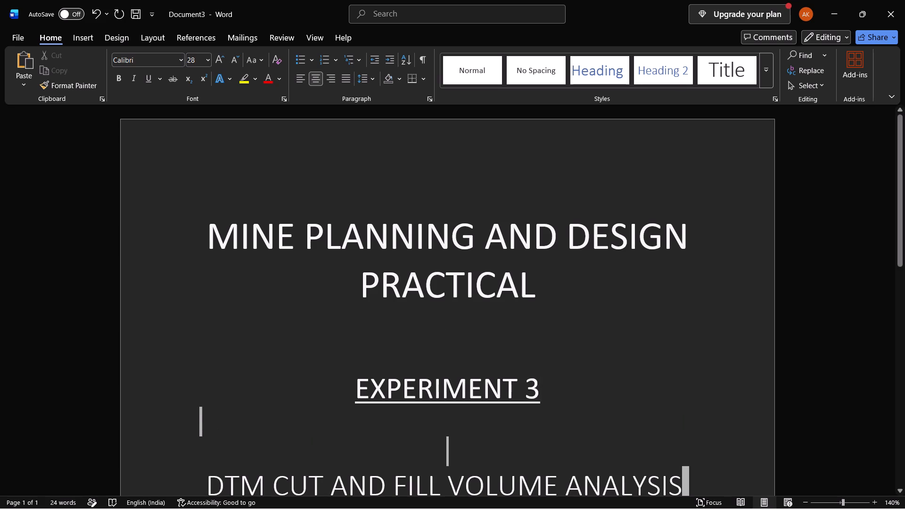
key("BackSpace")
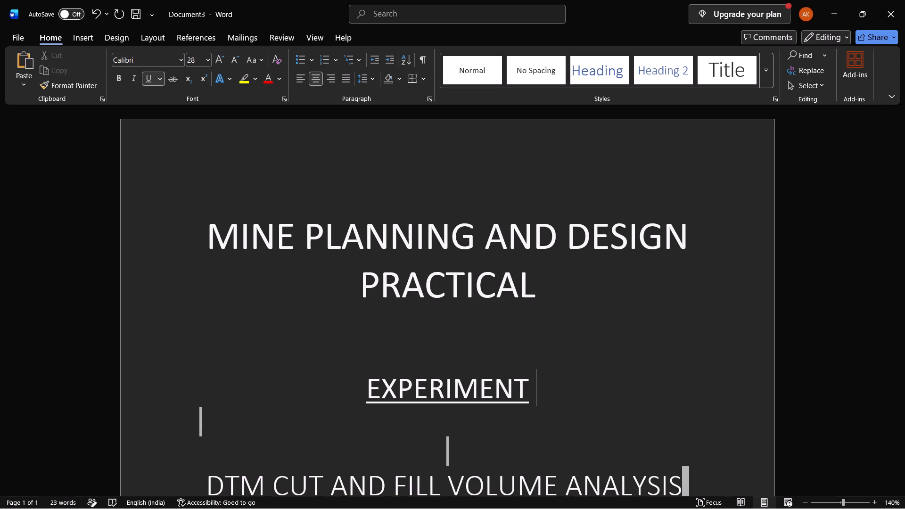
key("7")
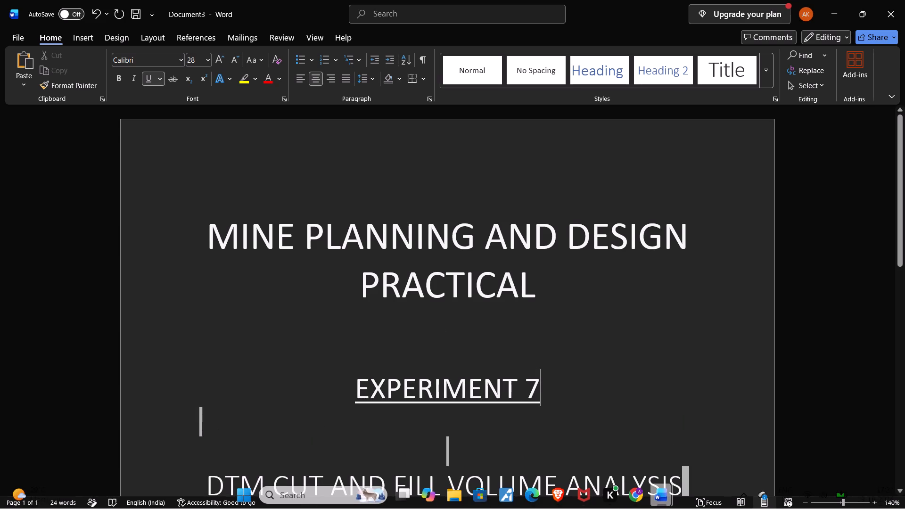
Delete the grey-shaded blank characters on the empty lines between the experiment heading and the DTM CUT AND FILL VOLUME ANALYSIS title.
left_click(211, 419)
key("BackSpace")
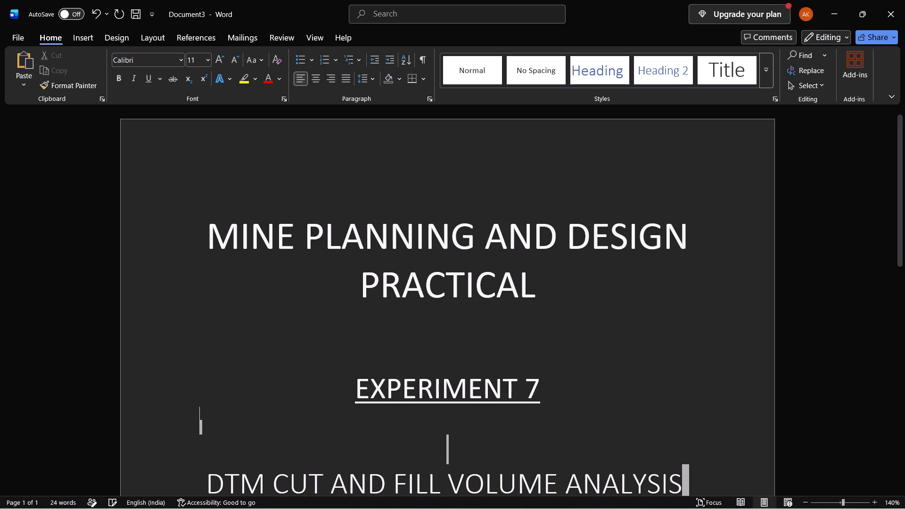
key("Down")
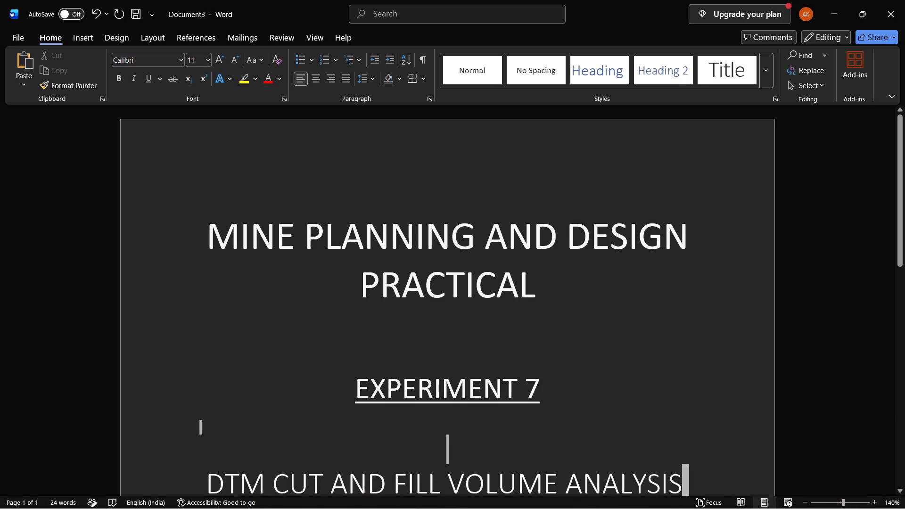
key("Right")
key("BackSpace")
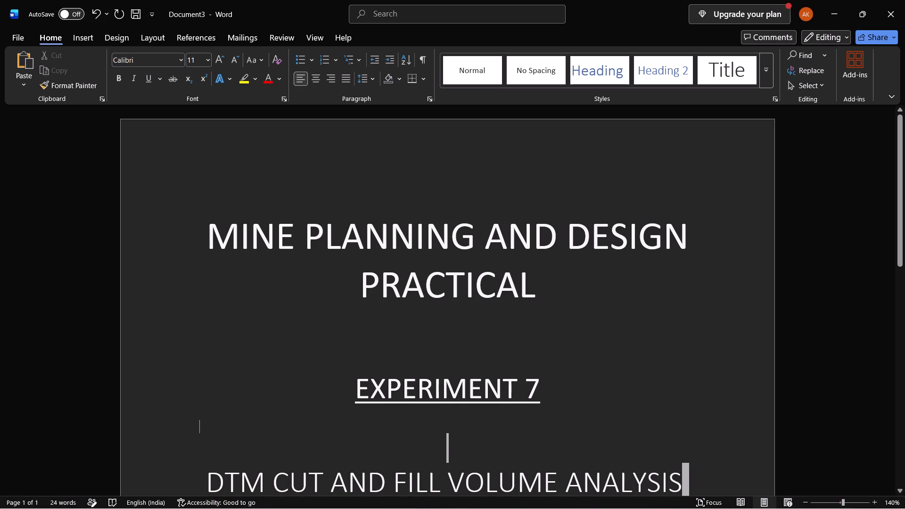
left_click(452, 443)
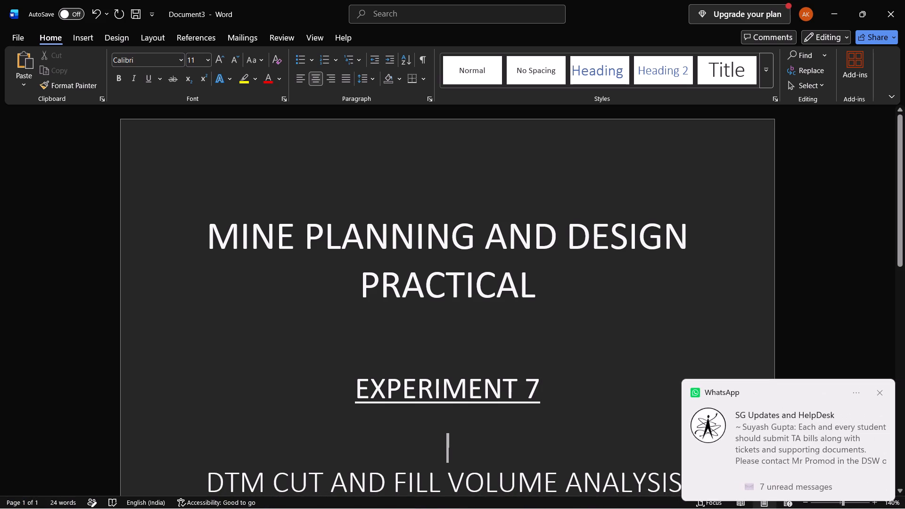
key("BackSpace")
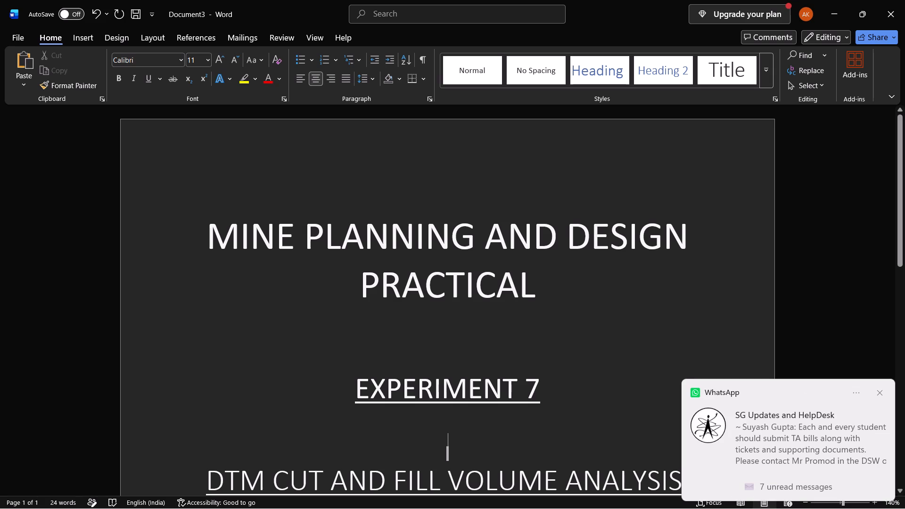
left_click(453, 452)
key("BackSpace")
Delete the grey-shaded blank characters after the DTM CUT AND FILL VOLUME ANALYSIS title and on the lines below it.
scroll(453, 452, "down", 1)
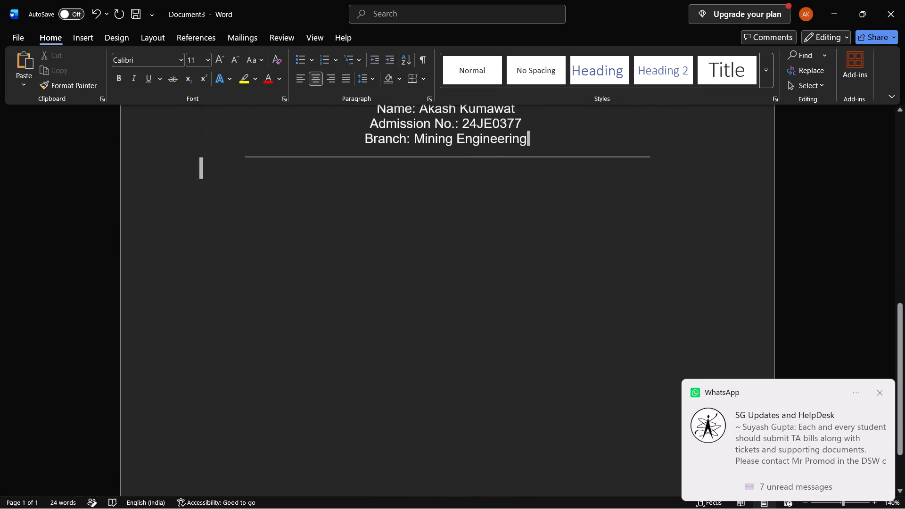
scroll(453, 452, "down", 2)
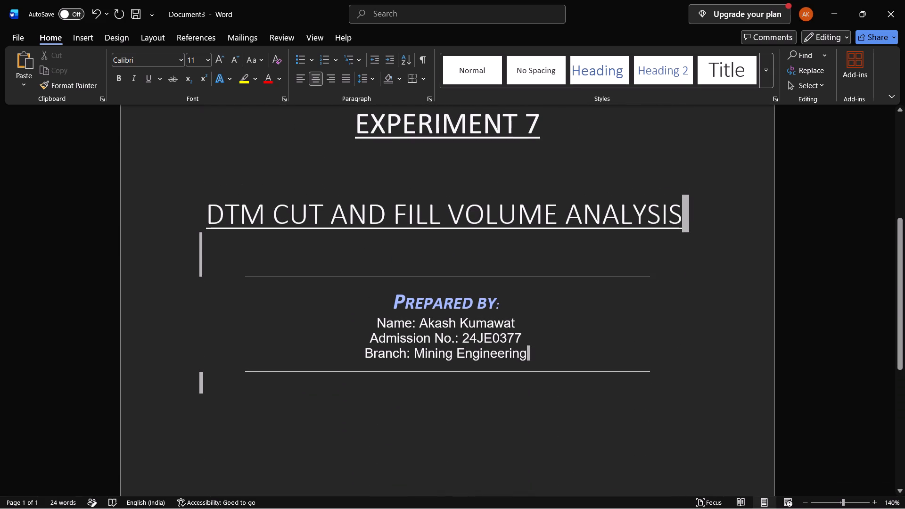
left_click(700, 209)
key("BackSpace")
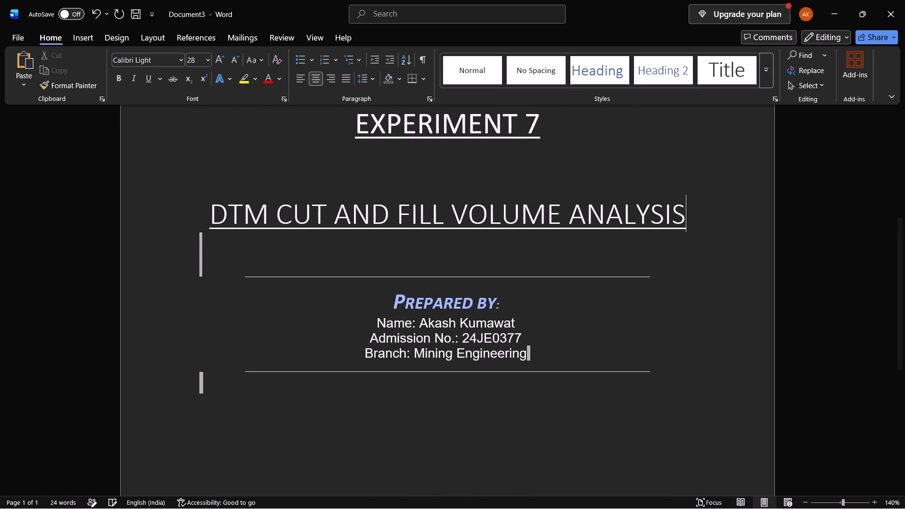
left_click(214, 244)
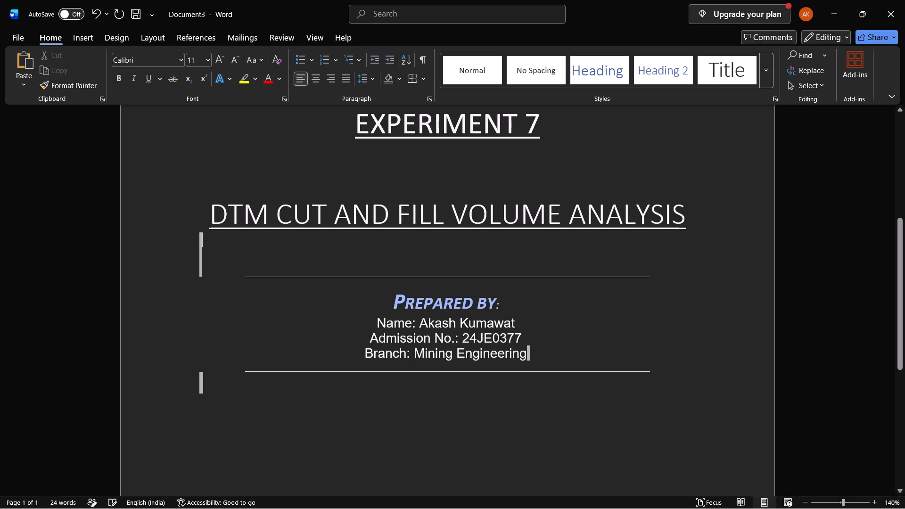
Delete the grey-shaded blanks between the DTM title and the PREPARED BY block, and the one below the block.
key("BackSpace")
left_click(205, 264)
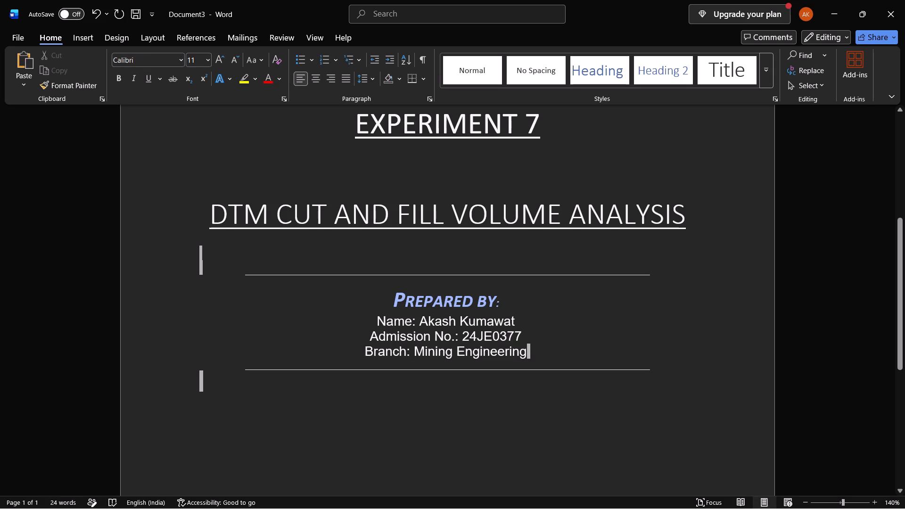
key("BackSpace")
left_click(209, 256)
key("BackSpace")
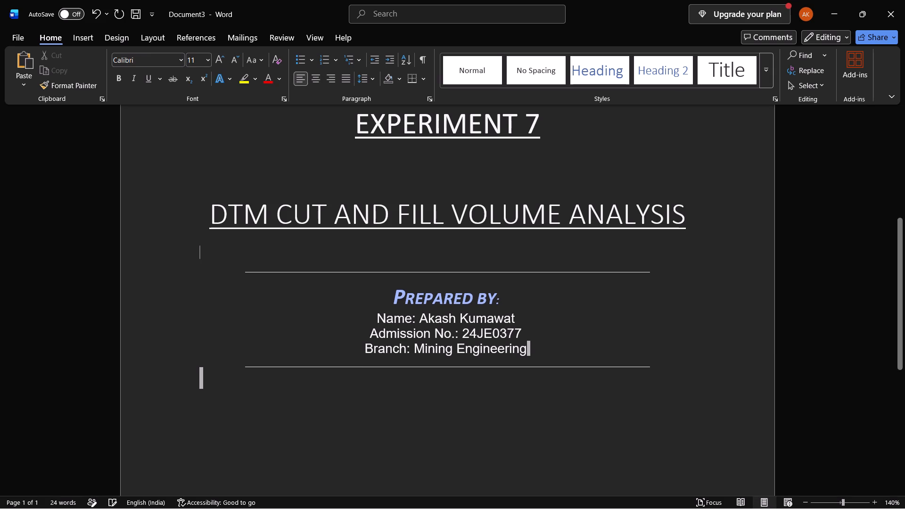
left_click(212, 373)
key("BackSpace")
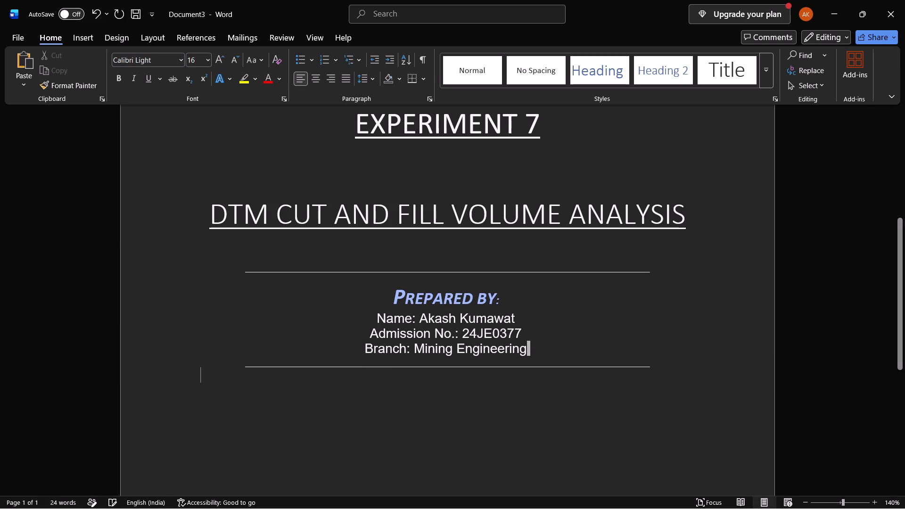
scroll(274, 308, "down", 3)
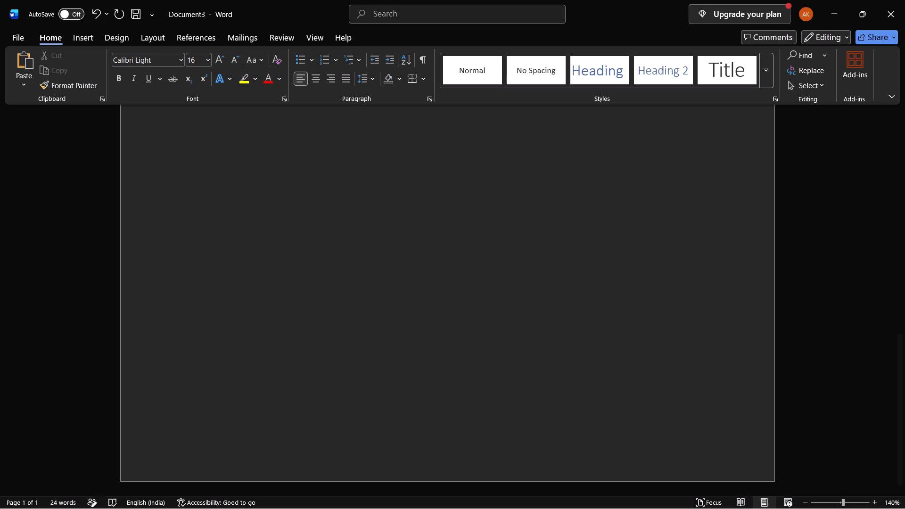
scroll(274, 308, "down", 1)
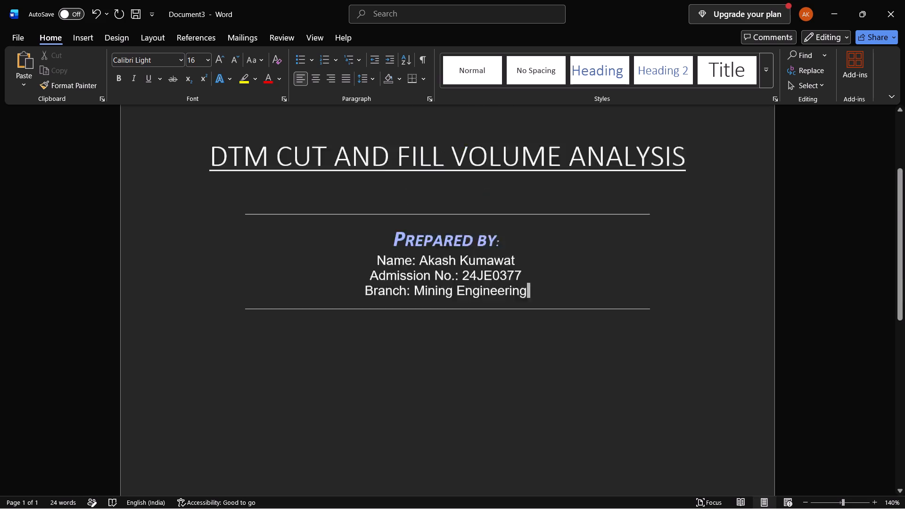
Insert six blank lines between the DTM CUT AND FILL VOLUME ANALYSIS title and the PREPARED BY block.
scroll(274, 308, "down", 5)
scroll(274, 308, "up", 9)
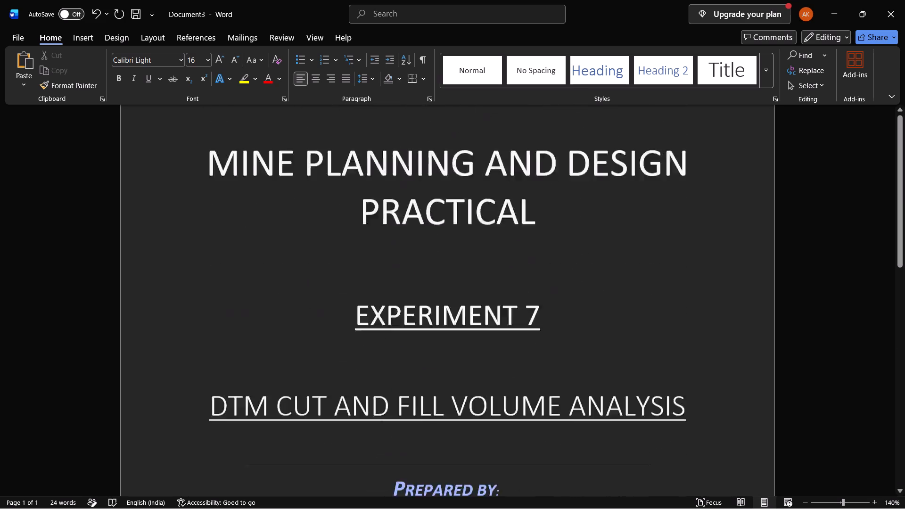
scroll(274, 308, "down", 2)
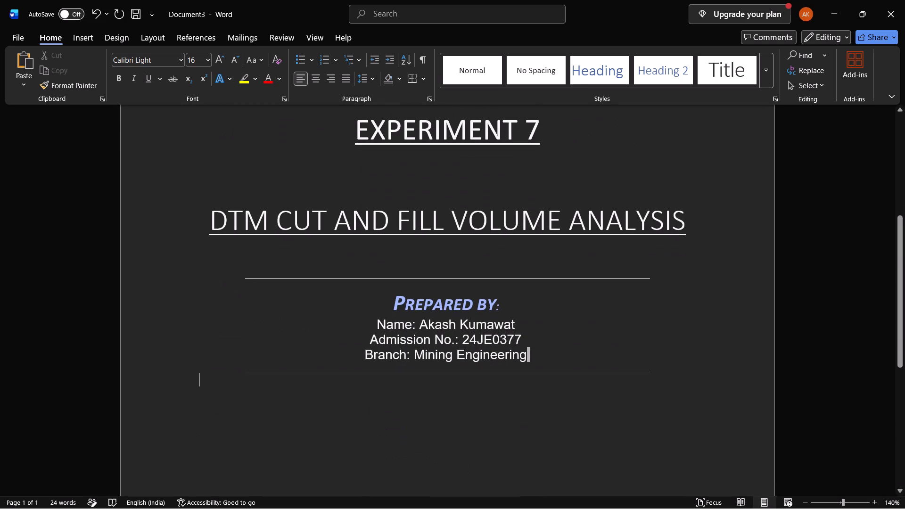
left_click(385, 242)
key("Return")
key("Return")
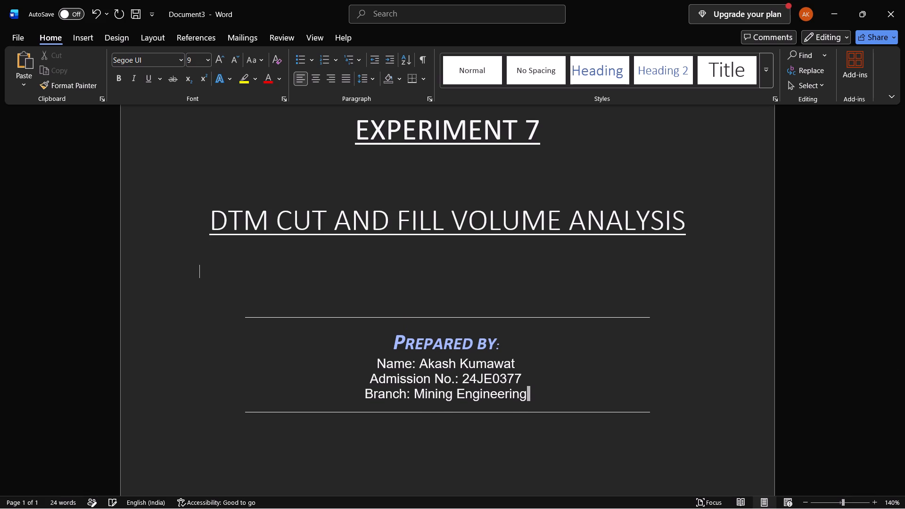
key("Return")
key("Return")
key("Return")
key("Return")
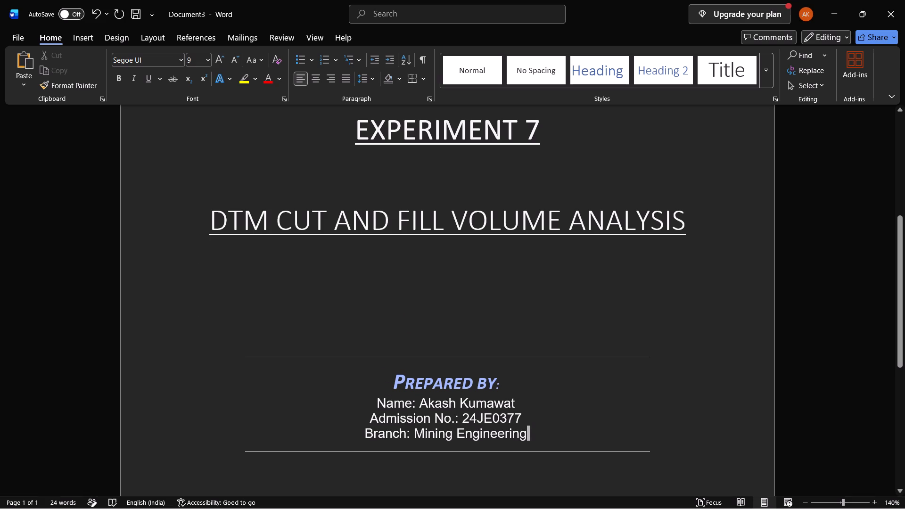
Delete the grey-shaded blank character after Mining Engineering in the Branch line of the PREPARED BY block.
left_click(557, 446)
key("BackSpace")
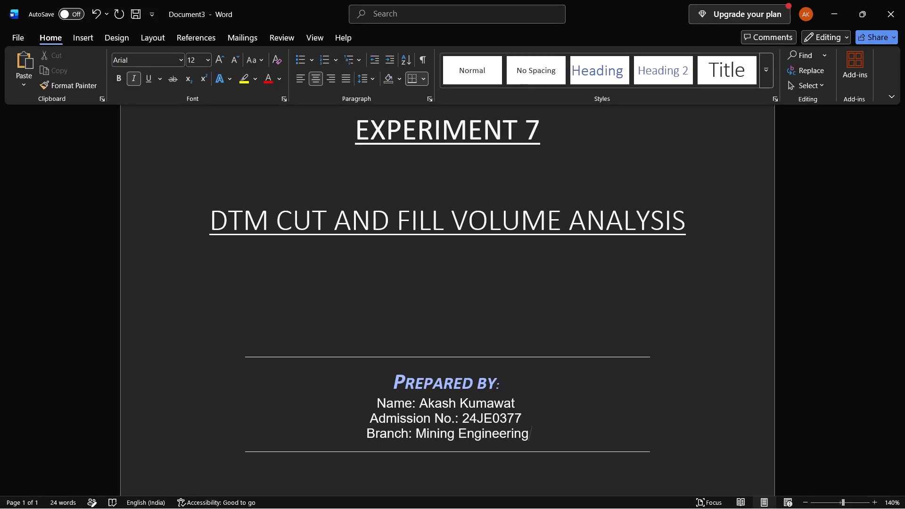
scroll(557, 446, "down", 1)
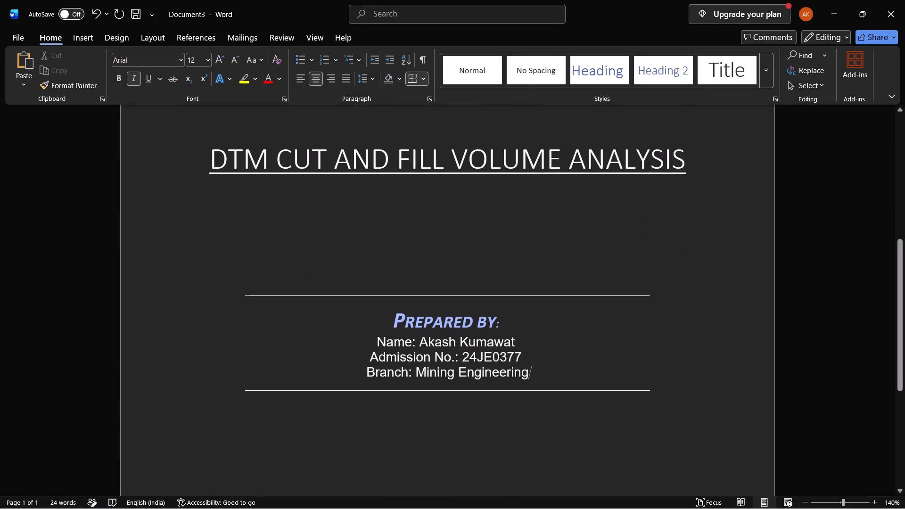
scroll(557, 446, "up", 1)
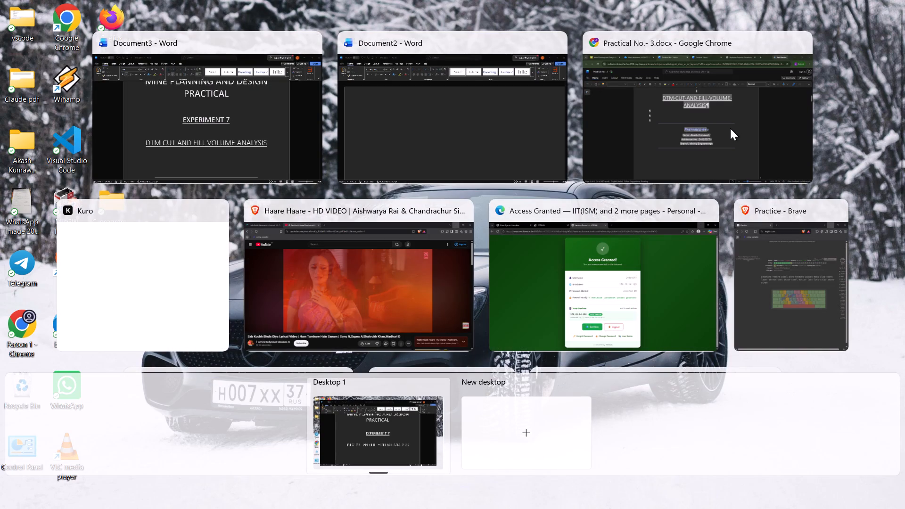
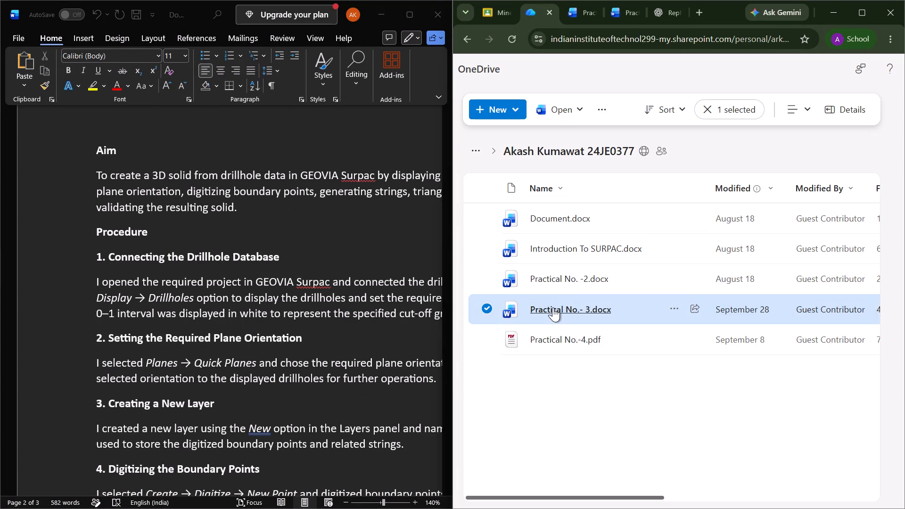
left_click(553, 307)
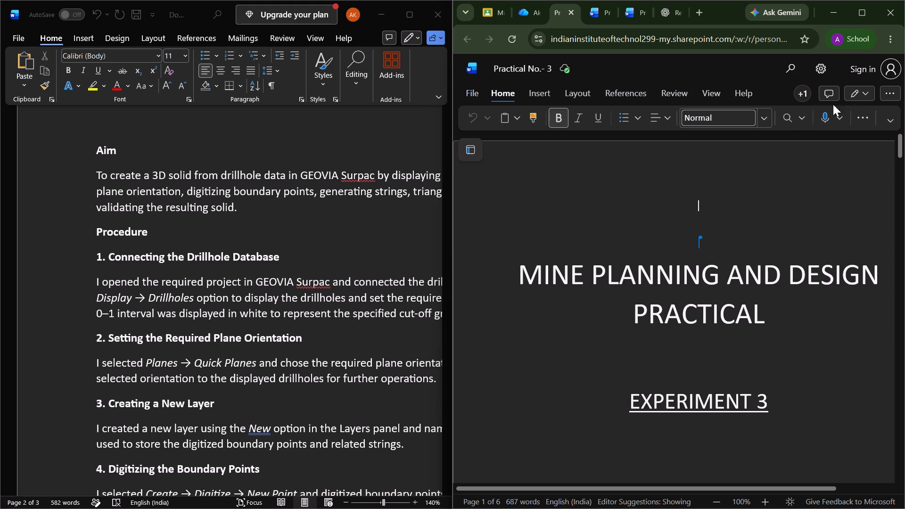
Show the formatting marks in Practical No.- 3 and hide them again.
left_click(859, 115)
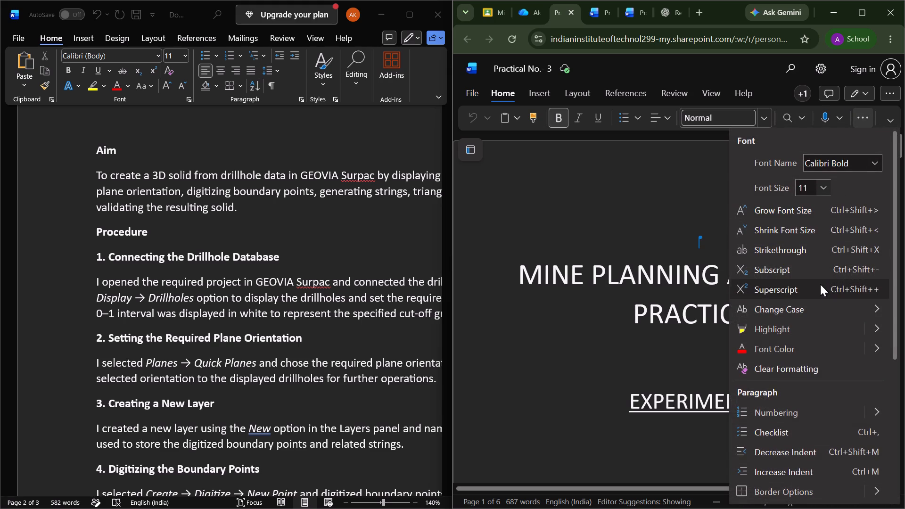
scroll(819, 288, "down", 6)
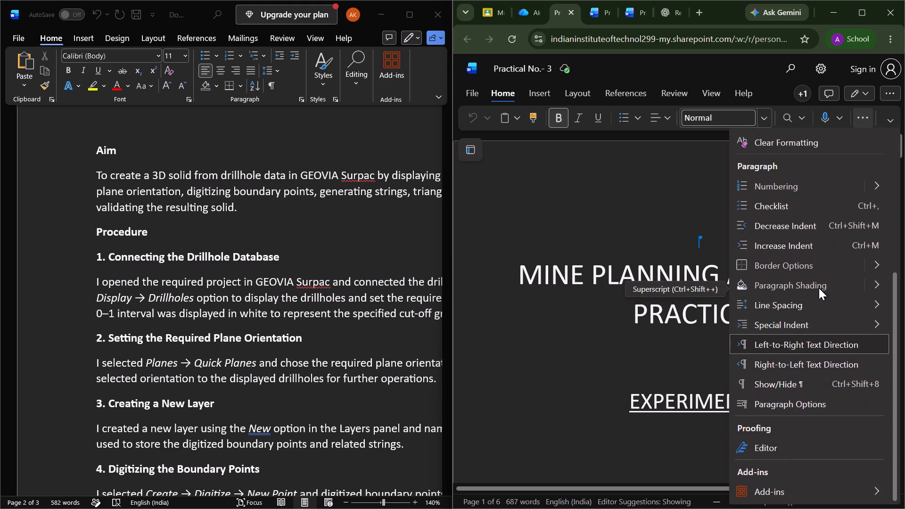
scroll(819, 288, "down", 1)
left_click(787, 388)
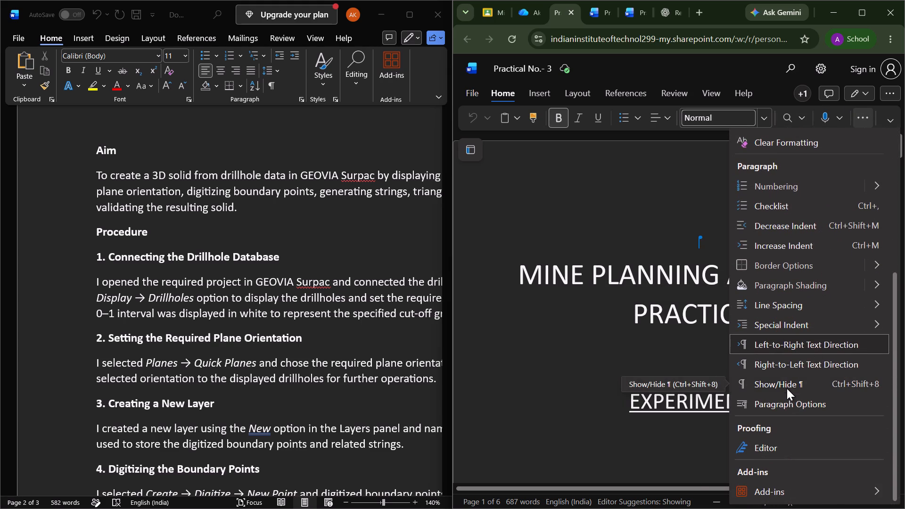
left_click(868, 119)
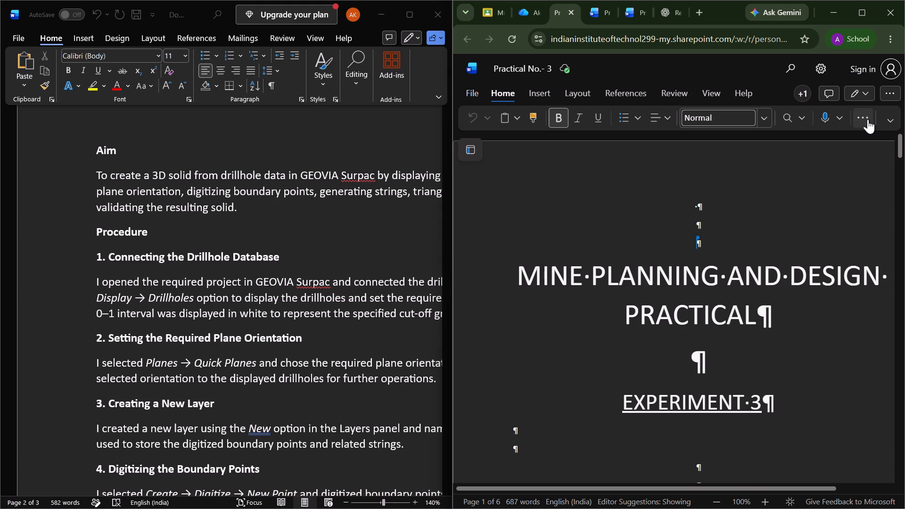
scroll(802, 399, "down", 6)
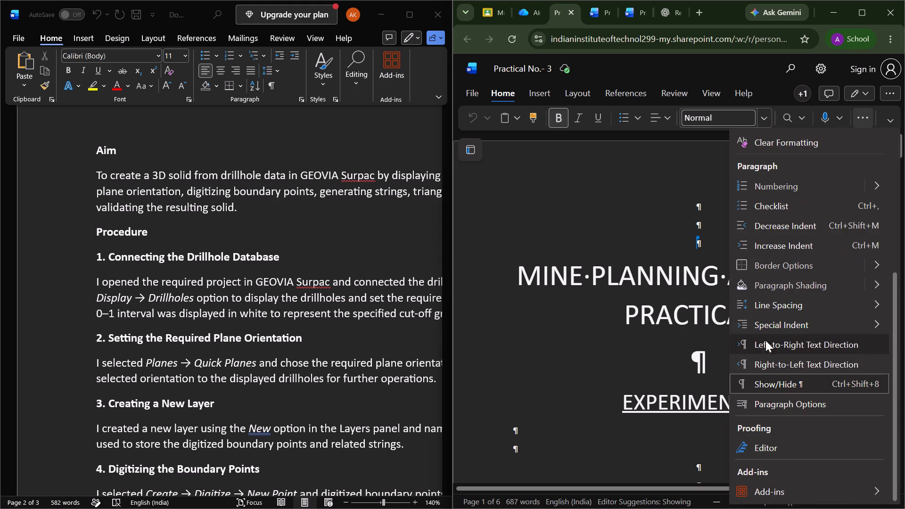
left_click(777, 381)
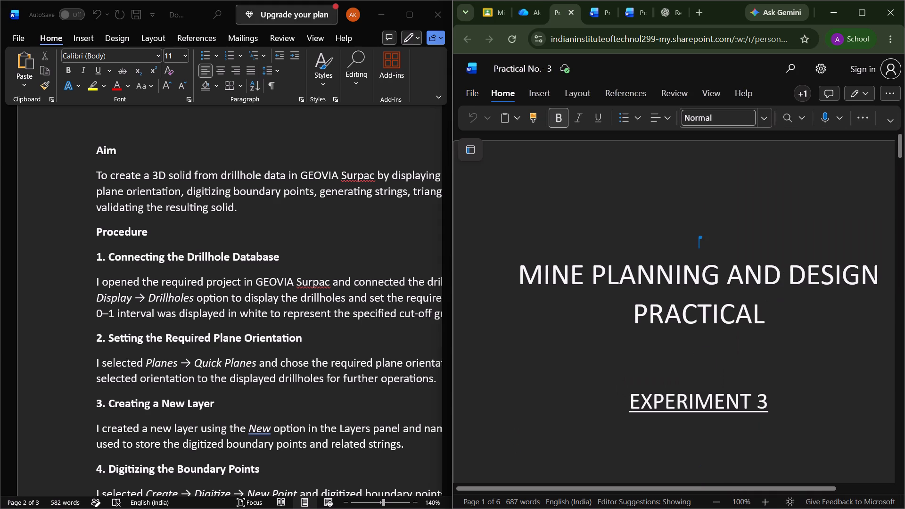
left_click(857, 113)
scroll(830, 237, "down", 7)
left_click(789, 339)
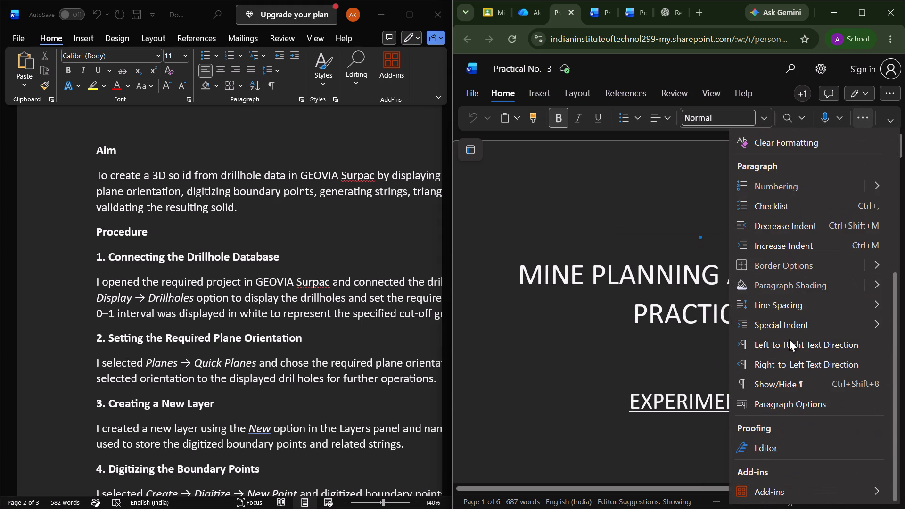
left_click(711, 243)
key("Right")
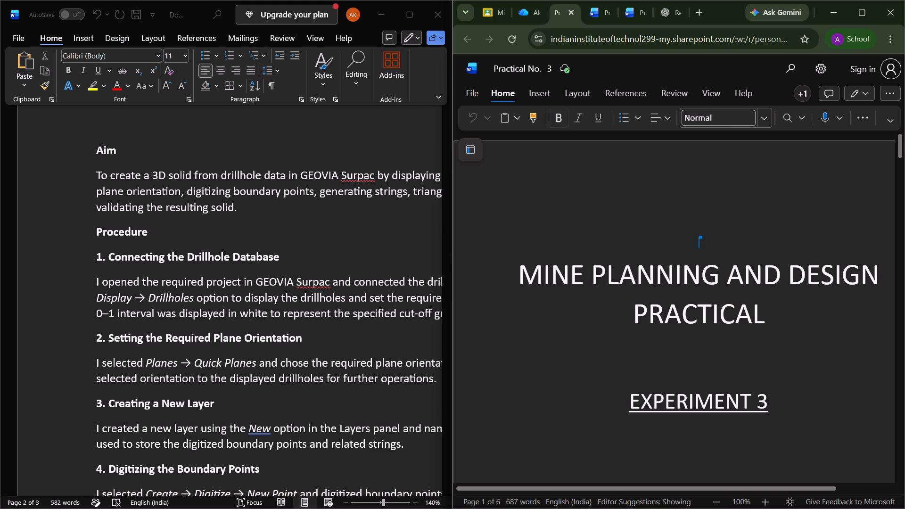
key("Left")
Select the 1. Objective heading in Practical No.- 3 to examine its style and font formatting.
scroll(711, 243, "down", 8)
scroll(711, 243, "up", 1)
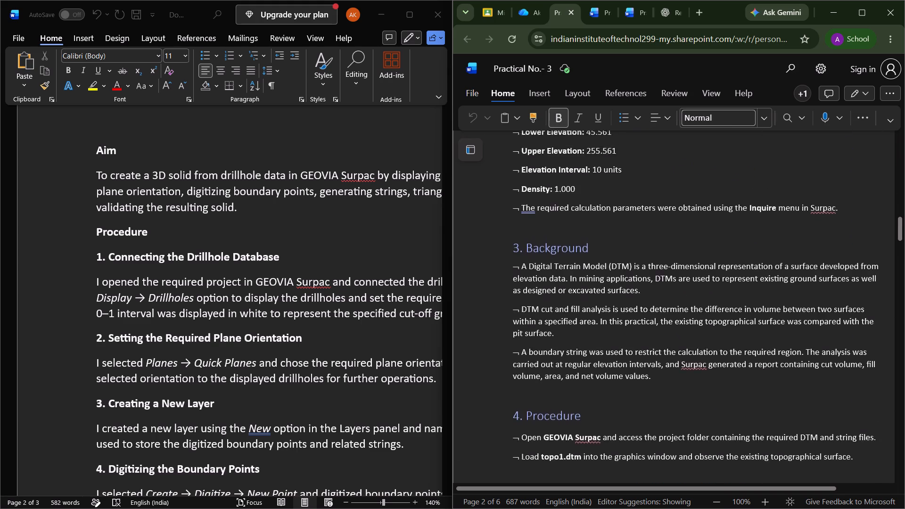
scroll(711, 243, "up", 2)
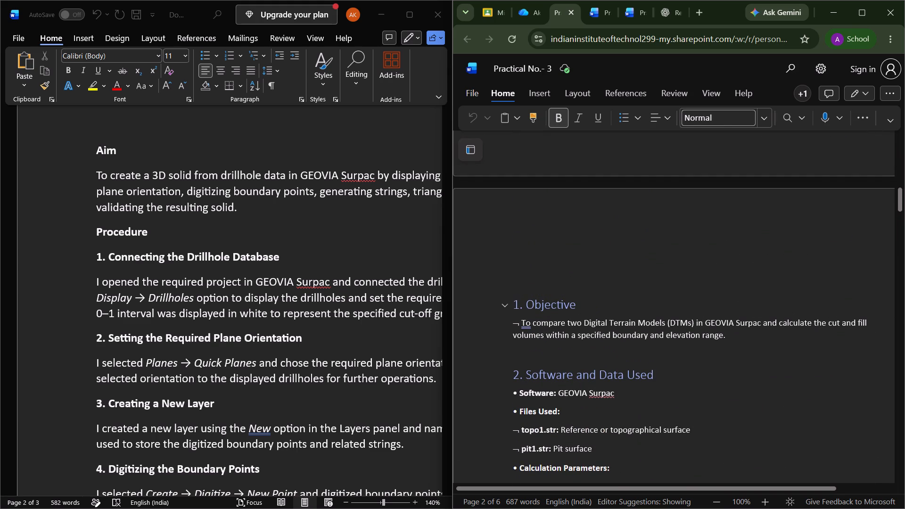
left_click_drag(580, 303, 568, 303)
left_click_drag(568, 303, 513, 294)
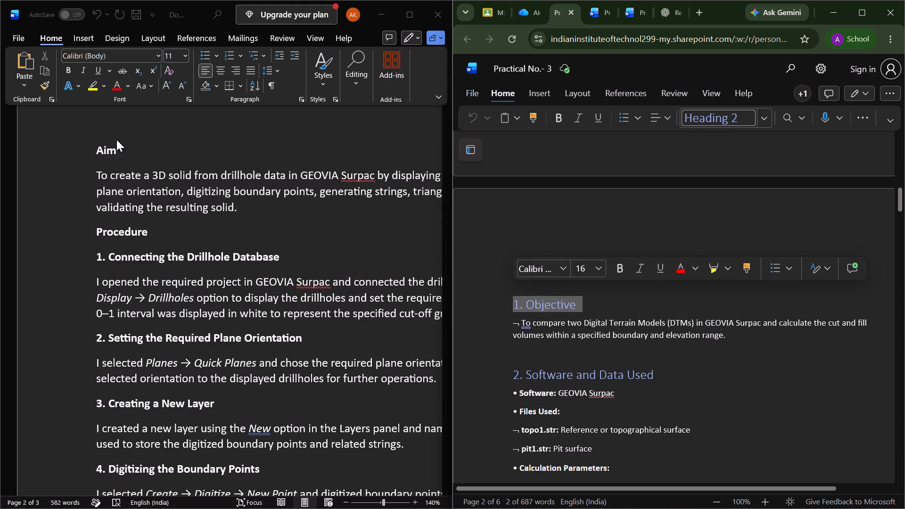
Set the Aim, Procedure, Practical Screenshots and Result headings in Document3 to font size 16, matching the 1. Objective heading.
left_click_drag(116, 149, 79, 147, "ctrl")
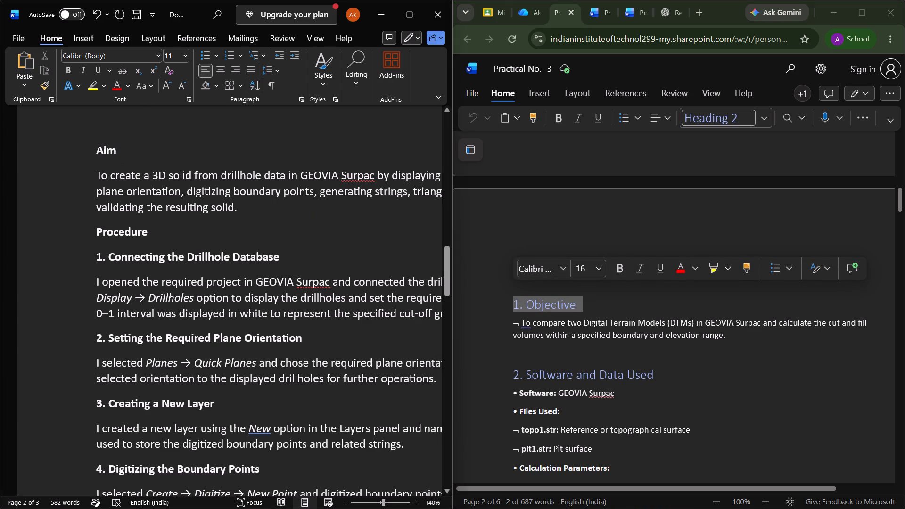
left_click_drag(79, 147, 108, 145, "ctrl")
left_click_drag(97, 146, 121, 145, "ctrl")
scroll(121, 145, "down", 1)
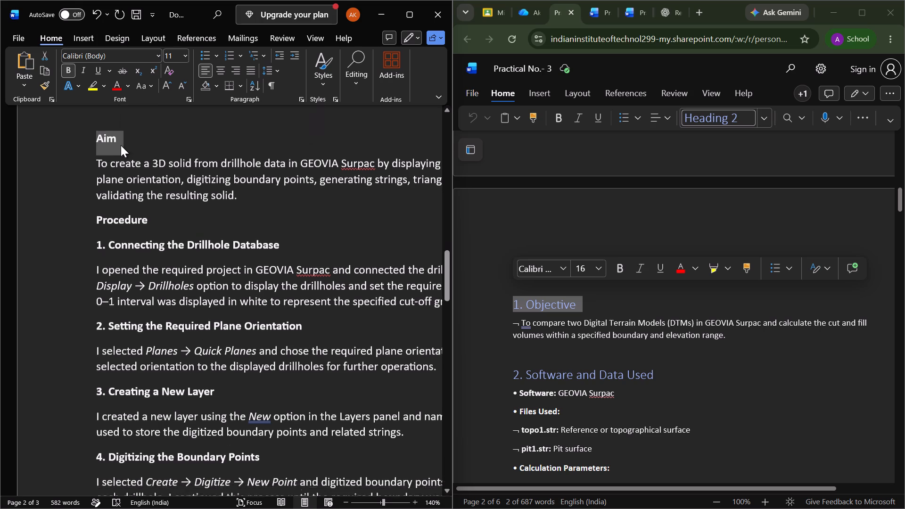
scroll(121, 145, "down", 3)
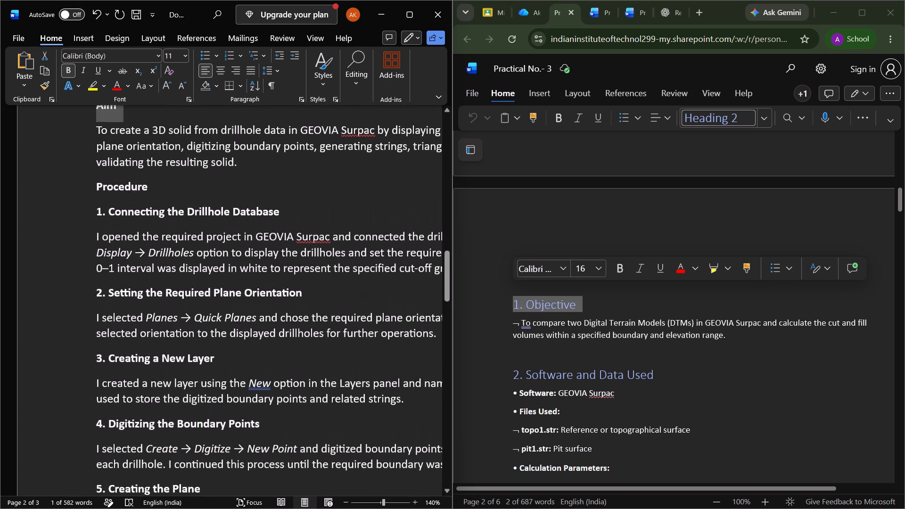
scroll(121, 145, "down", 1)
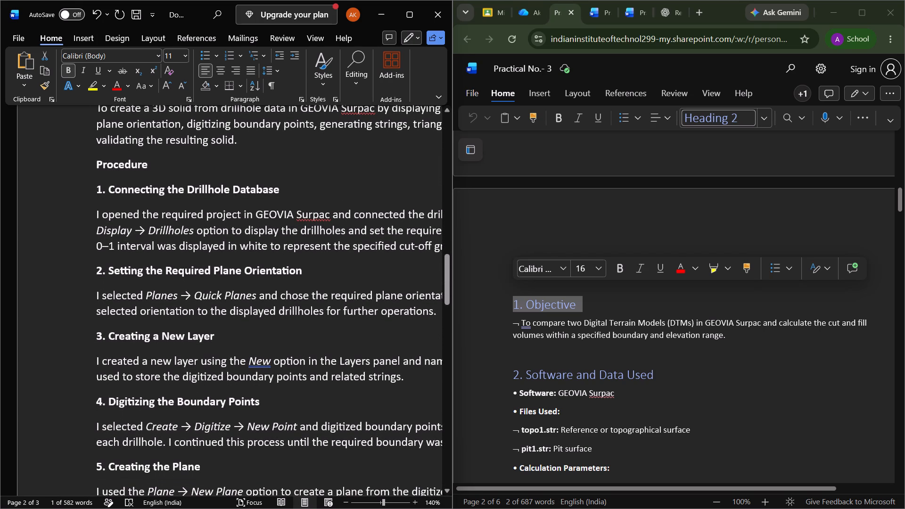
left_click_drag(93, 161, 132, 161, "ctrl")
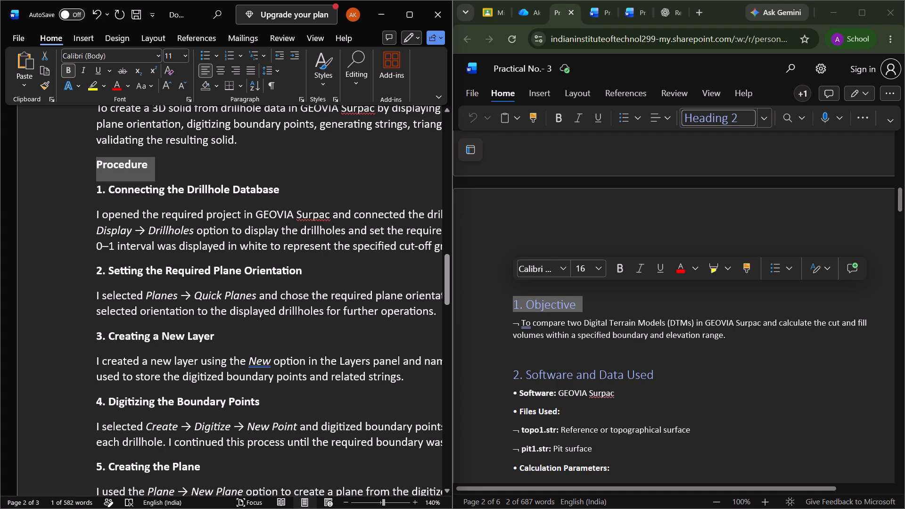
left_click_drag(132, 161, 152, 158, "ctrl")
scroll(152, 158, "down", 3)
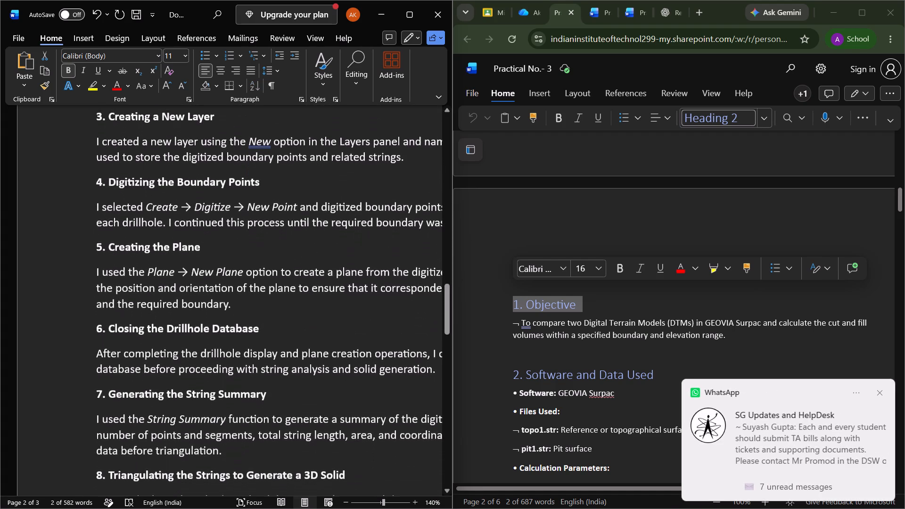
scroll(152, 158, "down", 4)
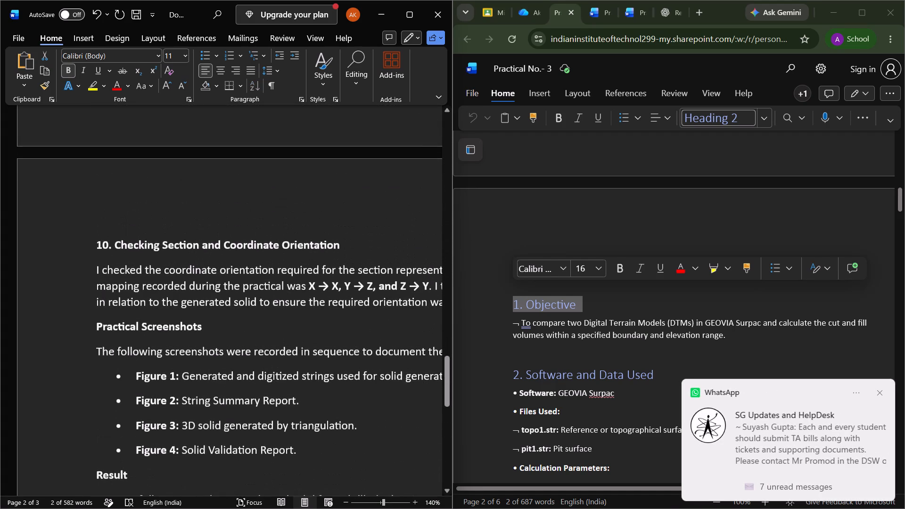
scroll(152, 158, "down", 1)
scroll(152, 158, "up", 1)
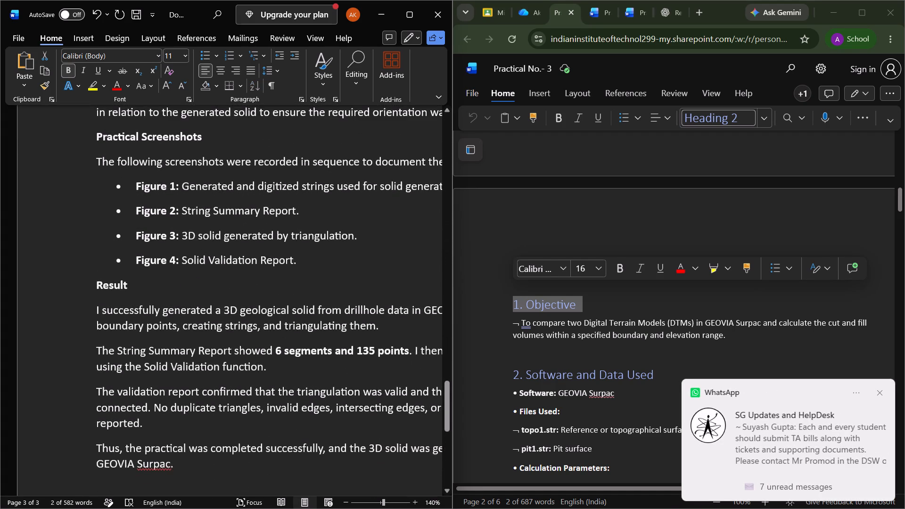
scroll(152, 158, "up", 1)
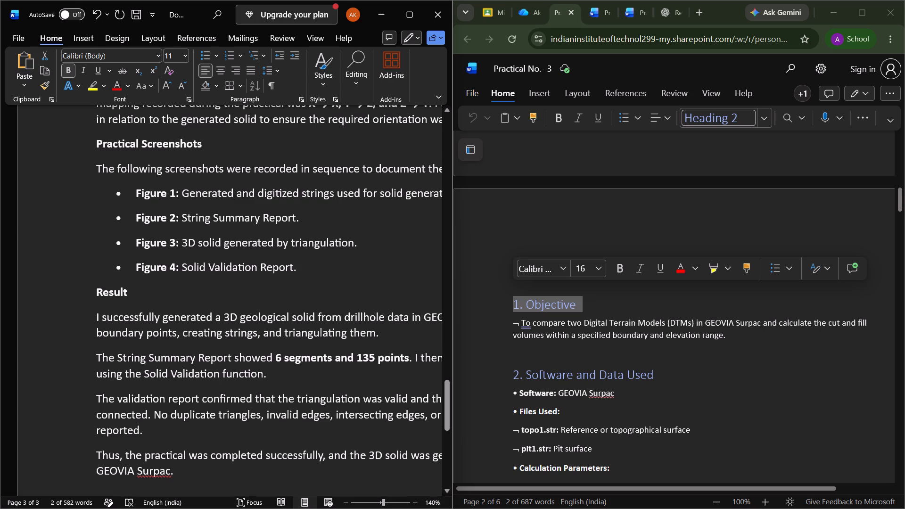
left_click_drag(92, 145, 176, 140, "ctrl")
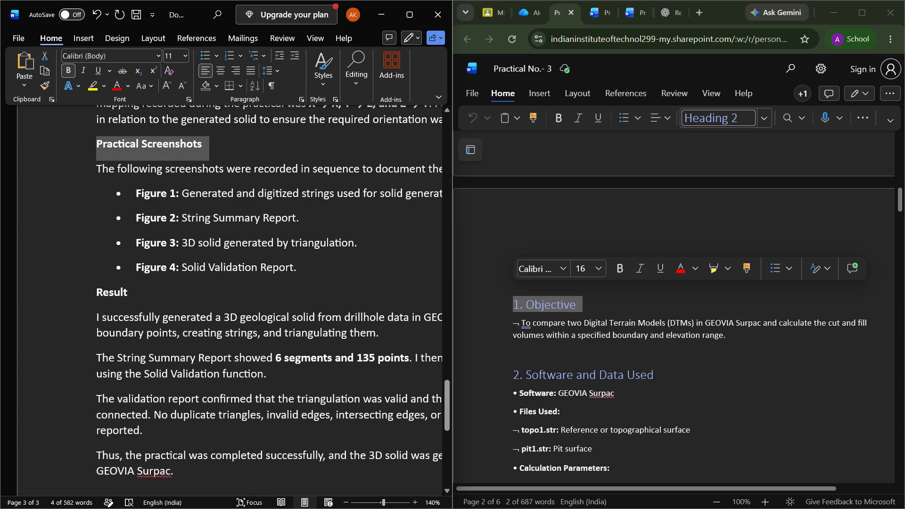
left_click_drag(93, 290, 130, 290, "ctrl")
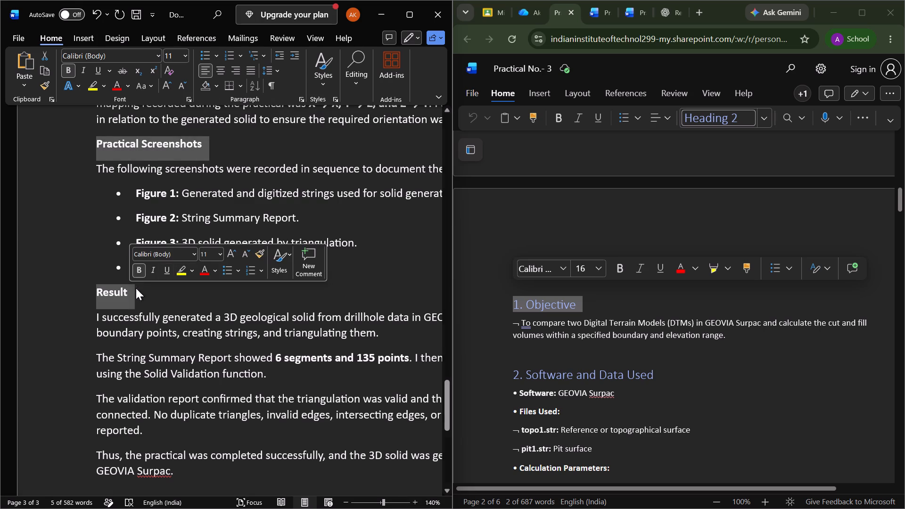
left_click(217, 250)
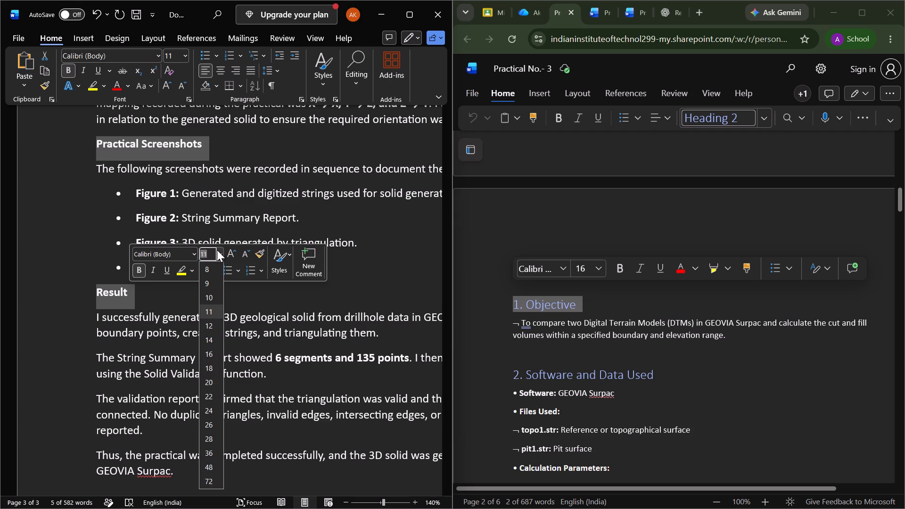
left_click(206, 355)
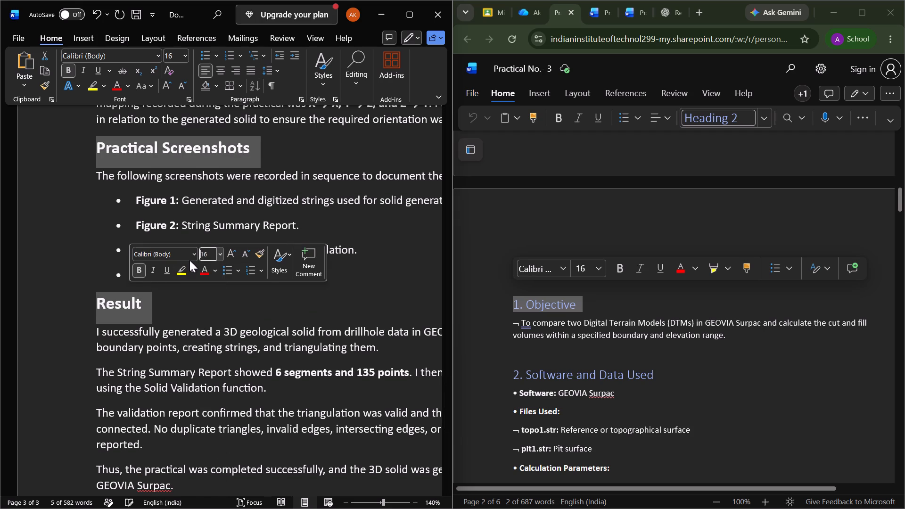
Check the 1. Objective heading's font in Practical No.- 3 and apply Calibri Light (Headings) to Document3's four selected main headings.
left_click(560, 270)
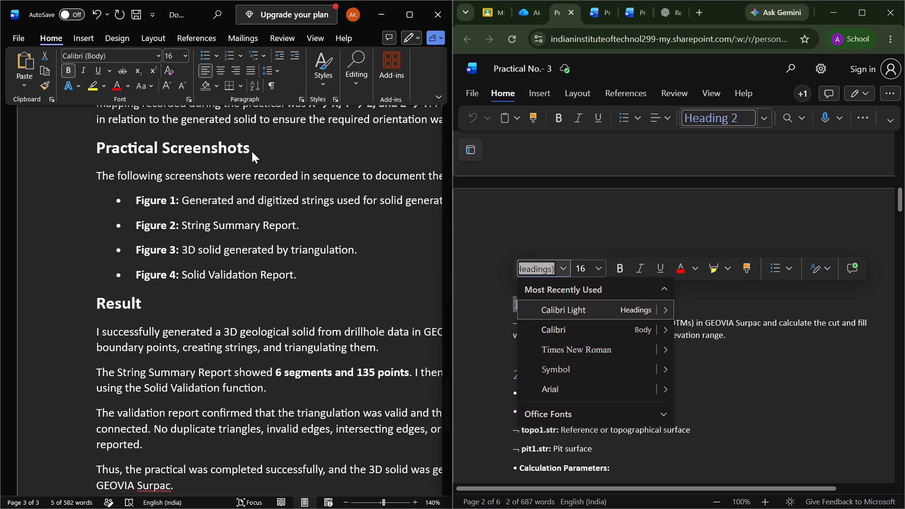
scroll(252, 151, "up", 1)
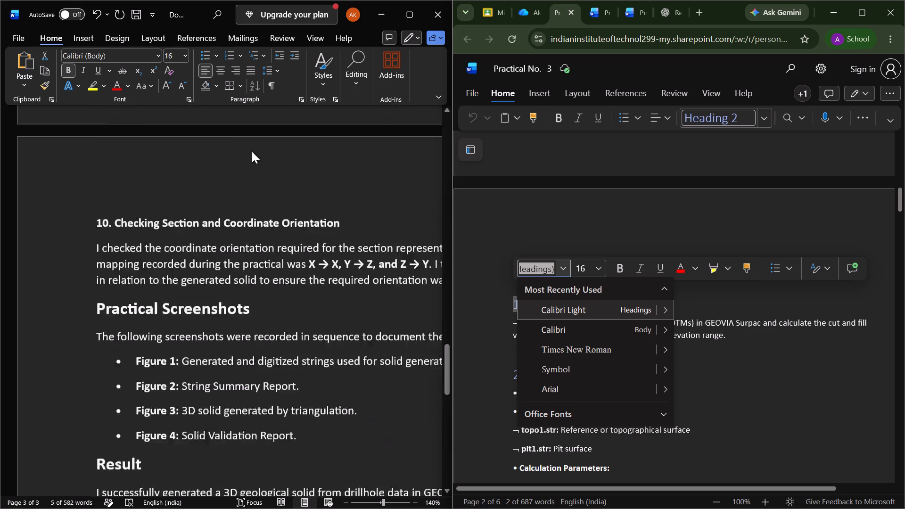
scroll(252, 151, "up", 6)
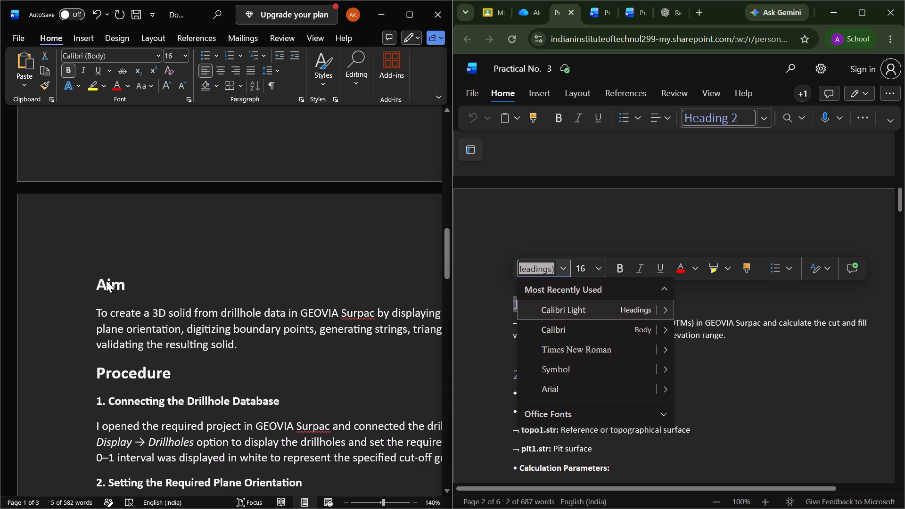
left_click(93, 279)
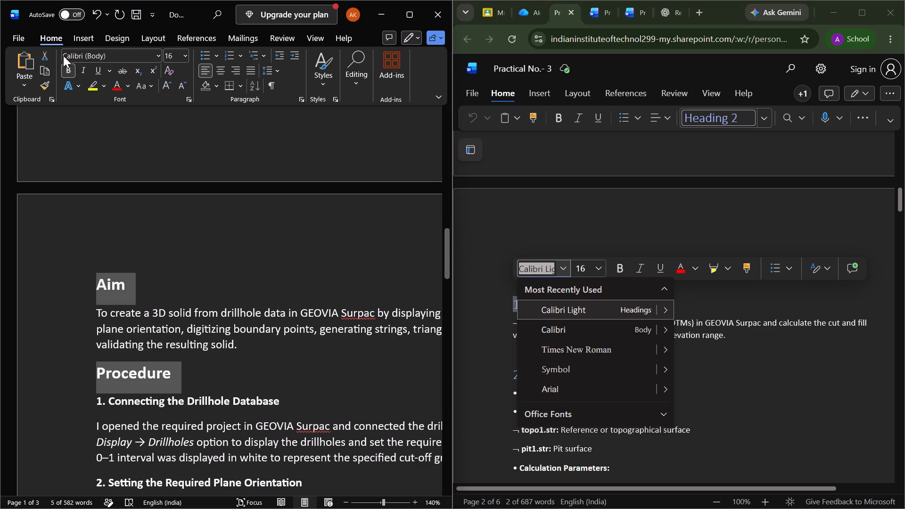
left_click(158, 57)
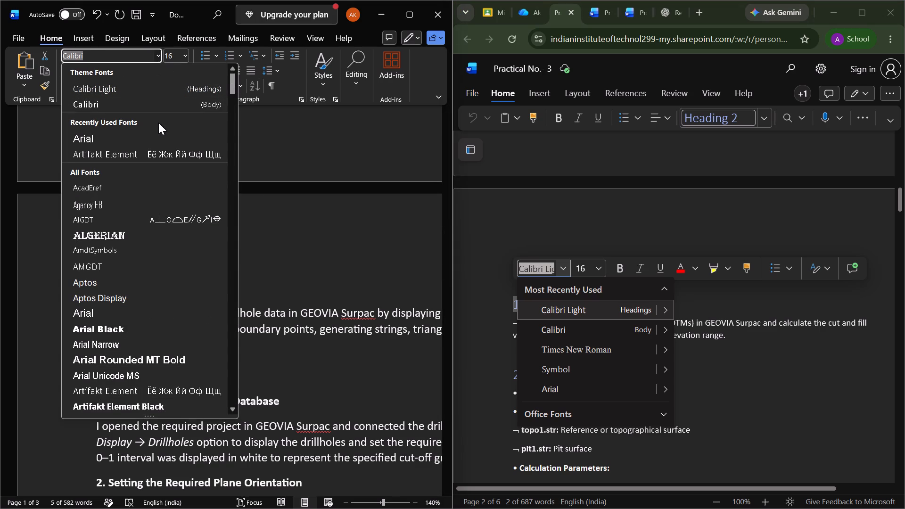
left_click(113, 84)
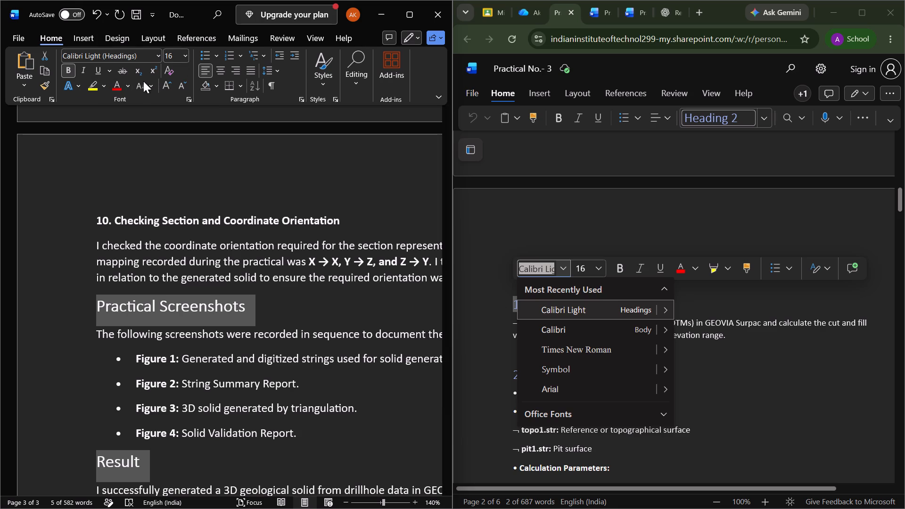
Colour the four selected main headings with the blue theme colour.
left_click(126, 86)
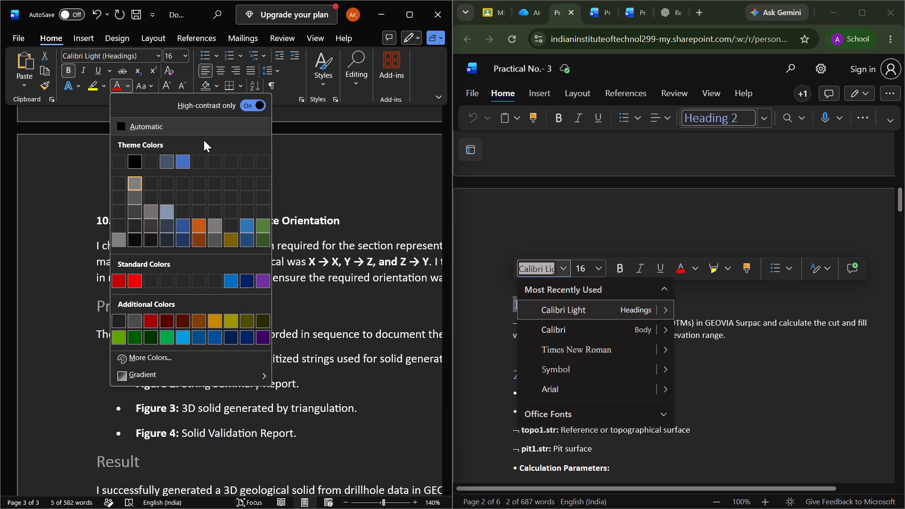
left_click(183, 159)
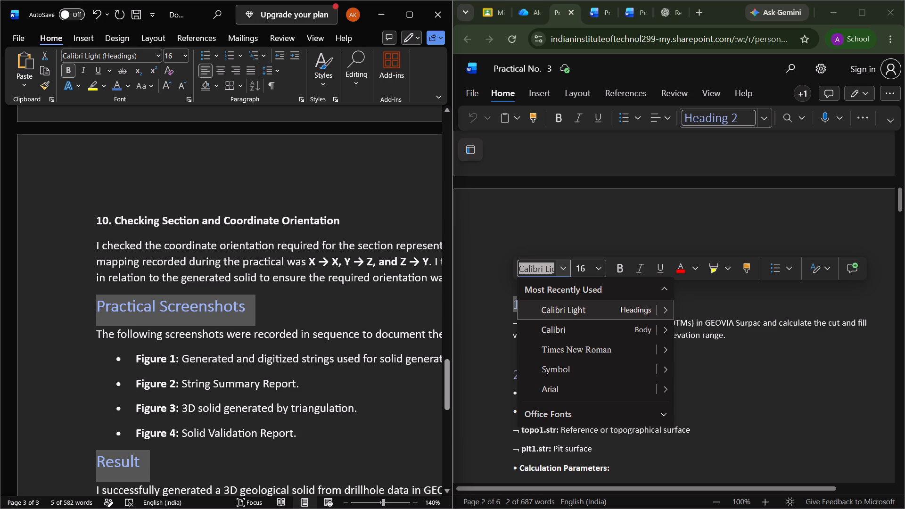
Apply automatic 1., 2., 3. numbering to the Aim, Procedure, Practical Screenshots and Result headings, following the section numbering in Practical No.- 3.
left_click(656, 205)
scroll(656, 205, "down", 1)
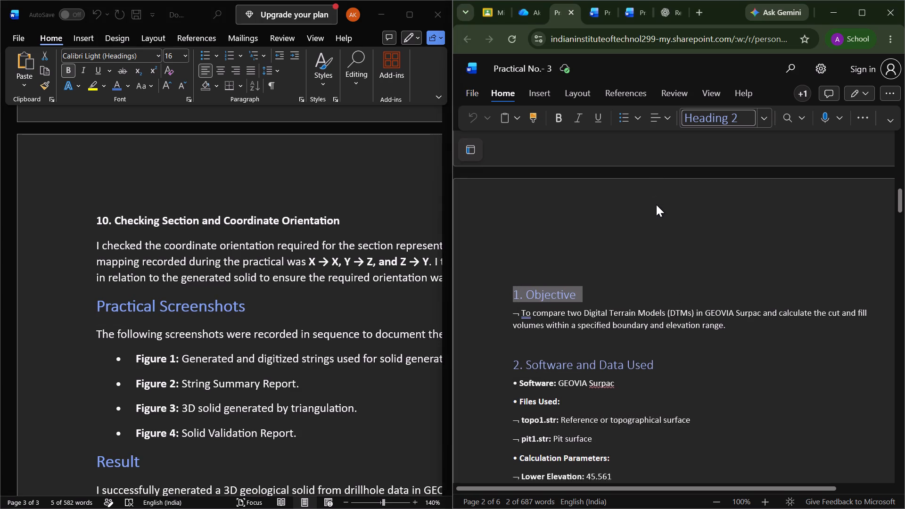
scroll(656, 205, "down", 3)
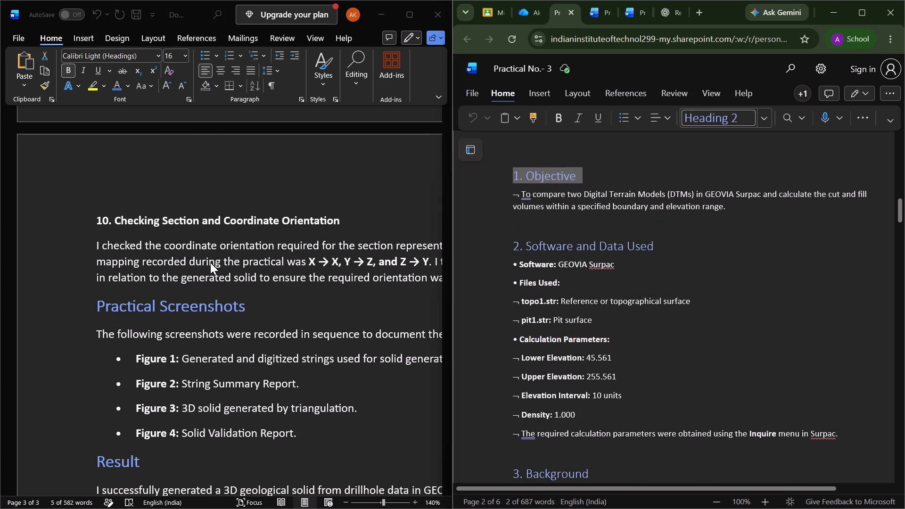
left_click(216, 299)
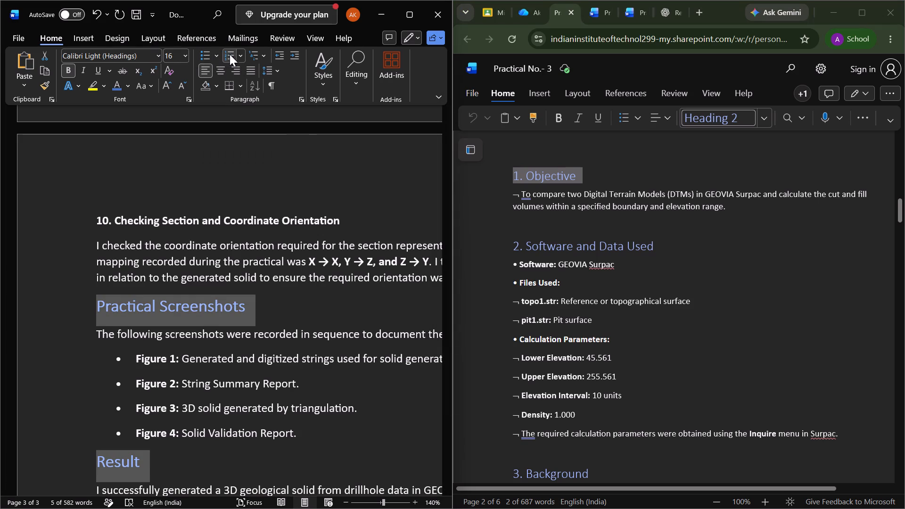
left_click(230, 57)
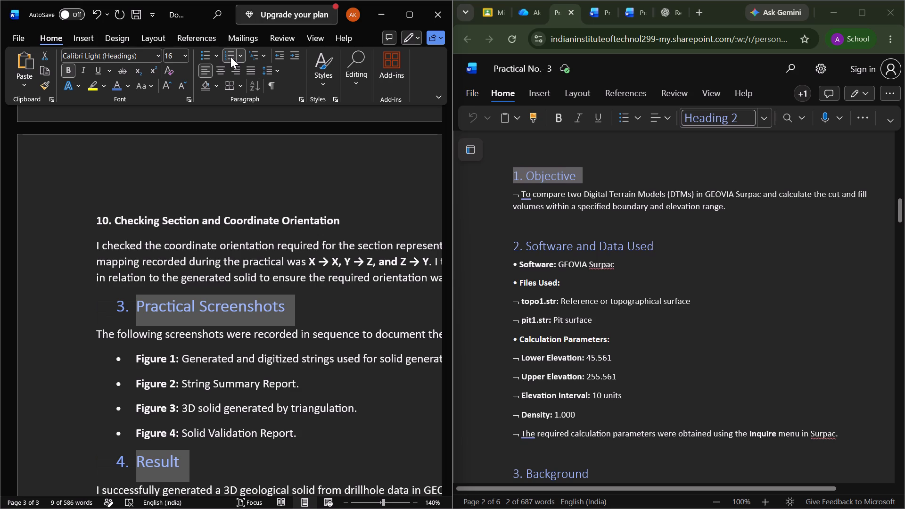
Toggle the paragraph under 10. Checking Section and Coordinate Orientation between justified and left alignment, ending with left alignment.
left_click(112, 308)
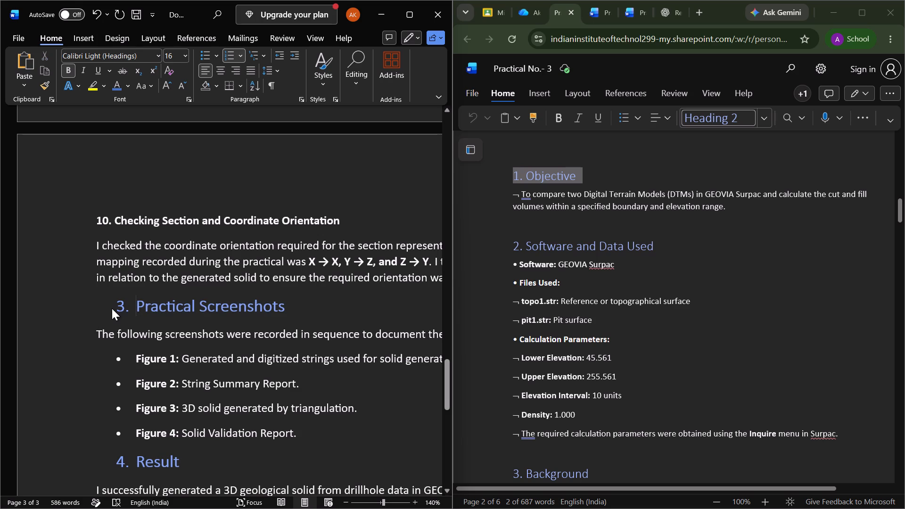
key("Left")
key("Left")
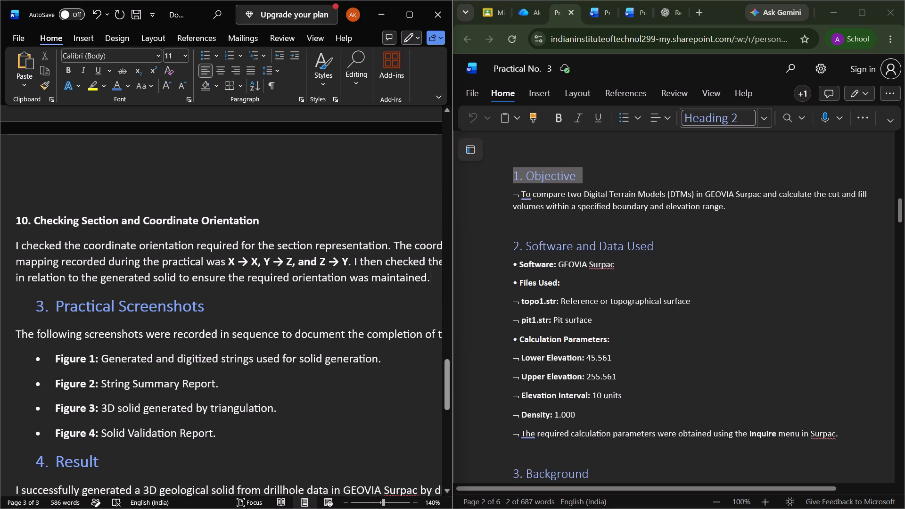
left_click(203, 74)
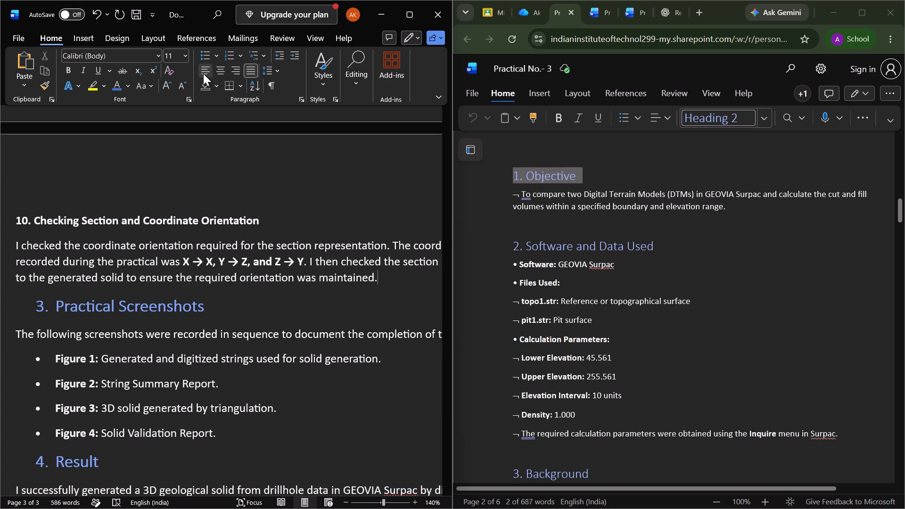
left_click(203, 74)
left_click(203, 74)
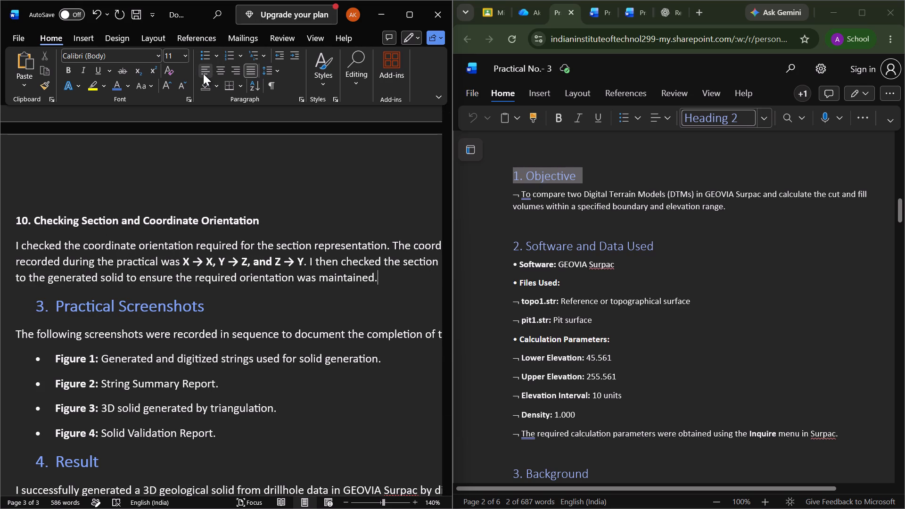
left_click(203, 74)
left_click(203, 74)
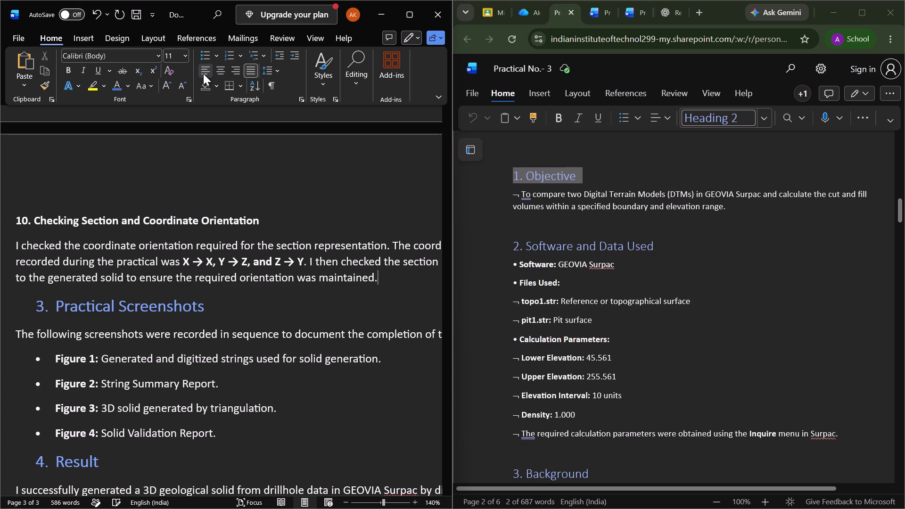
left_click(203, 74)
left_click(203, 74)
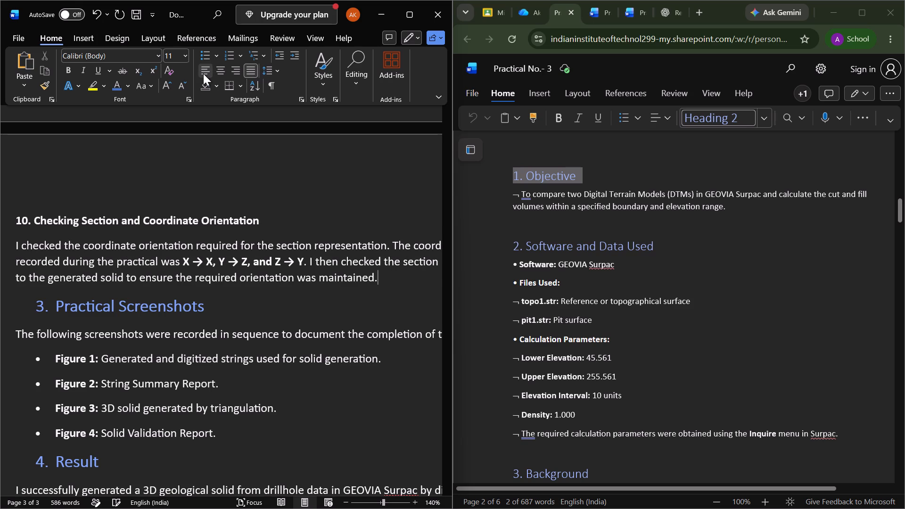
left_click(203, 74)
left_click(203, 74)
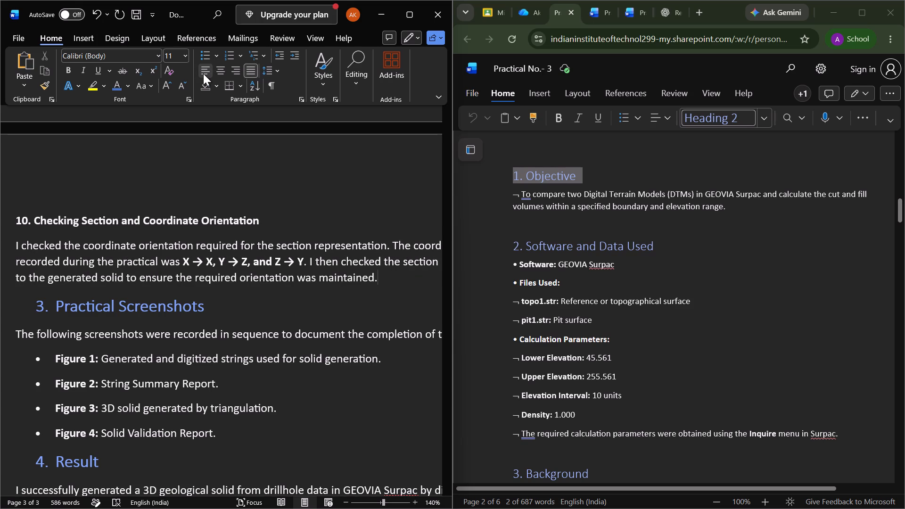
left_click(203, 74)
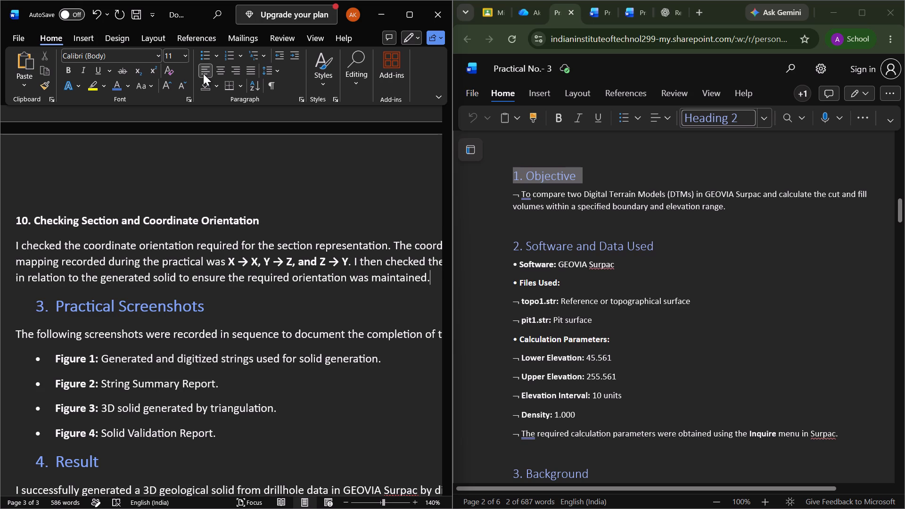
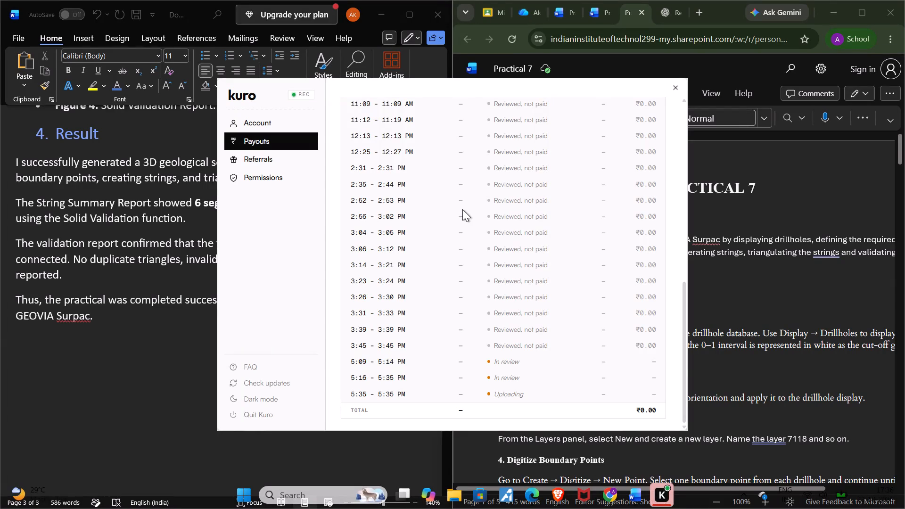
Bring the Practical 7 document in Chrome and the practical record in Word back in front of the Kuro window.
left_click(765, 209)
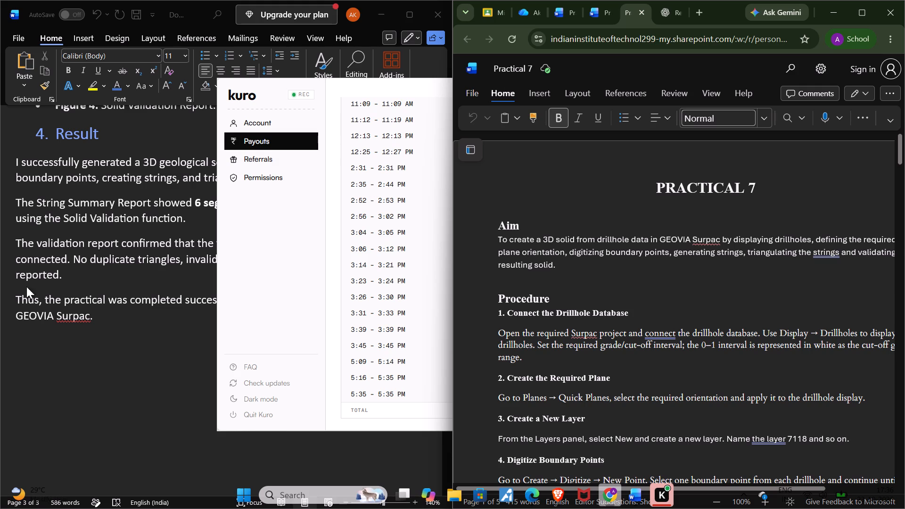
left_click(94, 363)
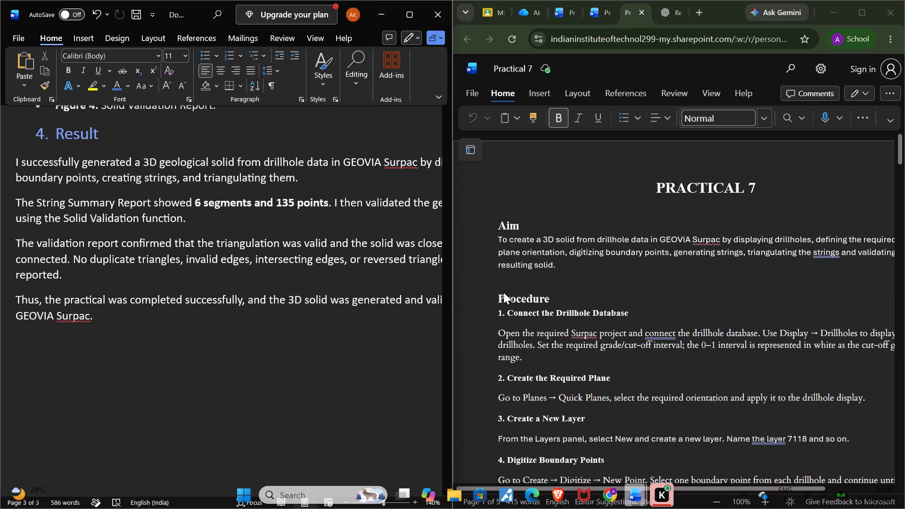
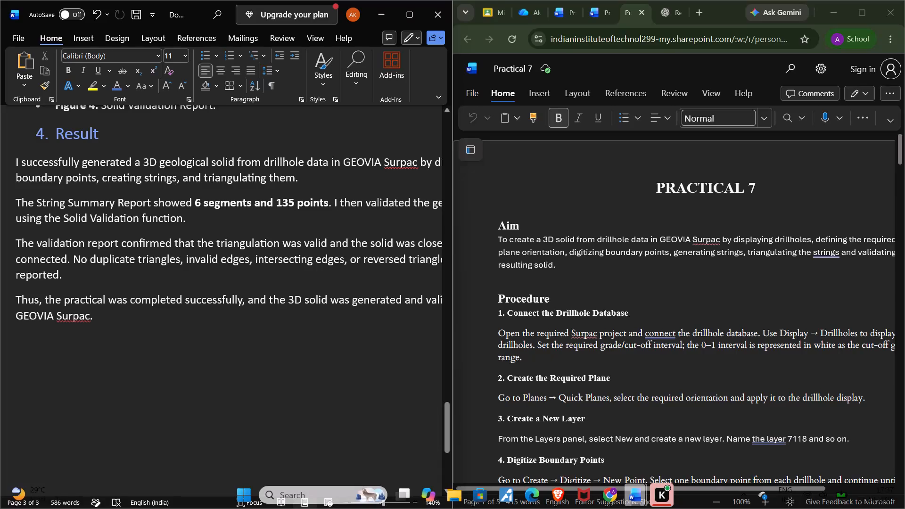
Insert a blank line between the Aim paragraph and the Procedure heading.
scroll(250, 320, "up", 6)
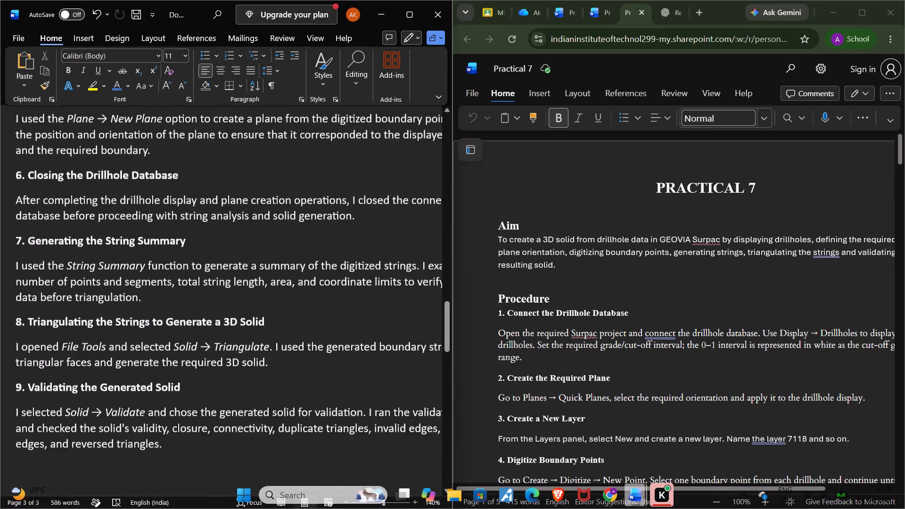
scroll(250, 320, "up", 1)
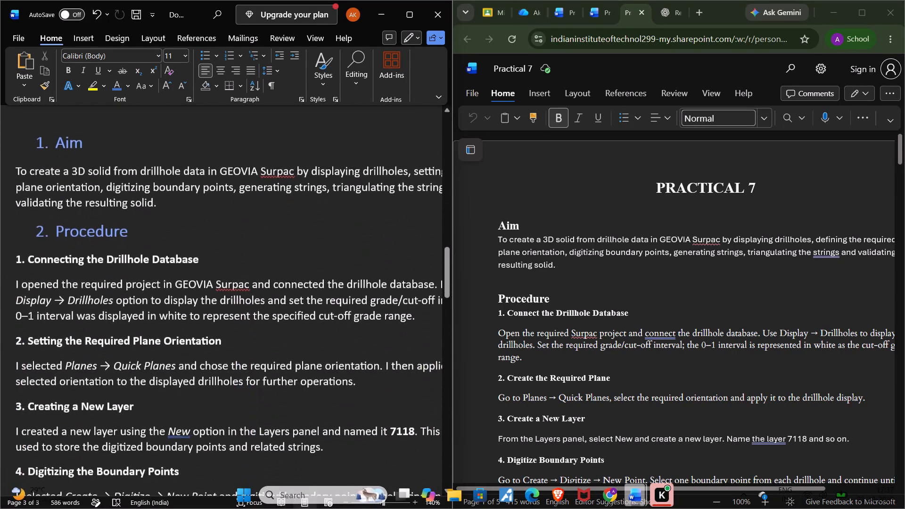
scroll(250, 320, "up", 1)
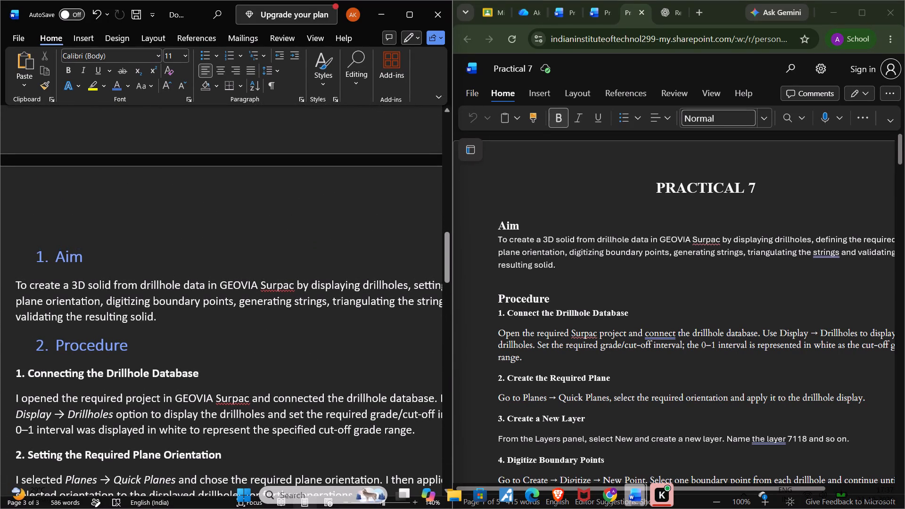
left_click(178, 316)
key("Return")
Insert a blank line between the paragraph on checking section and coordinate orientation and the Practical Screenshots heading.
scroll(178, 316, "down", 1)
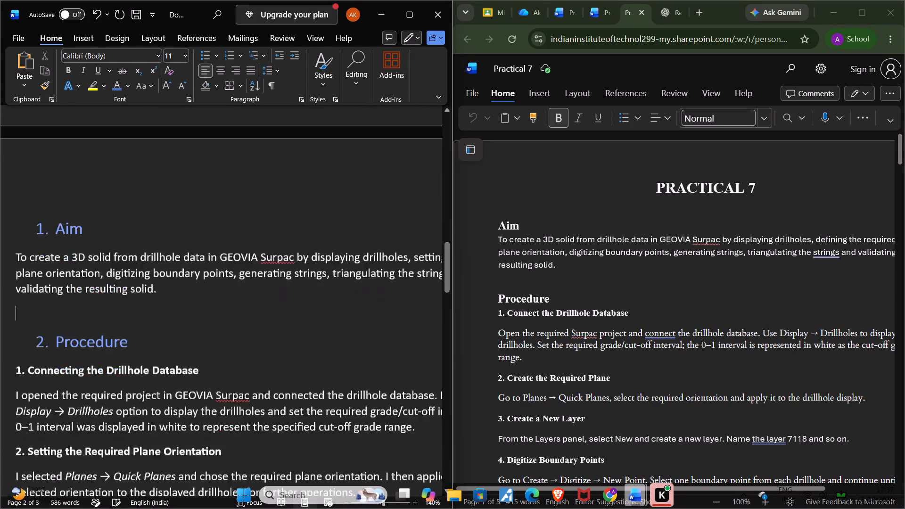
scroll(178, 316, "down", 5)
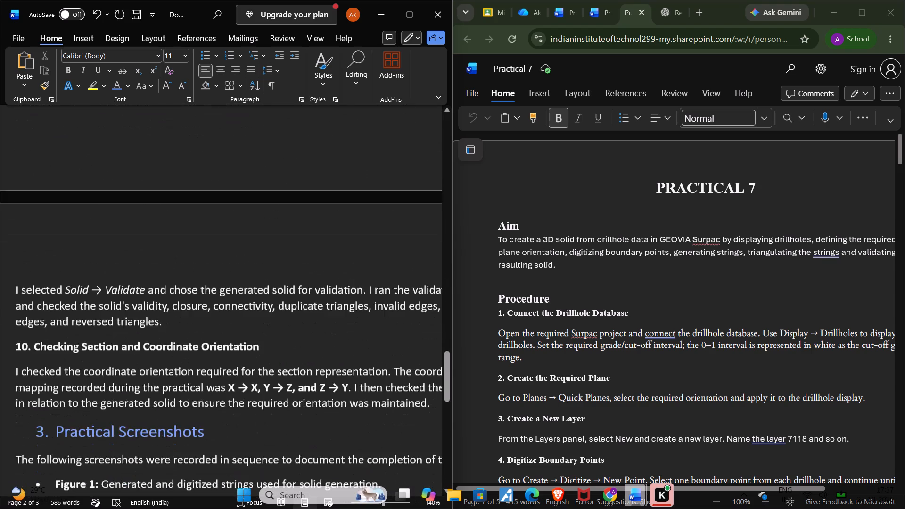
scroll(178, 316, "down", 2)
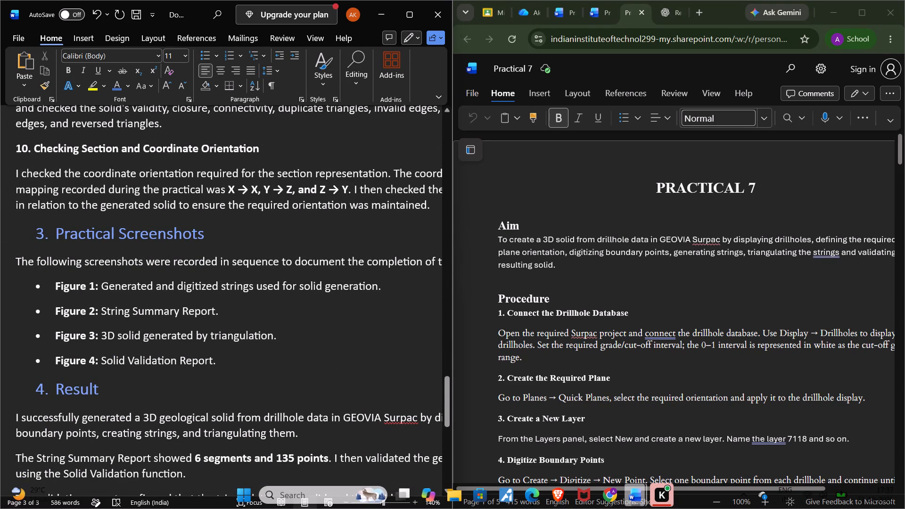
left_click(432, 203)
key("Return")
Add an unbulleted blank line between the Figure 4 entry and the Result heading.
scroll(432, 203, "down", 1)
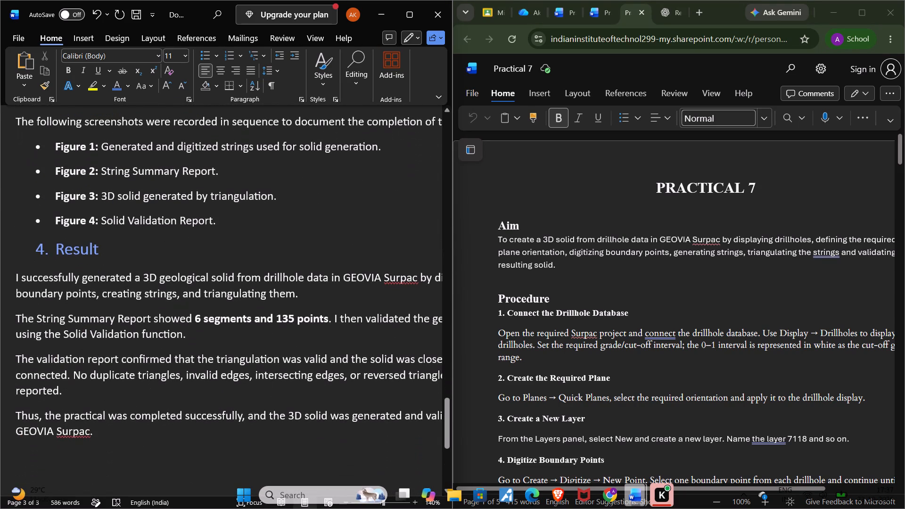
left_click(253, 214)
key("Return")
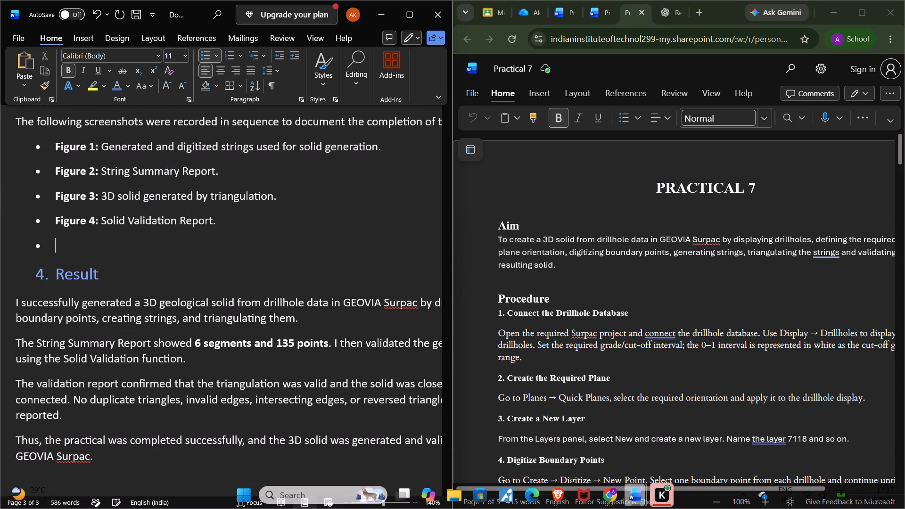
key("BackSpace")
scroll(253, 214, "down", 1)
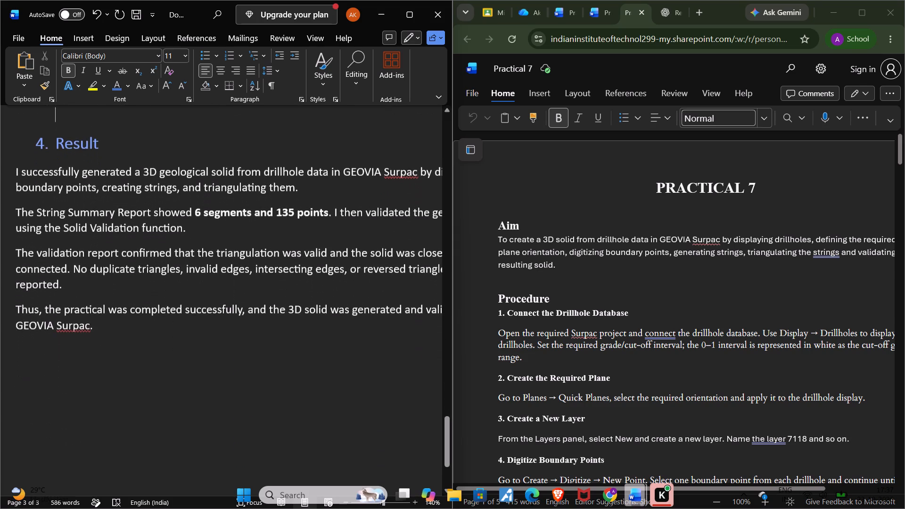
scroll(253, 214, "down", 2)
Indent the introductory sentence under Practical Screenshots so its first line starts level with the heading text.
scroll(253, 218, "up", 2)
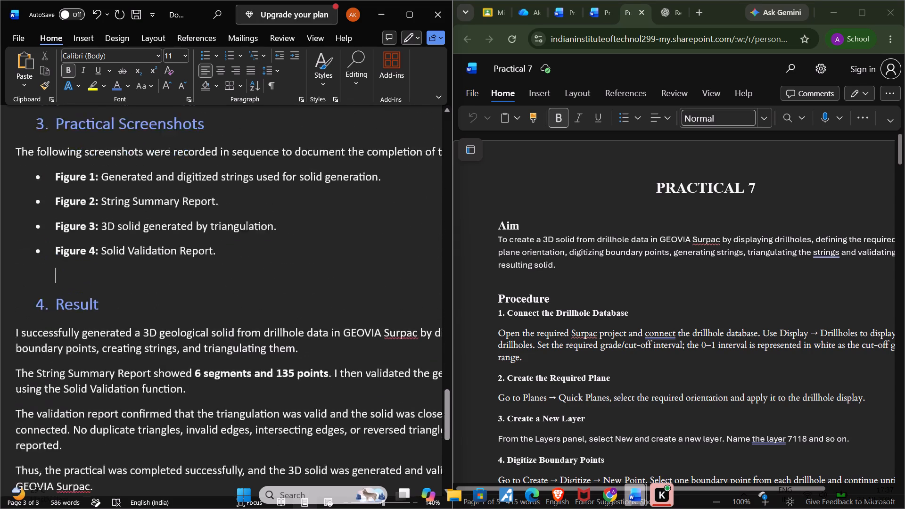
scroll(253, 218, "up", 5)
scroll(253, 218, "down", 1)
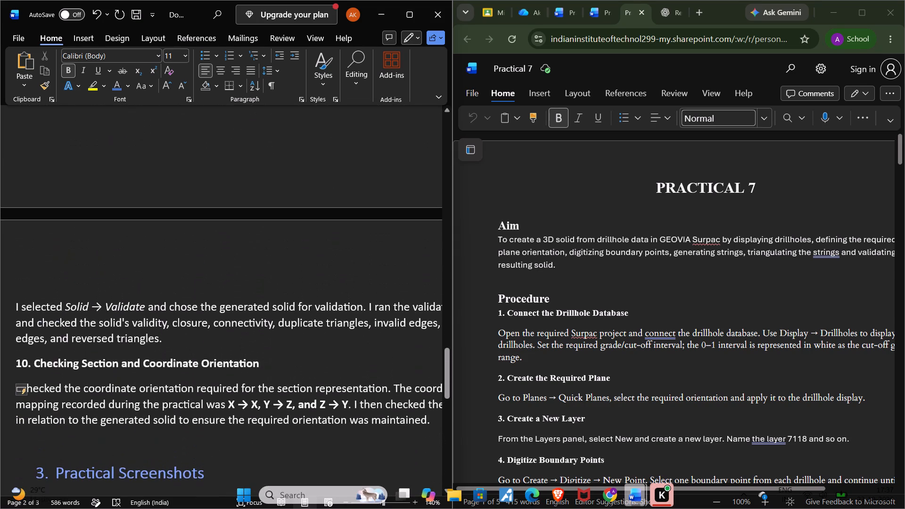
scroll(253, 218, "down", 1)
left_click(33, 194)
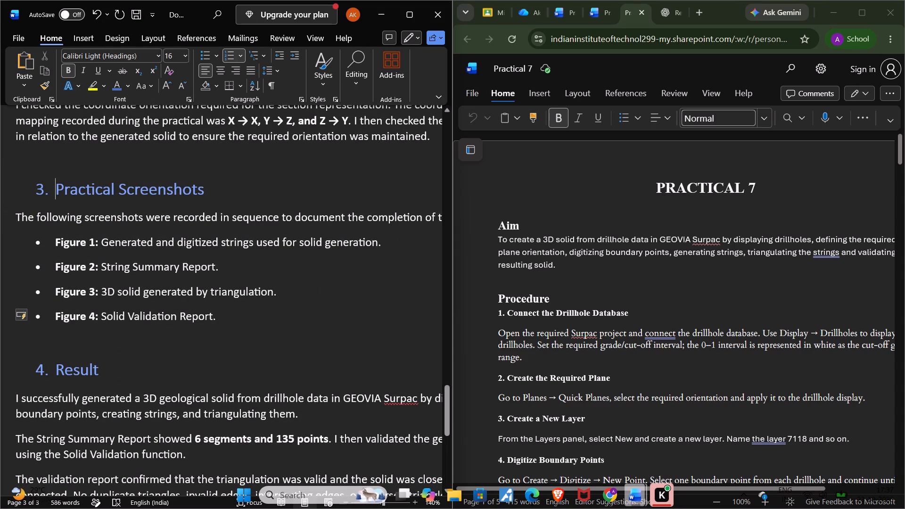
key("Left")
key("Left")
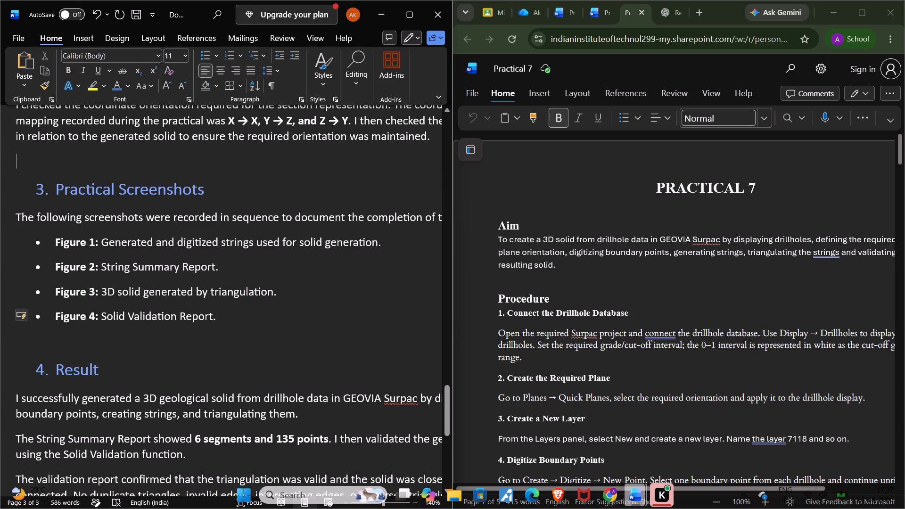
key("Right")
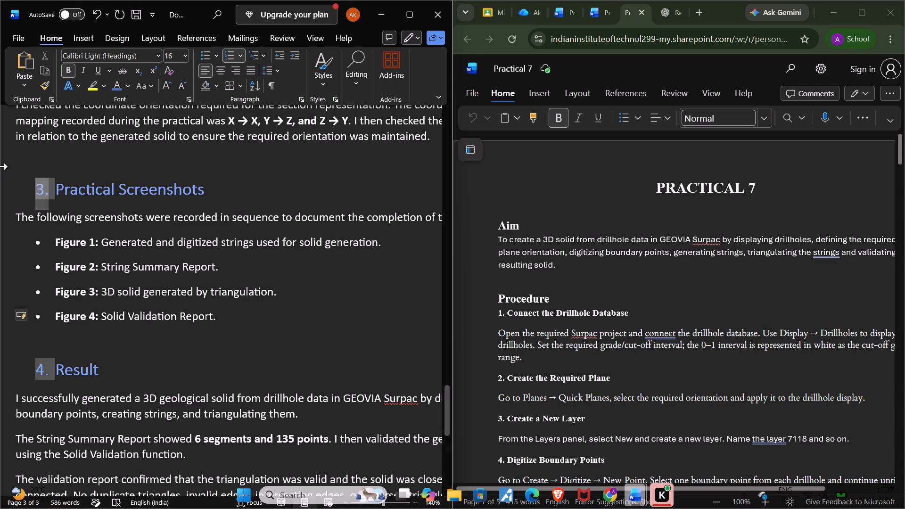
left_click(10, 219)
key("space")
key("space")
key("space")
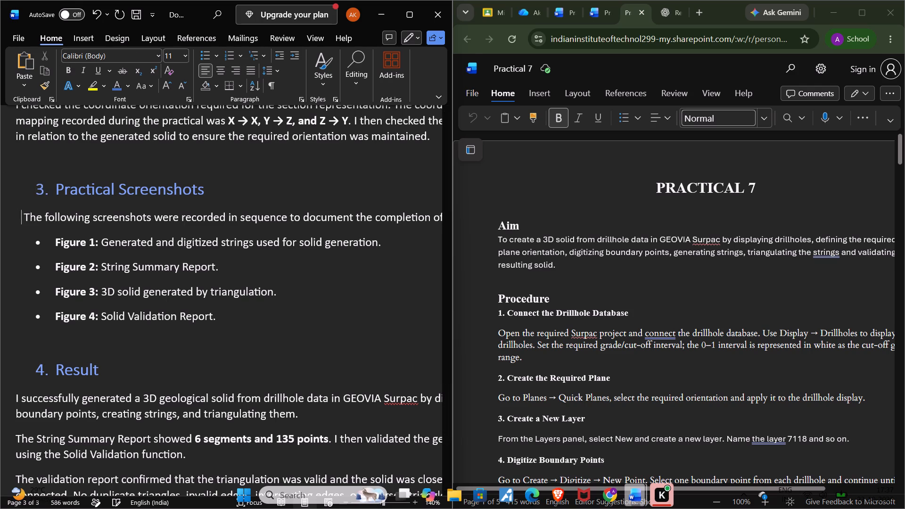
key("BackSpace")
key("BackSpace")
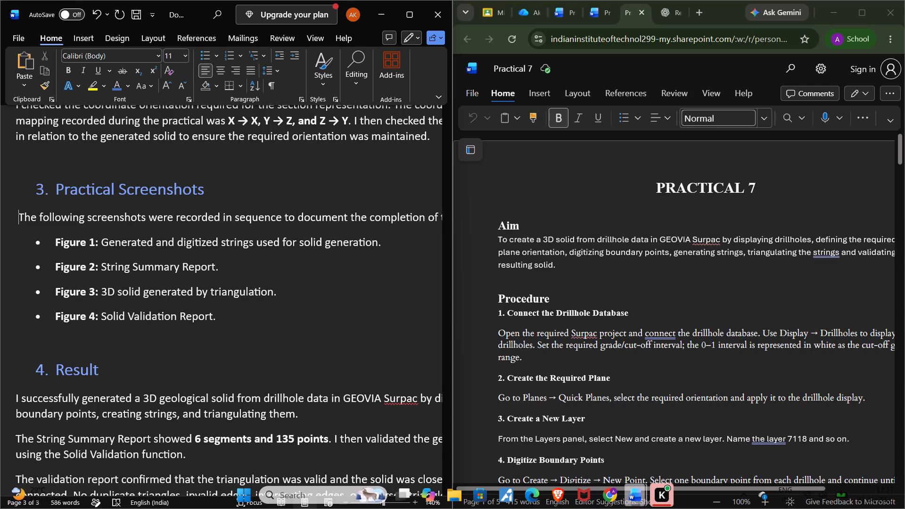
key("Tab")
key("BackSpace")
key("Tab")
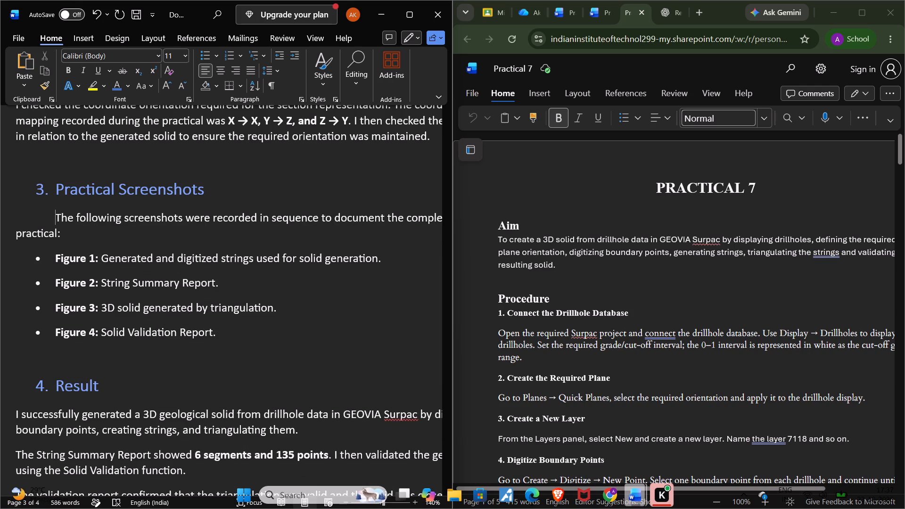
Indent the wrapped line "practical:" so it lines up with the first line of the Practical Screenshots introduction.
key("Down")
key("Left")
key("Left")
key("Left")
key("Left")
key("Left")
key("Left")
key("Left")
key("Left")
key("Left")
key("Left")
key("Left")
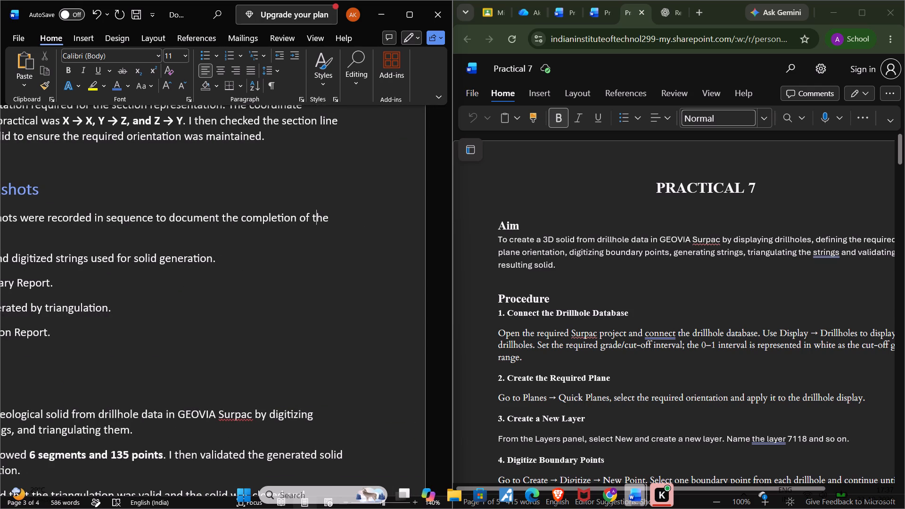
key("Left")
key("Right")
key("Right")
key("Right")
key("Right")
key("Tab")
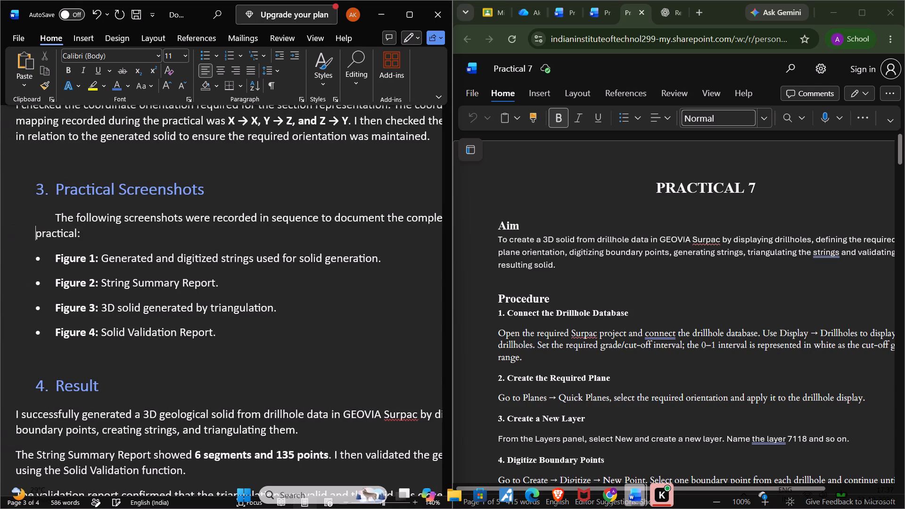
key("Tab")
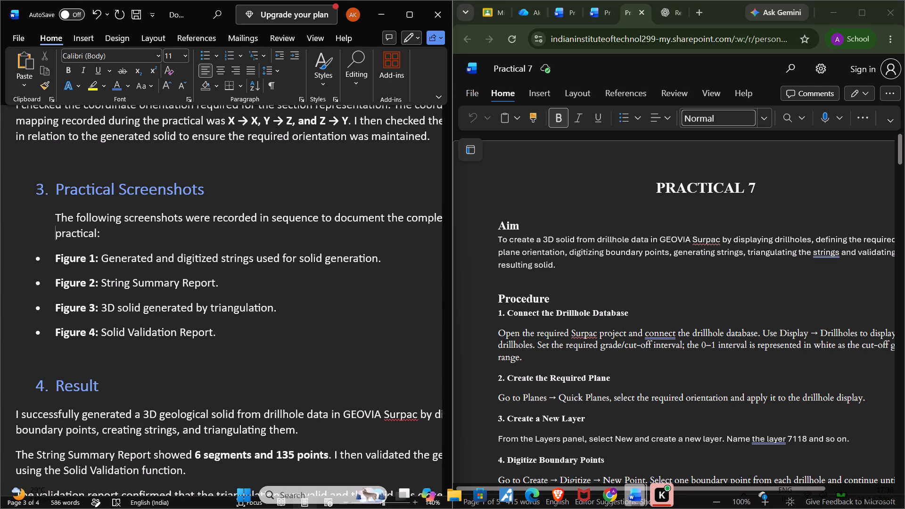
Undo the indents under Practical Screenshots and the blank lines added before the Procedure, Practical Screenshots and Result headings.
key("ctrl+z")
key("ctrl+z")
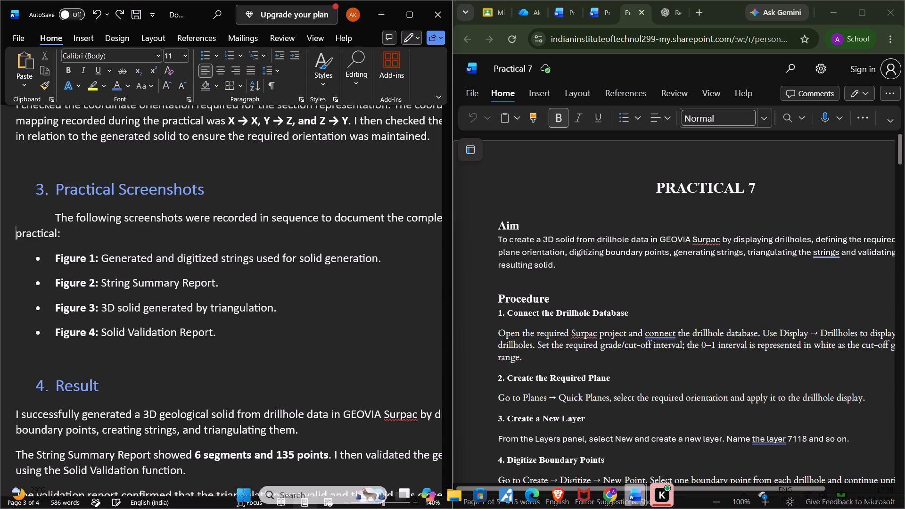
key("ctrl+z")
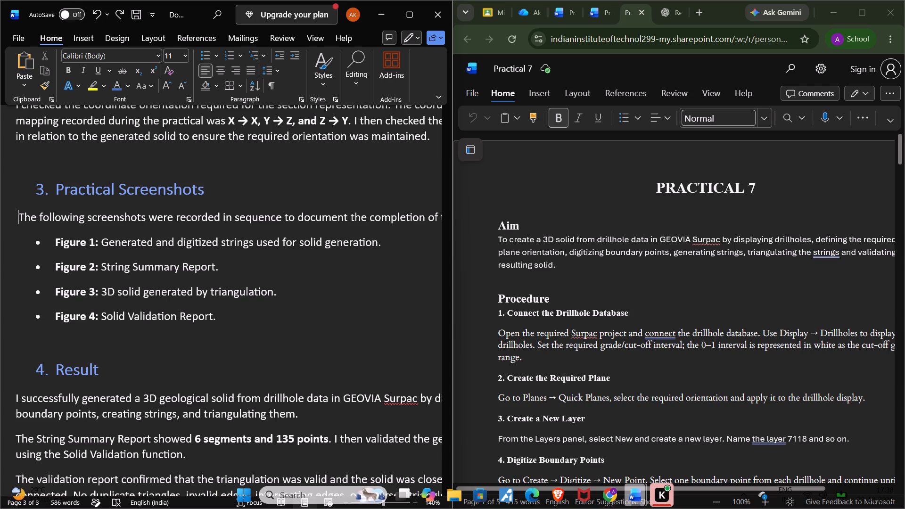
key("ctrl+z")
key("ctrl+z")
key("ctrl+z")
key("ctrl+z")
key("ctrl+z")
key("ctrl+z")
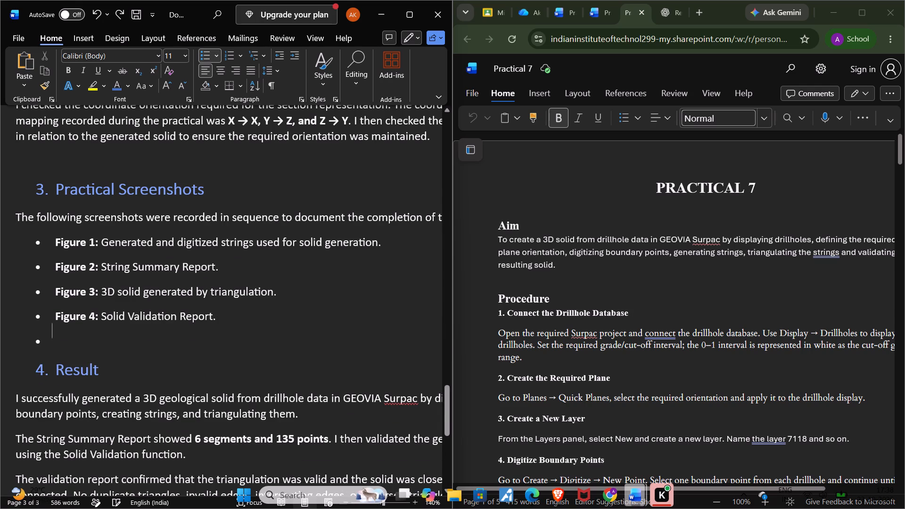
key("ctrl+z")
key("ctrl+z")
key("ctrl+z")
Undo the earlier alignment edits and the heading numbering, back to unnumbered Aim, Procedure, Practical Screenshots and Result headings.
key("ctrl+z")
key("ctrl+z")
key("ctrl+z")
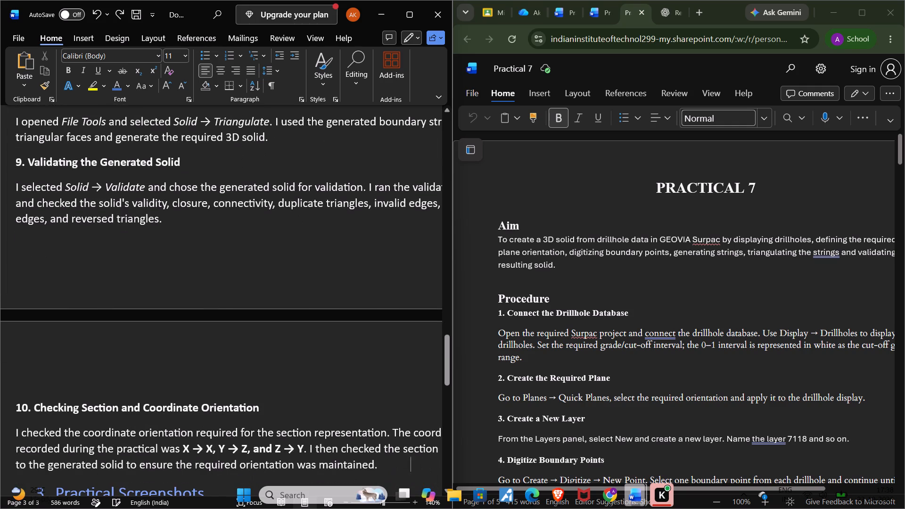
key("ctrl+z")
key("ctrl+z")
key("ctrl+z")
key("ctrl+z")
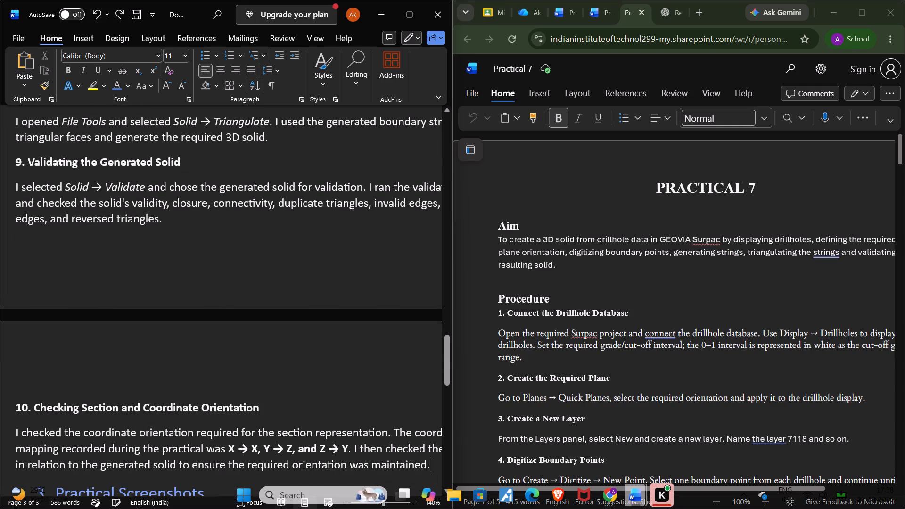
key("ctrl+z")
key("ctrl+z")
key("ctrl+z")
key("ctrl+z")
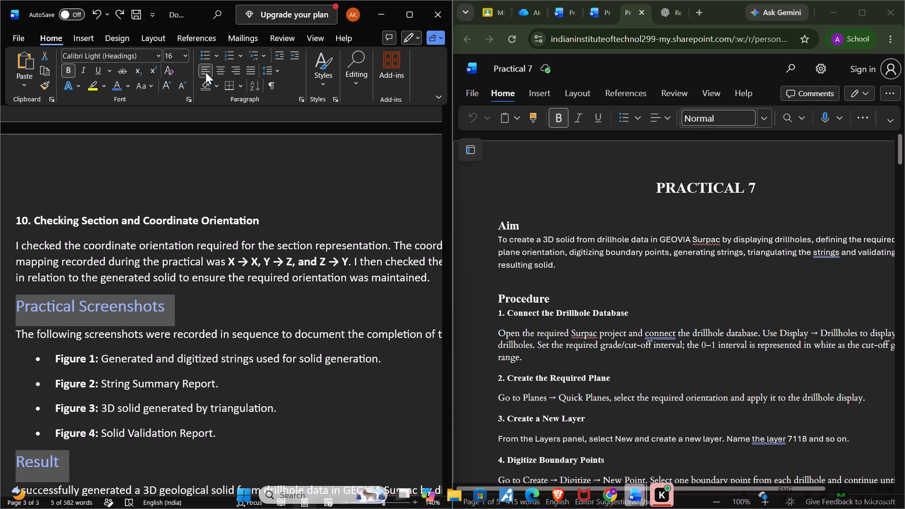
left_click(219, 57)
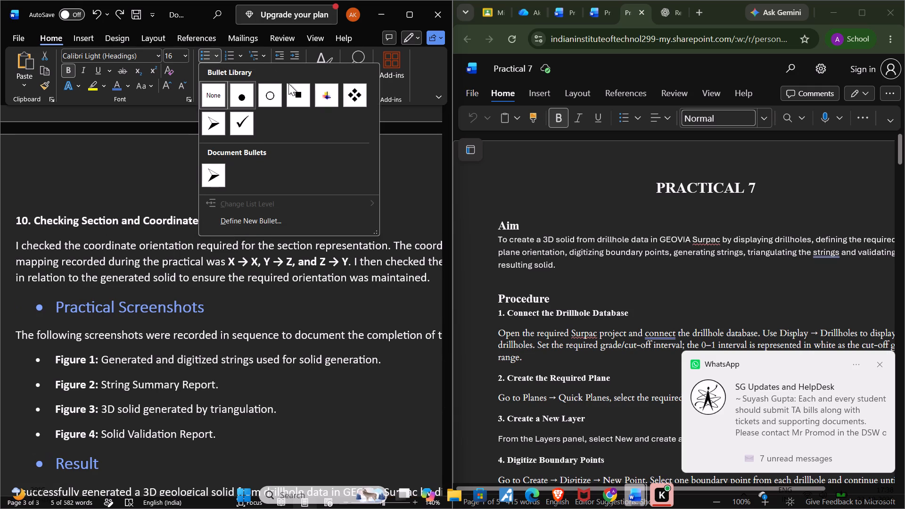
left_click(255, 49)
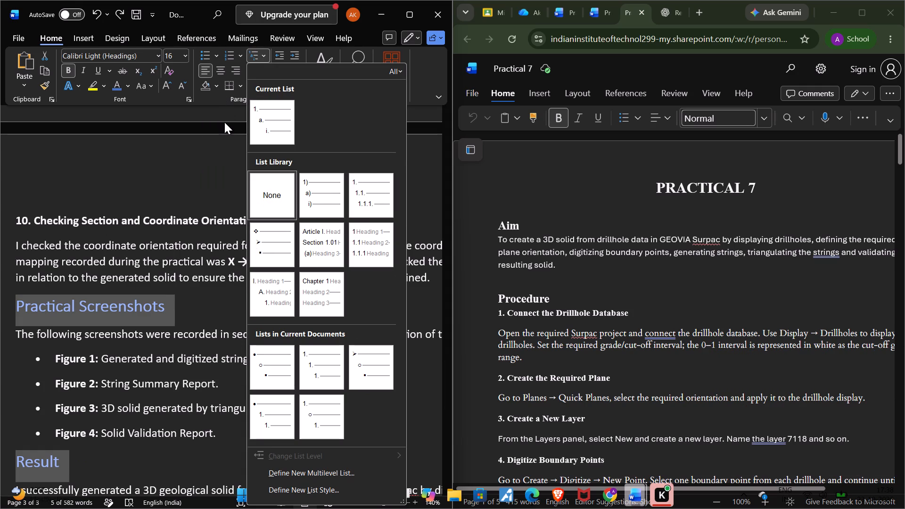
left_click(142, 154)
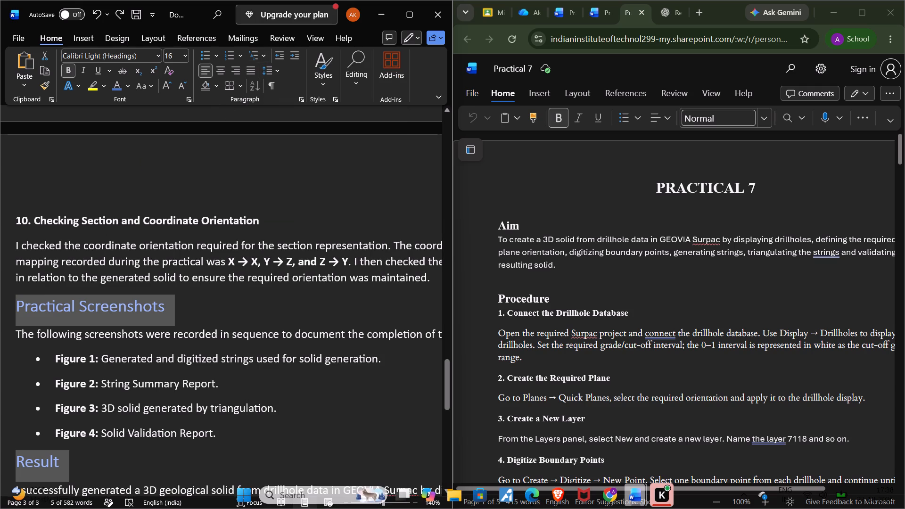
Number the Aim heading individually by adding "1." and a space before its text.
scroll(237, 397, "up", 7)
scroll(237, 397, "down", 4)
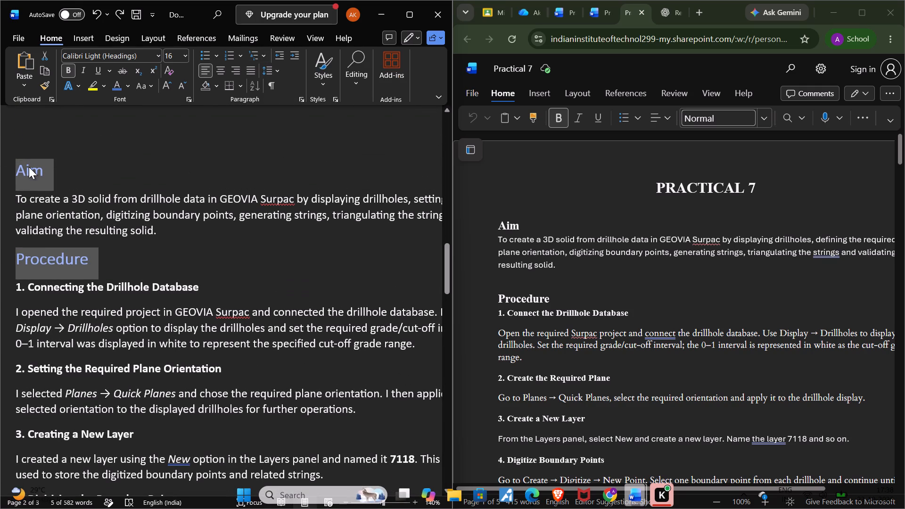
left_click(29, 167)
key("Left")
key("Left")
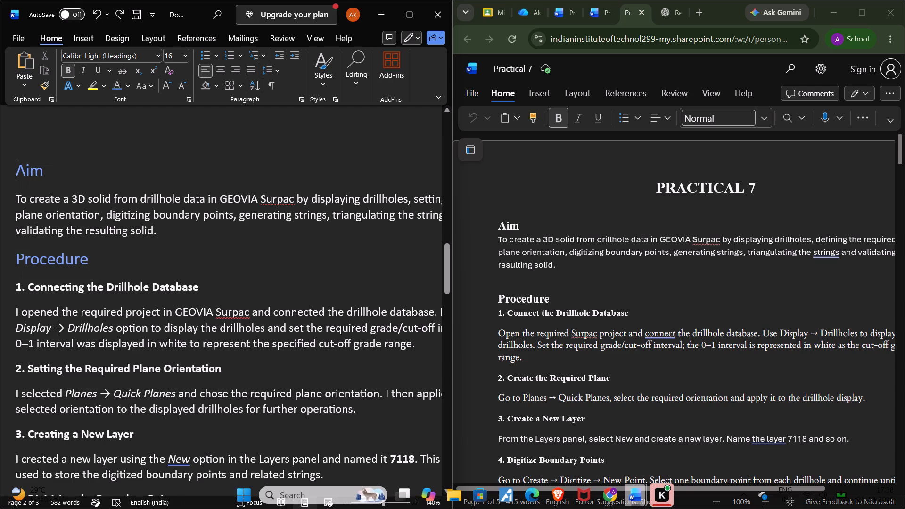
key("1")
key("period")
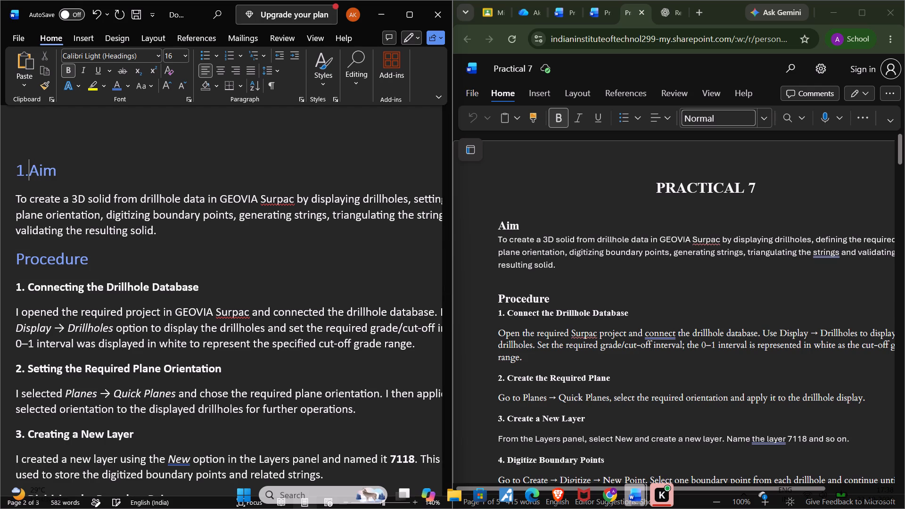
key("space")
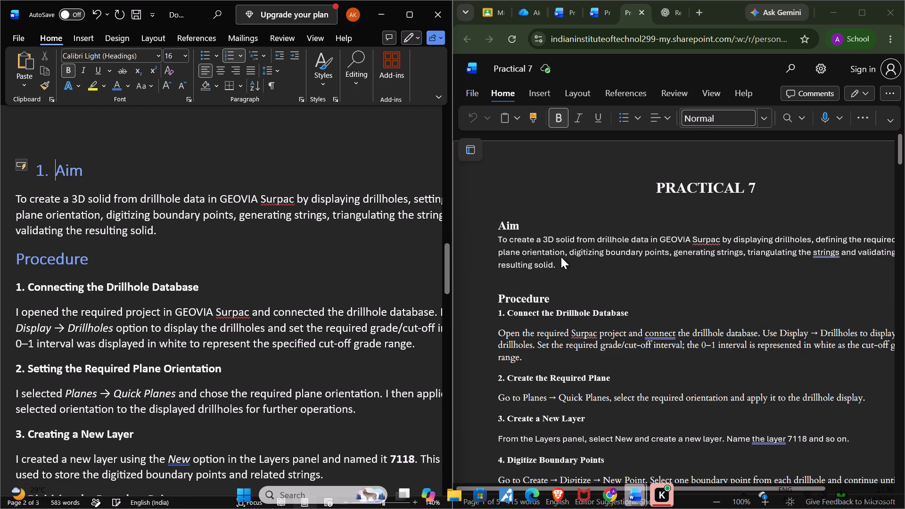
Bring up the Practical No.- 3 document in the browser as the reference for heading numbering and format.
scroll(564, 262, "down", 2)
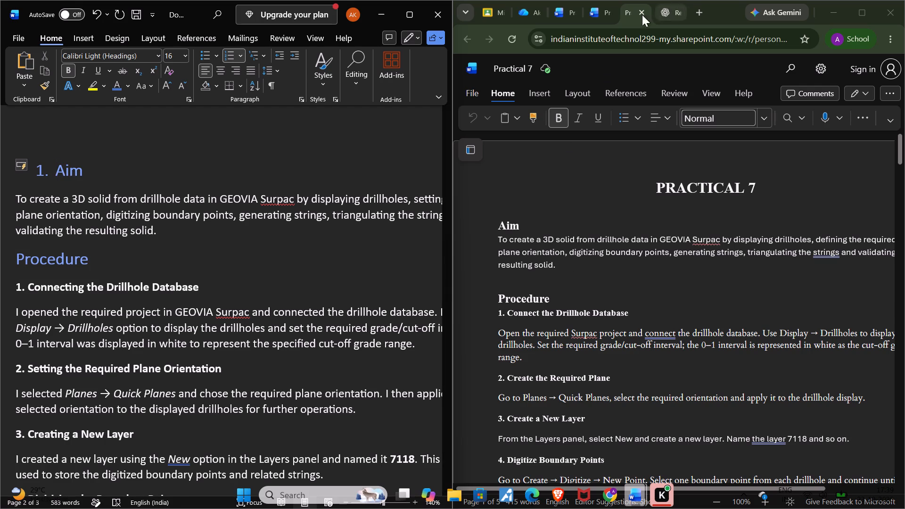
left_click(532, 5)
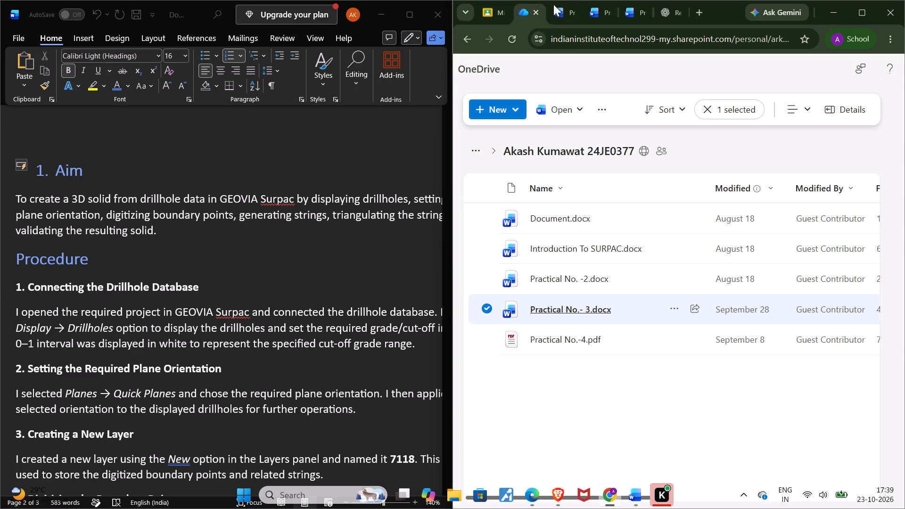
left_click(565, 8)
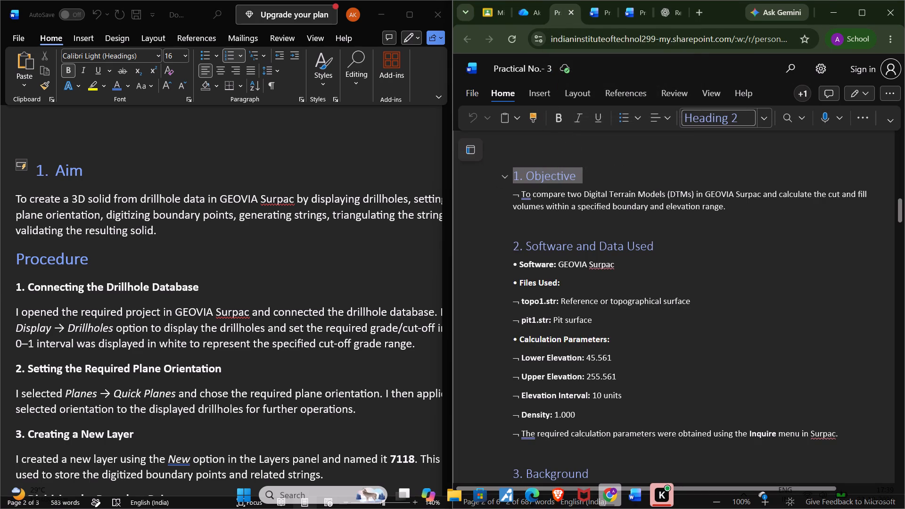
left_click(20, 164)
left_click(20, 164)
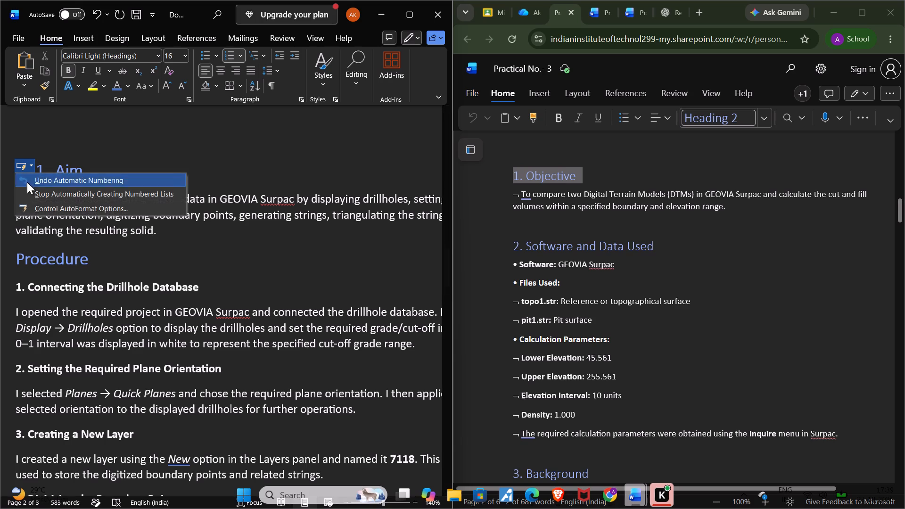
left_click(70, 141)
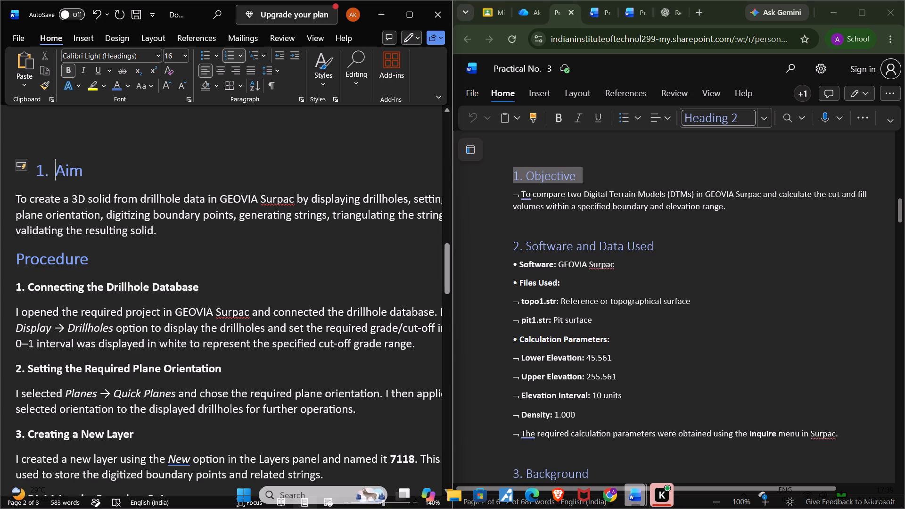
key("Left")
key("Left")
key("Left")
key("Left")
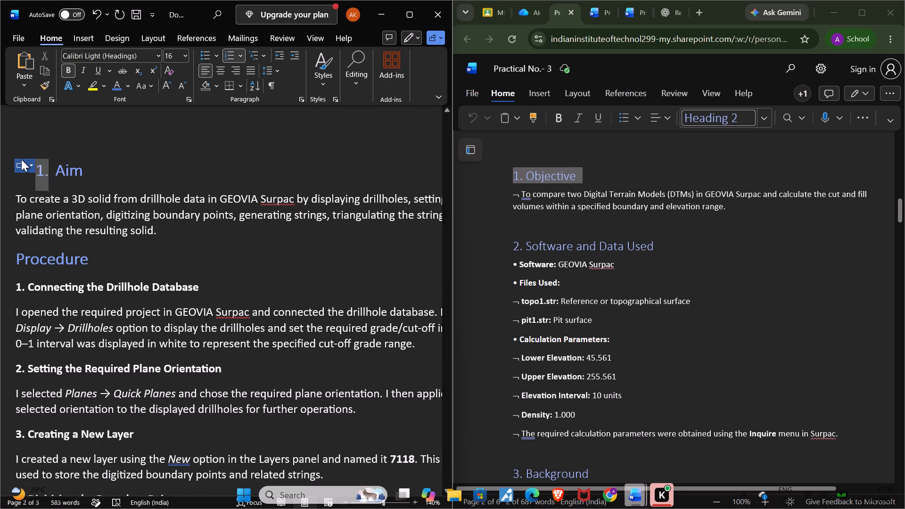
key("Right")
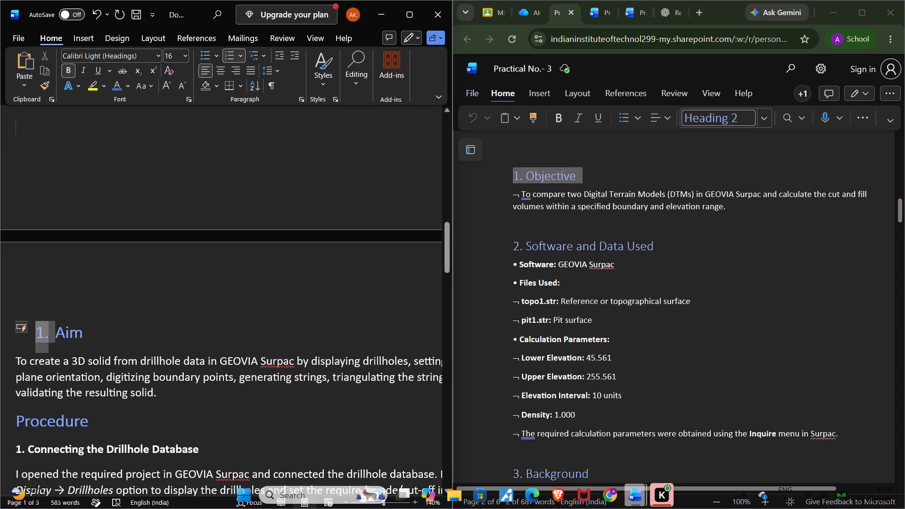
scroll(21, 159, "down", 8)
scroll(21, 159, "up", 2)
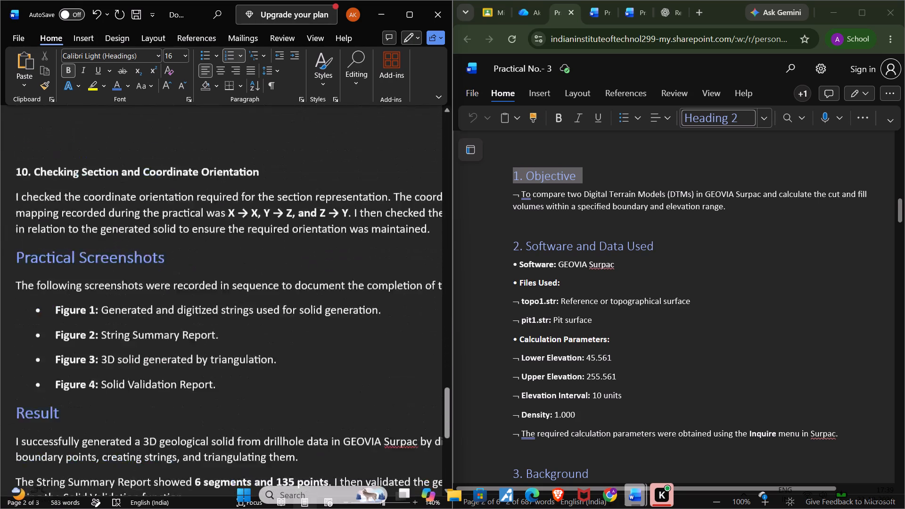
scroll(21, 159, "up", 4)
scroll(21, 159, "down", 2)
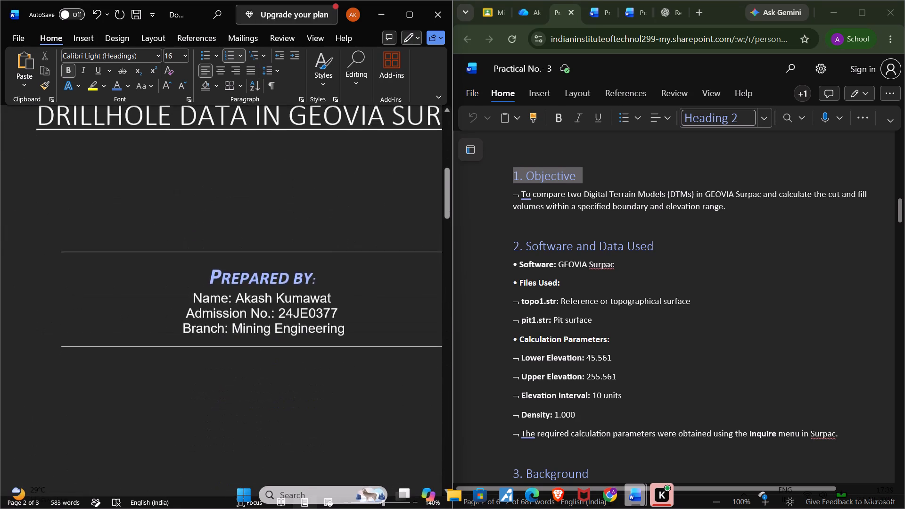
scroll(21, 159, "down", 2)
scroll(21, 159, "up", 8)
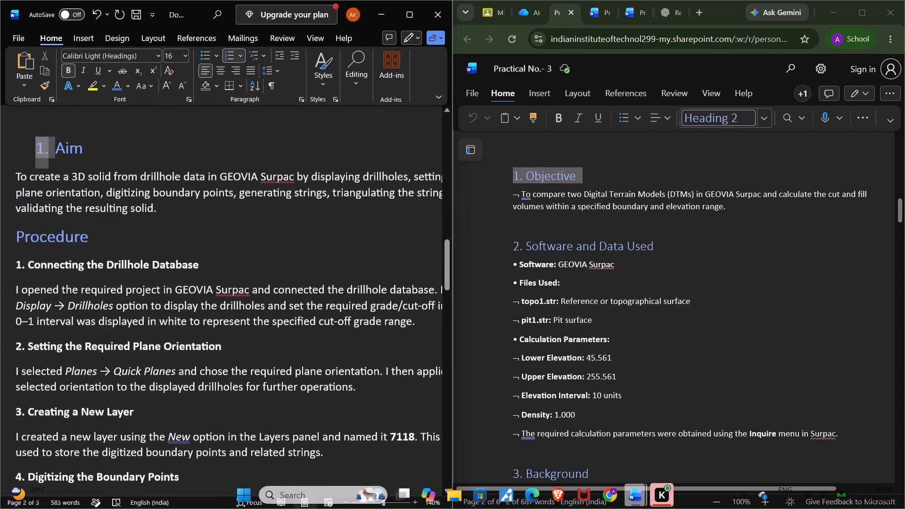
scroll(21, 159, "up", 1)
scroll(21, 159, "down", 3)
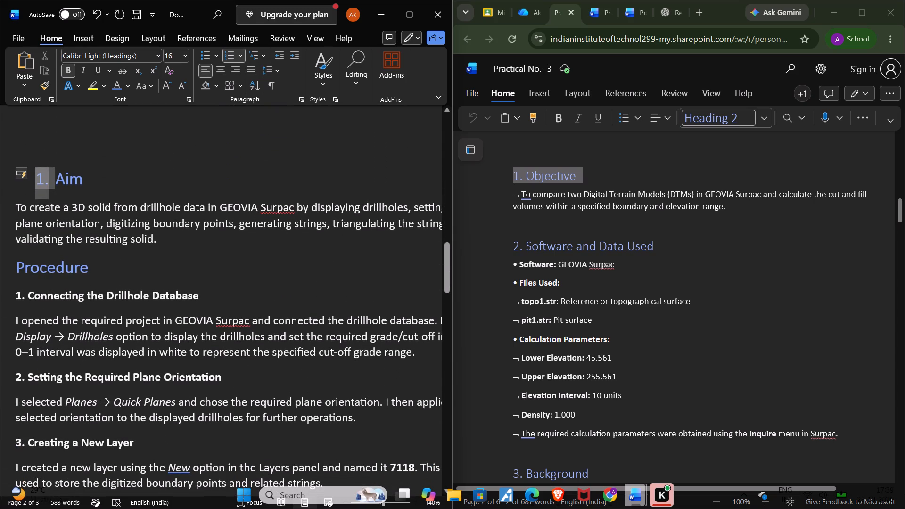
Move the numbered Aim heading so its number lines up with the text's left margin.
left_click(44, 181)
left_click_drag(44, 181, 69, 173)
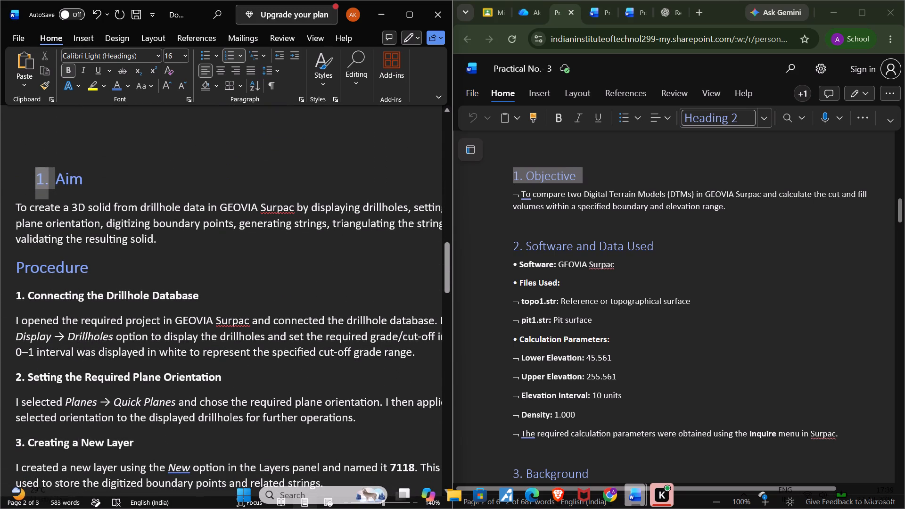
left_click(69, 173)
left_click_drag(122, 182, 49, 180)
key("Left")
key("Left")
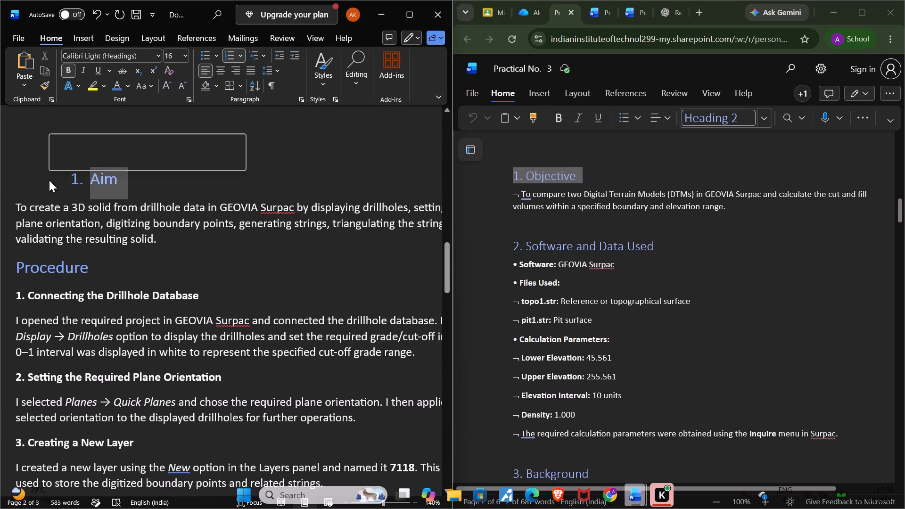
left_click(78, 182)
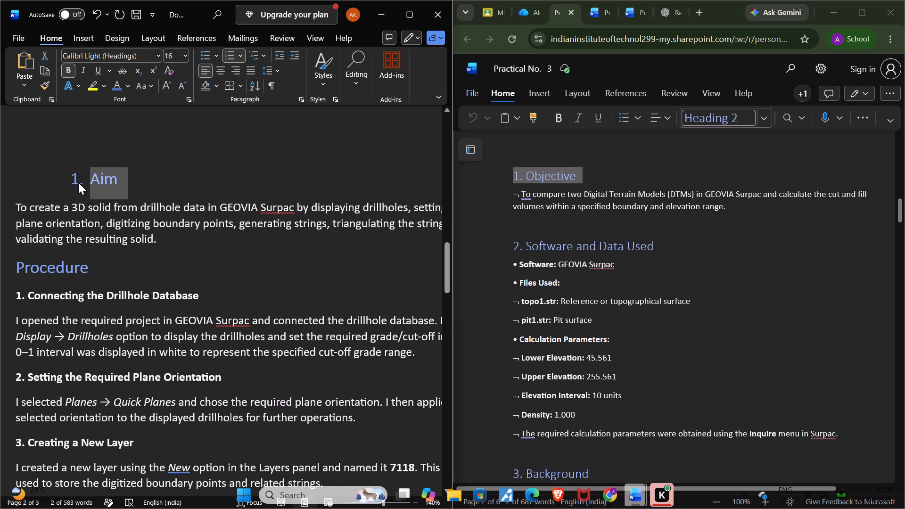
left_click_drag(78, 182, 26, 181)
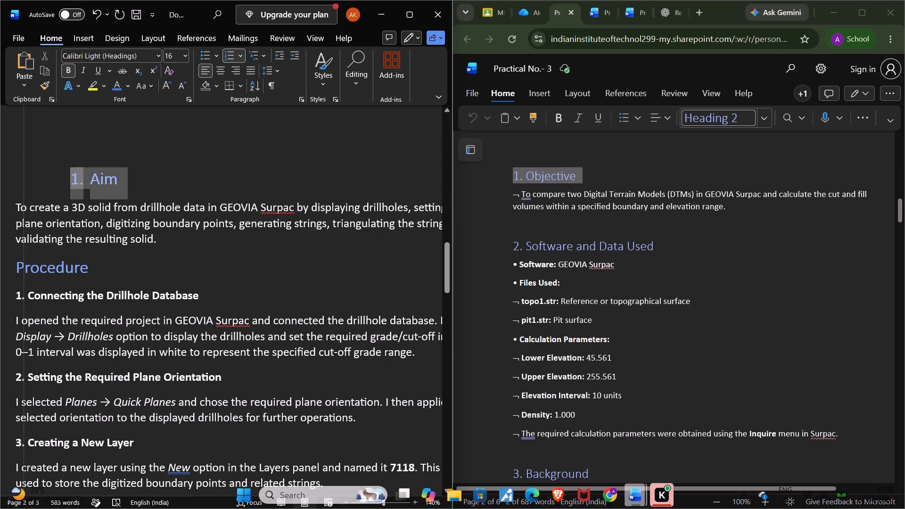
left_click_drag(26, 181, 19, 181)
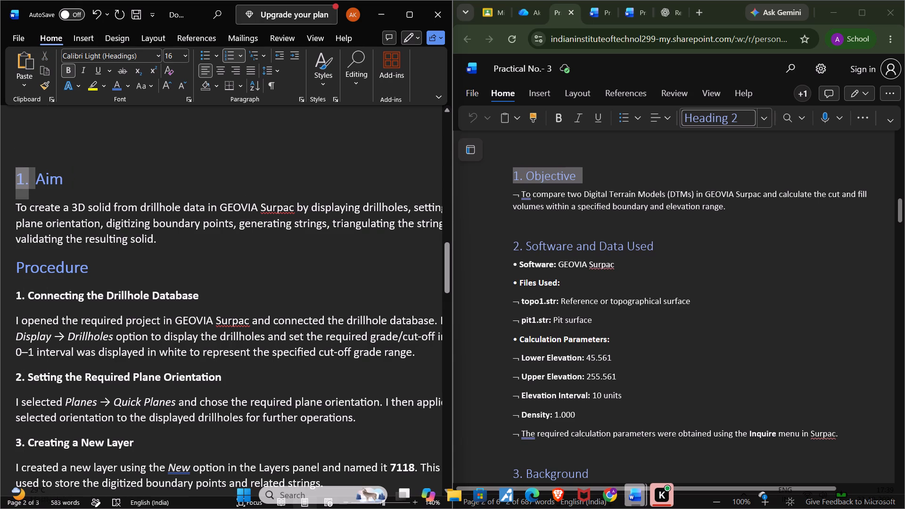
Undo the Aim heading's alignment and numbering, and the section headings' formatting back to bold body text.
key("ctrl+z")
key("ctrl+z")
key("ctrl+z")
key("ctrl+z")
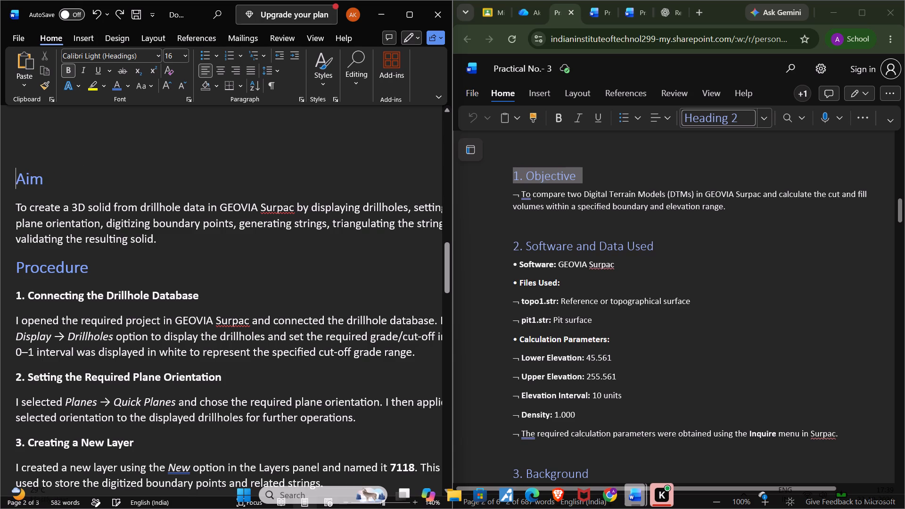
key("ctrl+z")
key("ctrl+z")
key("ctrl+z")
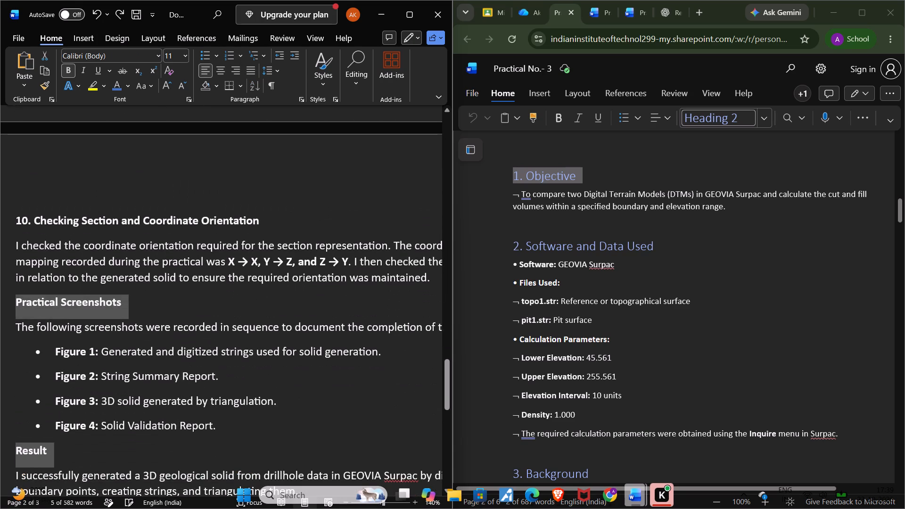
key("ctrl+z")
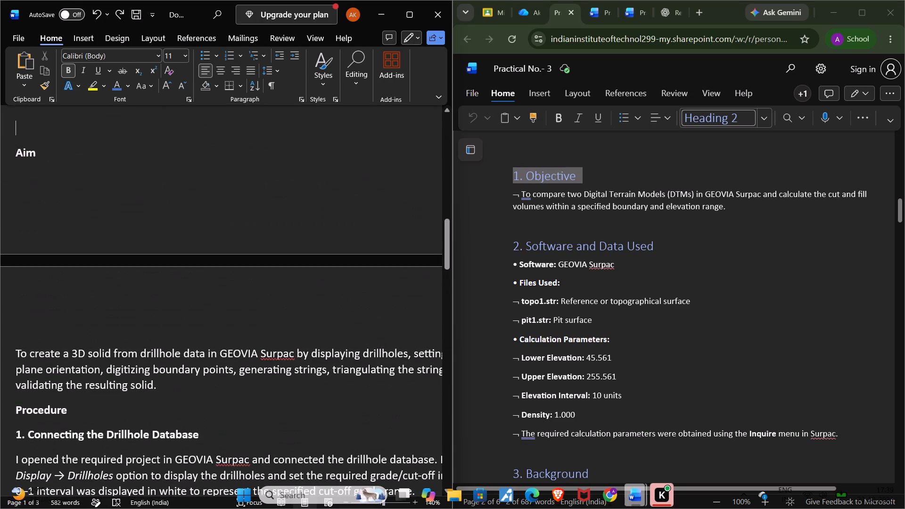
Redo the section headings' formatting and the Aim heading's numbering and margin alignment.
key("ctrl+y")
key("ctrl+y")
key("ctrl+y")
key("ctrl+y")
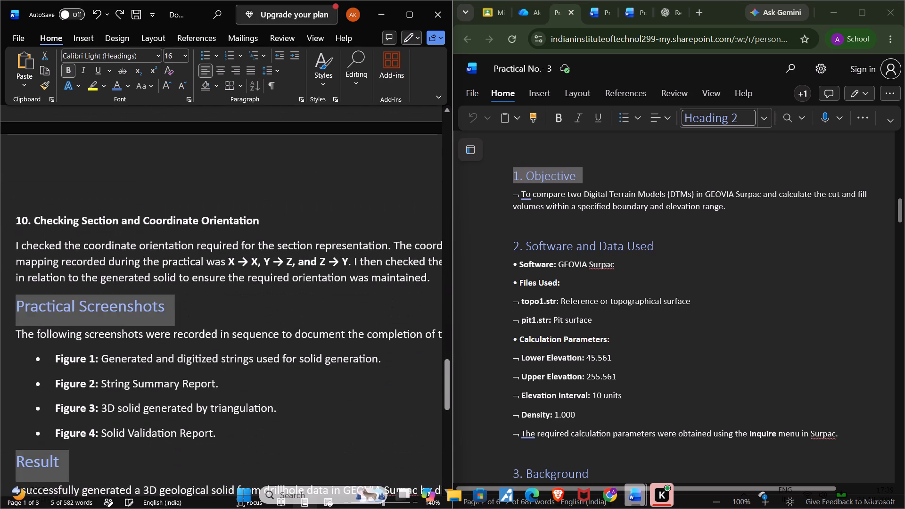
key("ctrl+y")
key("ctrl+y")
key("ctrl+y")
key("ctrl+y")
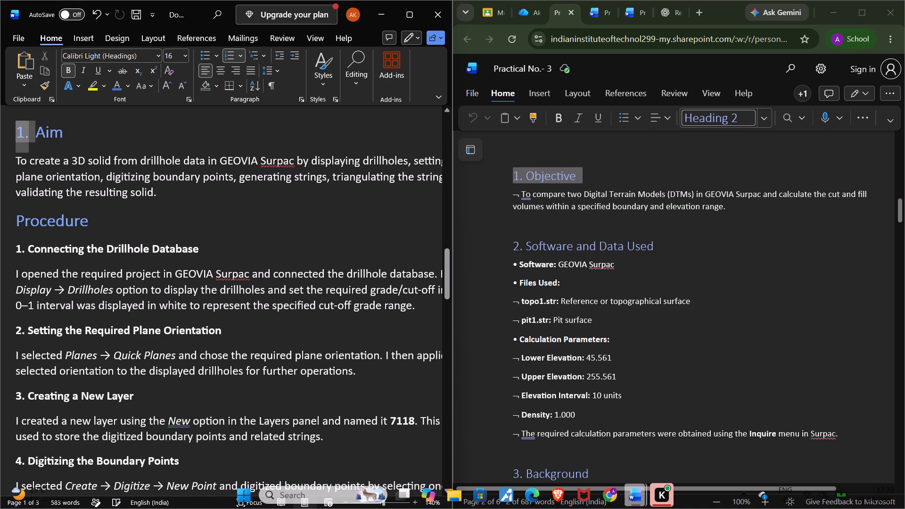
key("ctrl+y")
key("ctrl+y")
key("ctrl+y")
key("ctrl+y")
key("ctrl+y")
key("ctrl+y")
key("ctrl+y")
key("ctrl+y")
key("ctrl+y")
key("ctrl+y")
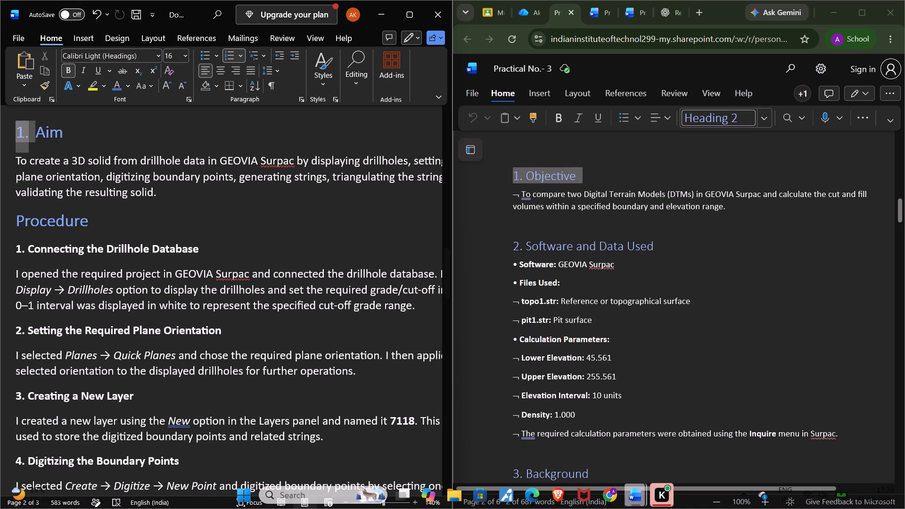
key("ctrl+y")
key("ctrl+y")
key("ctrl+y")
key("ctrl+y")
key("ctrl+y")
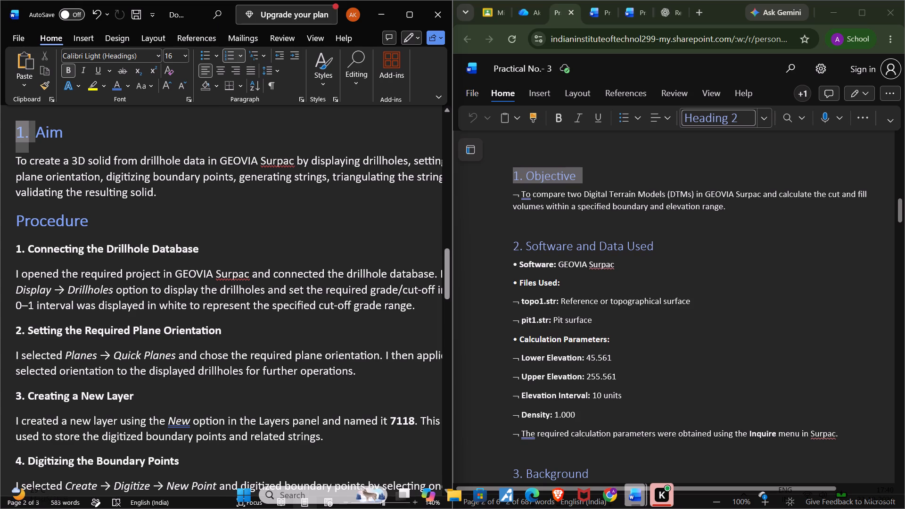
Undo the Aim heading's alignment and numbering and the headings' blue font colour.
key("ctrl+z")
key("ctrl+z")
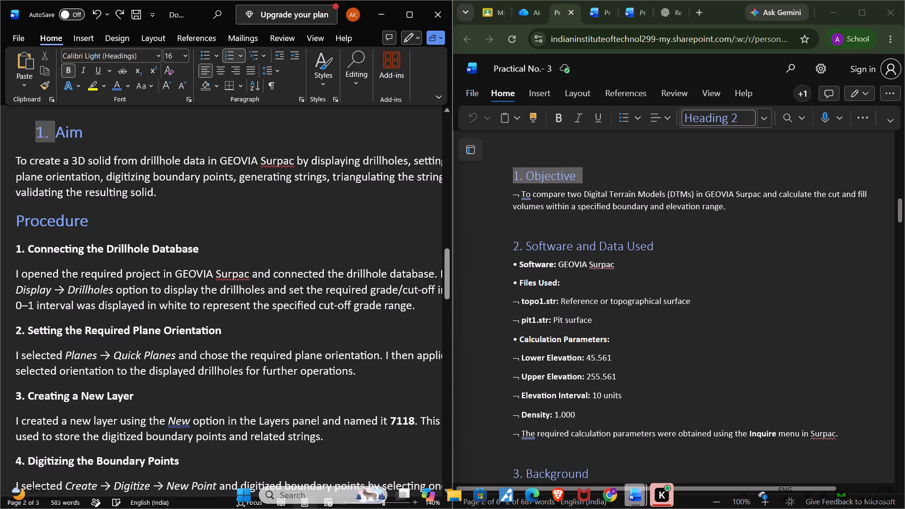
key("ctrl+z")
key("ctrl+z")
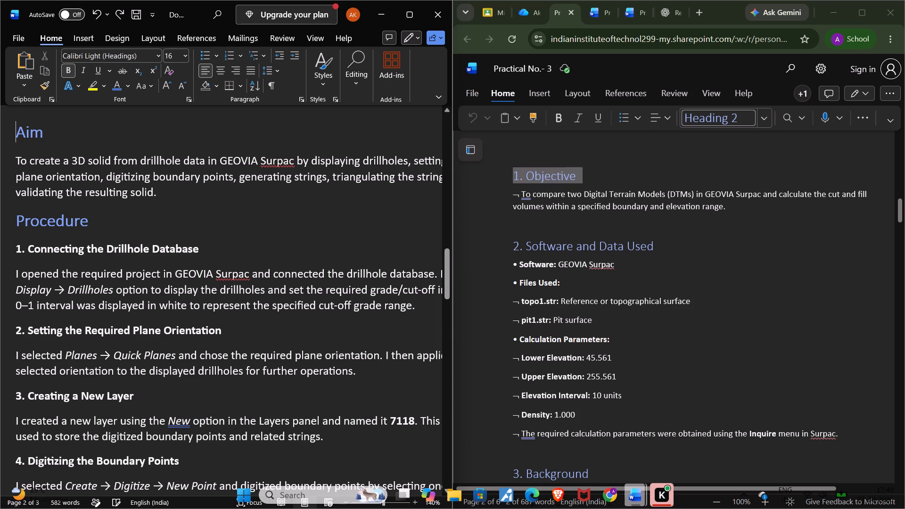
key("ctrl+z")
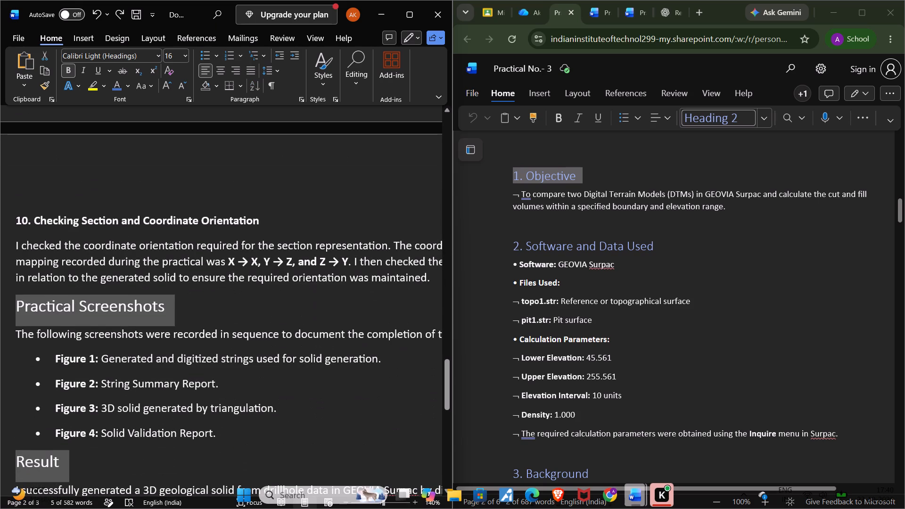
Format the selected Aim, Procedure, Practical Screenshots and Result headings at size 16 in blue italics.
left_click(185, 56)
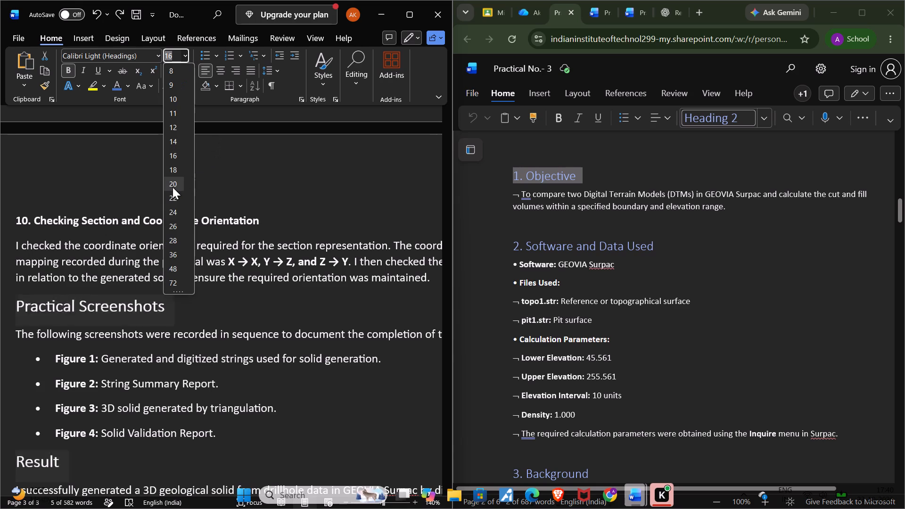
left_click(176, 153)
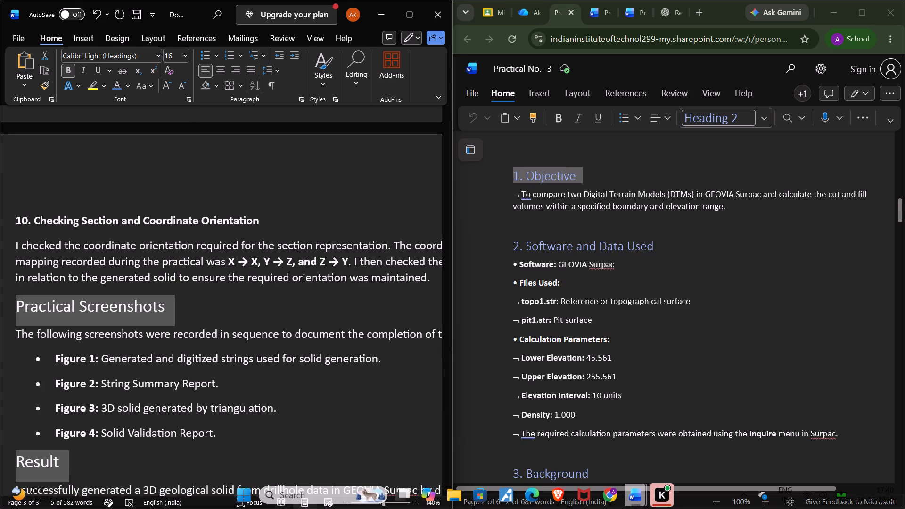
left_click(123, 87)
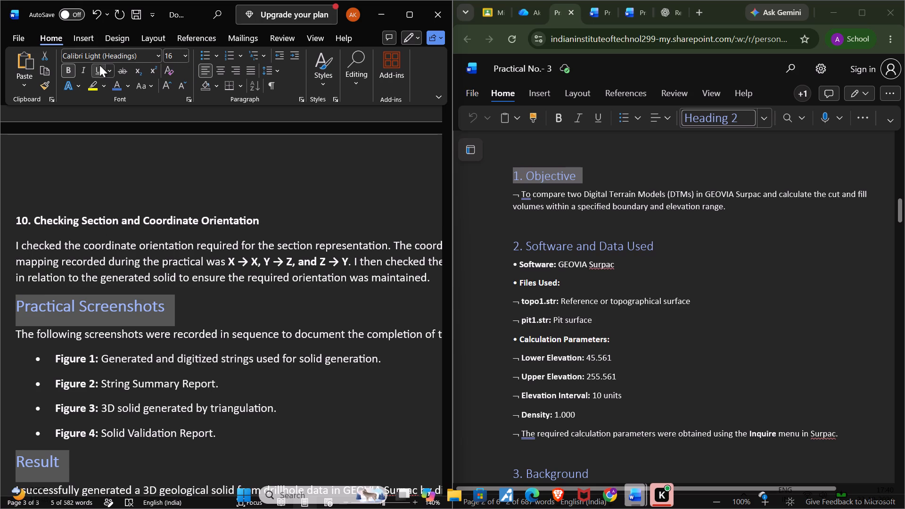
left_click(83, 68)
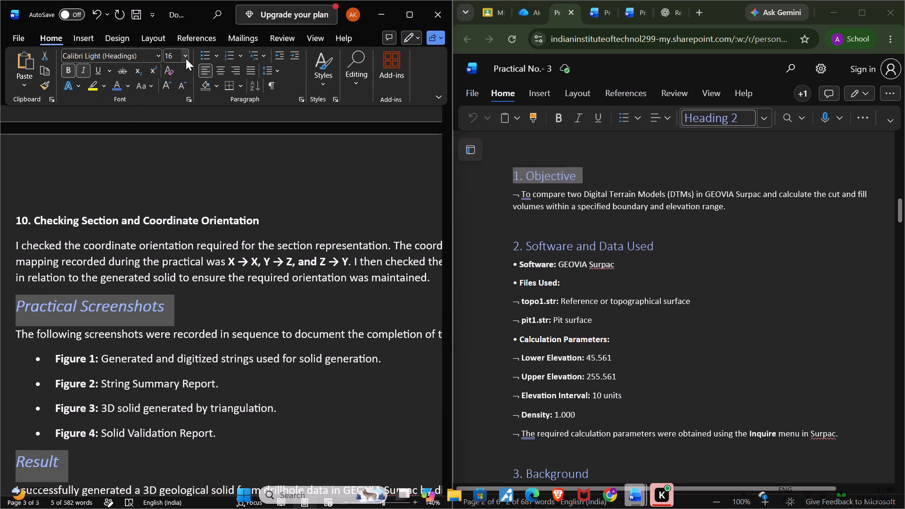
Apply automatic numbering to the selected Aim, Procedure, Practical Screenshots and Result headings.
left_click(228, 57)
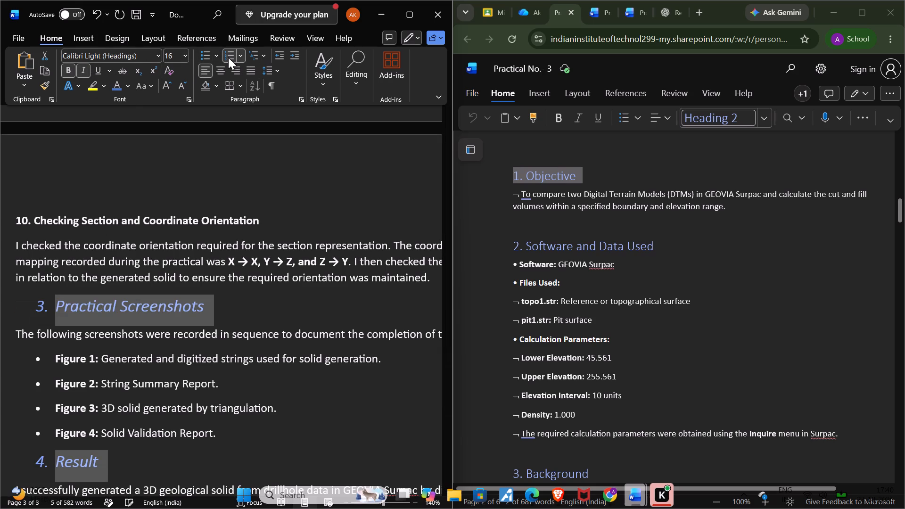
Move the numbered Practical Screenshots heading so its number lines up with the text's left margin.
left_click(47, 309)
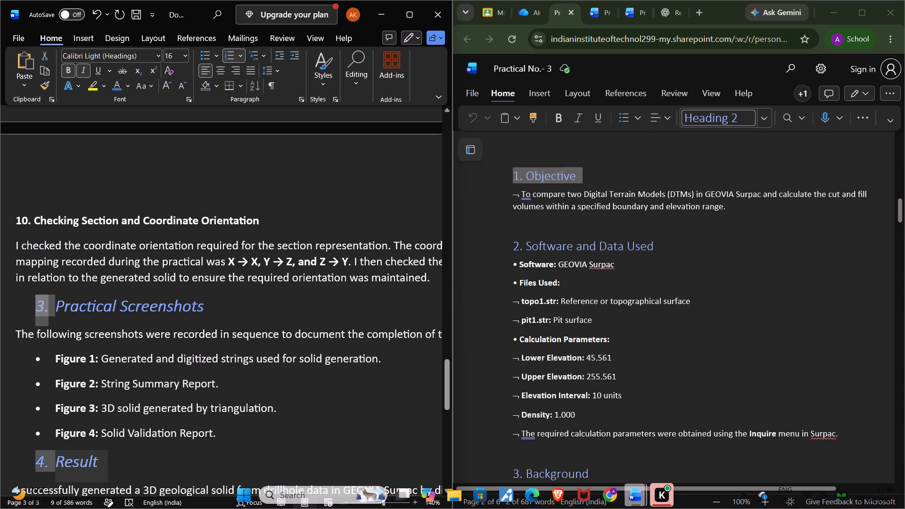
left_click(47, 309)
left_click_drag(47, 309, 17, 305)
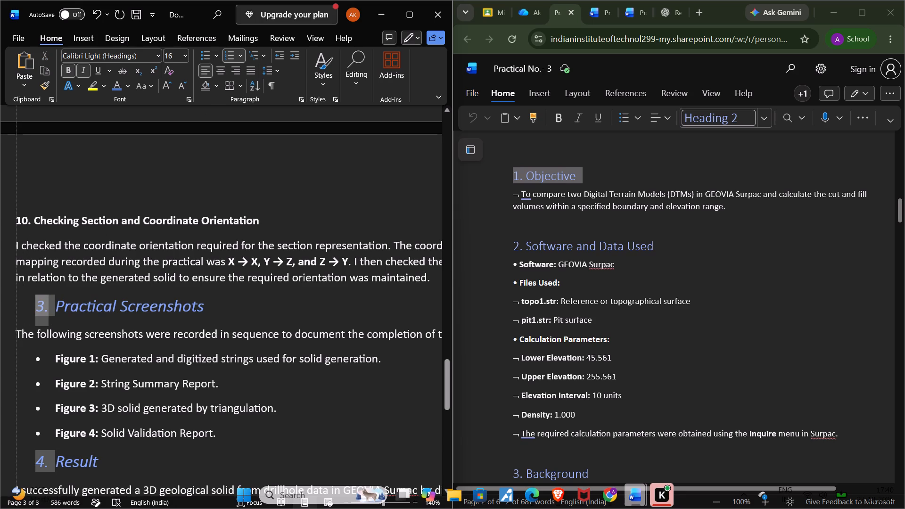
left_click_drag(17, 305, 16, 305)
scroll(93, 236, "up", 2)
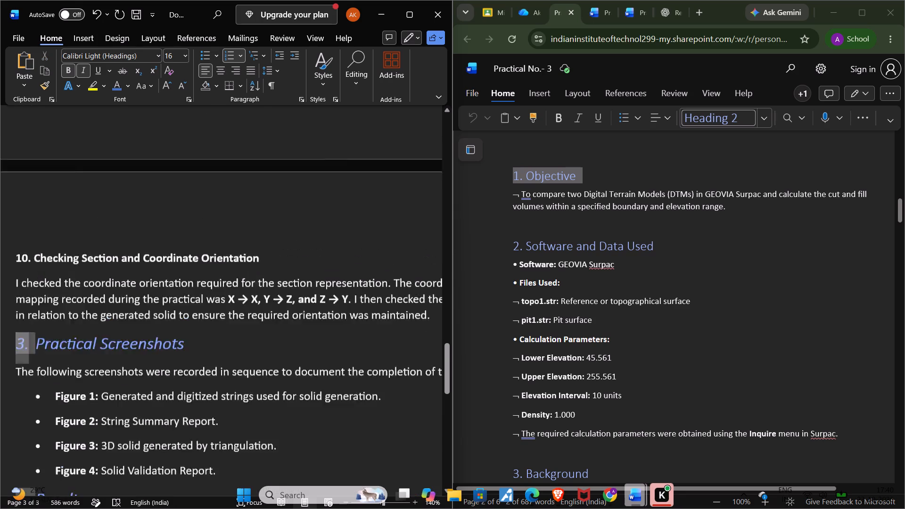
Review the numbered headings and procedure text throughout the Experiment 7 document.
scroll(93, 236, "up", 5)
scroll(93, 236, "right", 2)
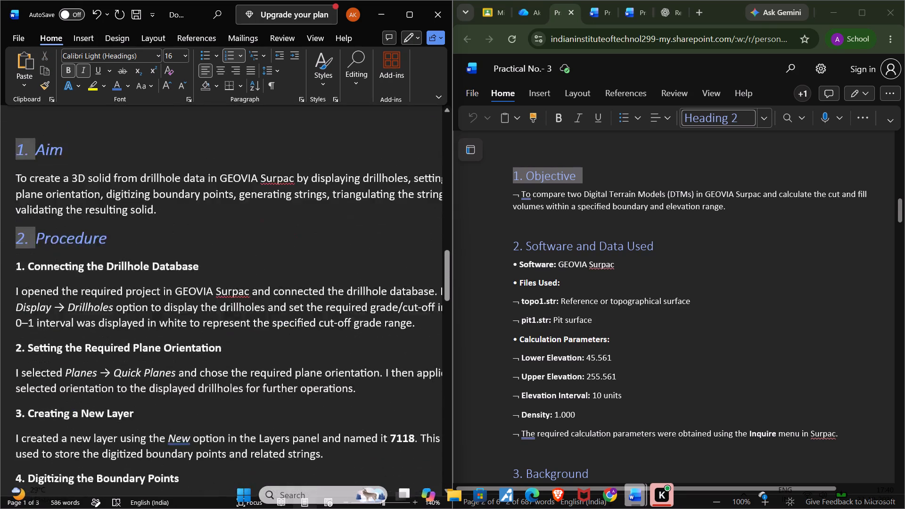
scroll(93, 236, "right", 1)
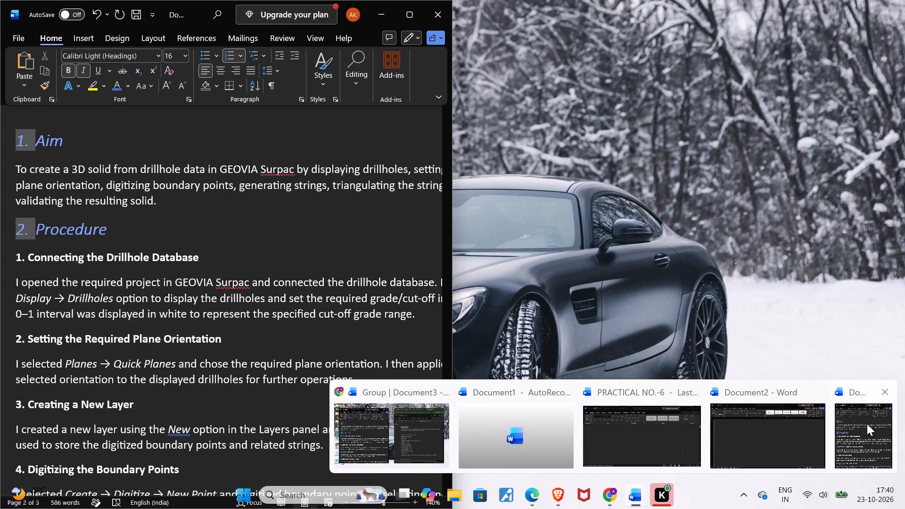
left_click(867, 424)
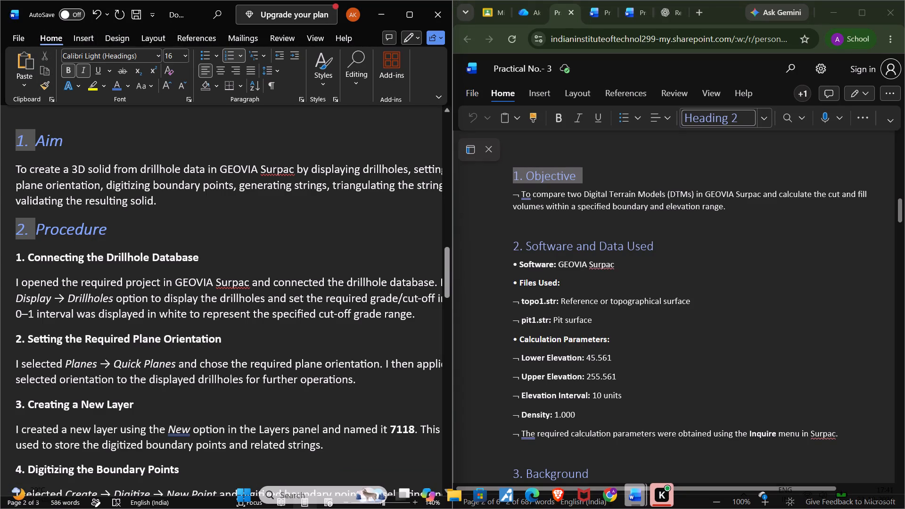
scroll(156, 280, "up", 7)
scroll(156, 280, "down", 1)
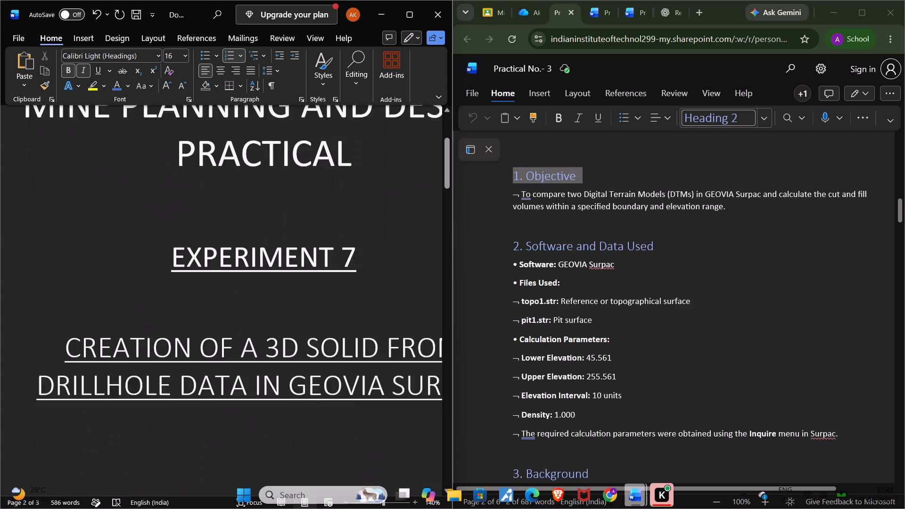
scroll(156, 280, "down", 2)
scroll(156, 280, "up", 6)
scroll(156, 280, "down", 8)
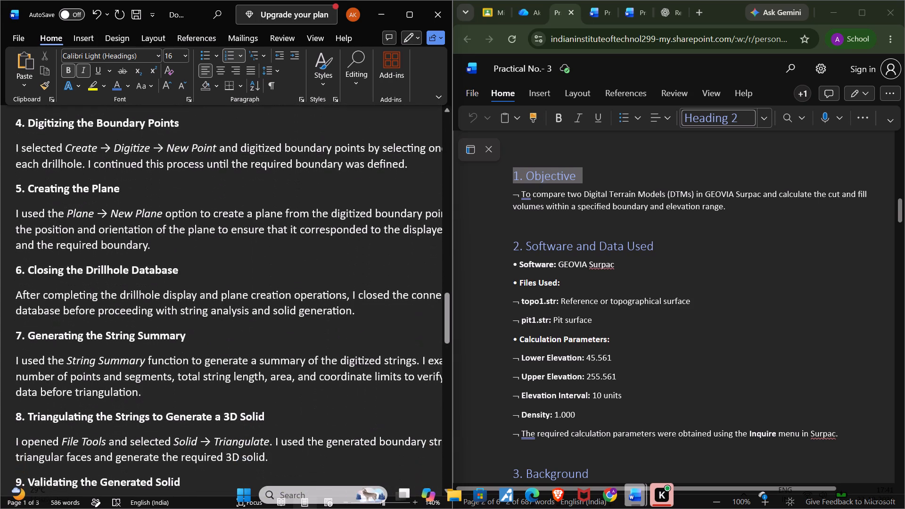
scroll(156, 280, "down", 1)
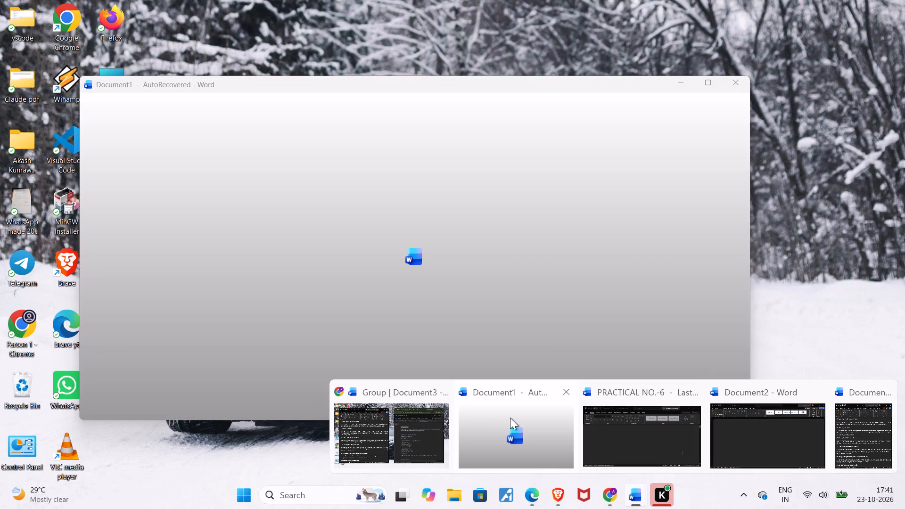
Switch to the recovered Document1 and open PRACTICAL NO.-5 from its recent documents.
left_click(510, 418)
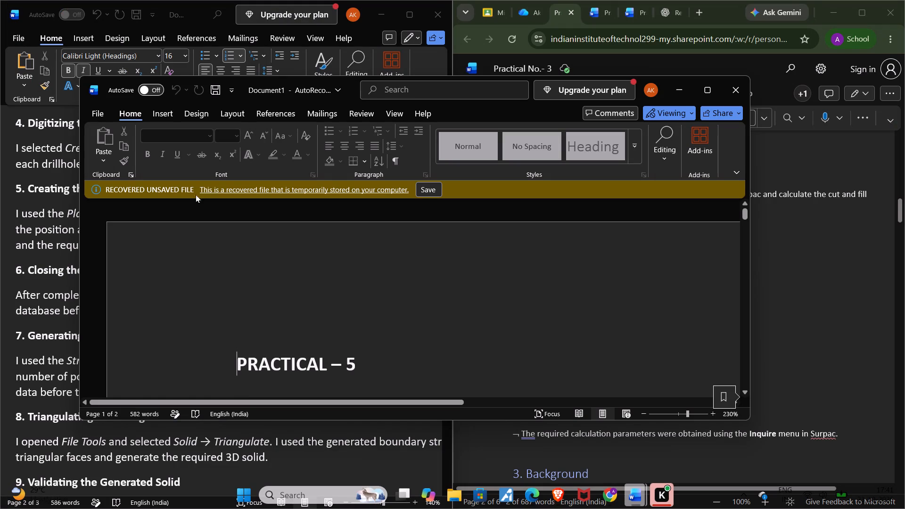
left_click(100, 116)
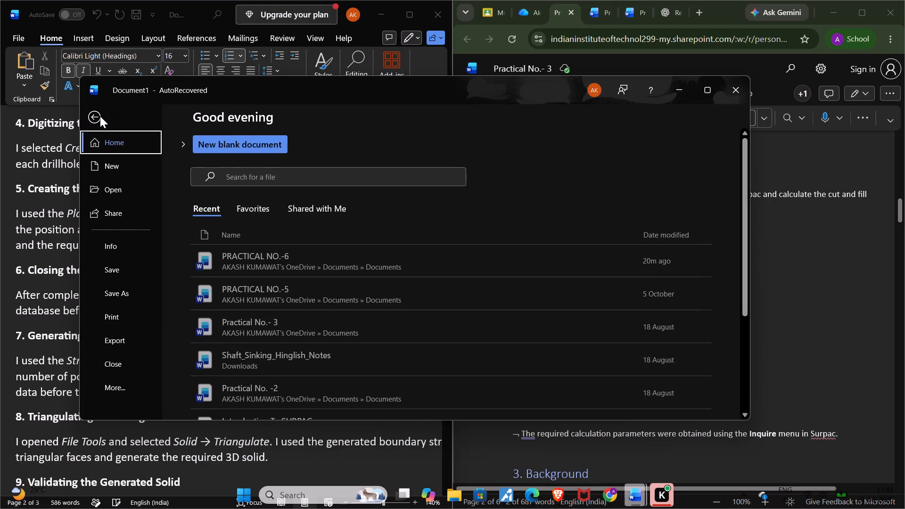
double_click(259, 291)
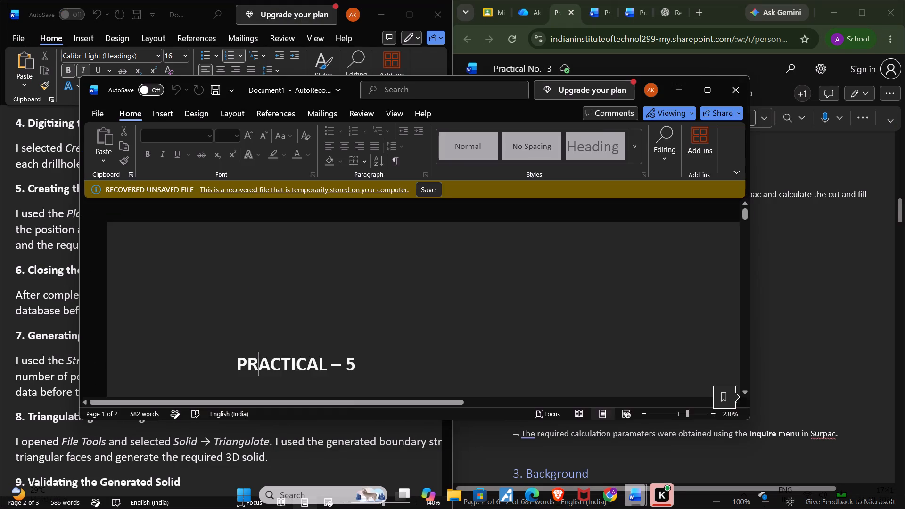
scroll(263, 305, "down", 1)
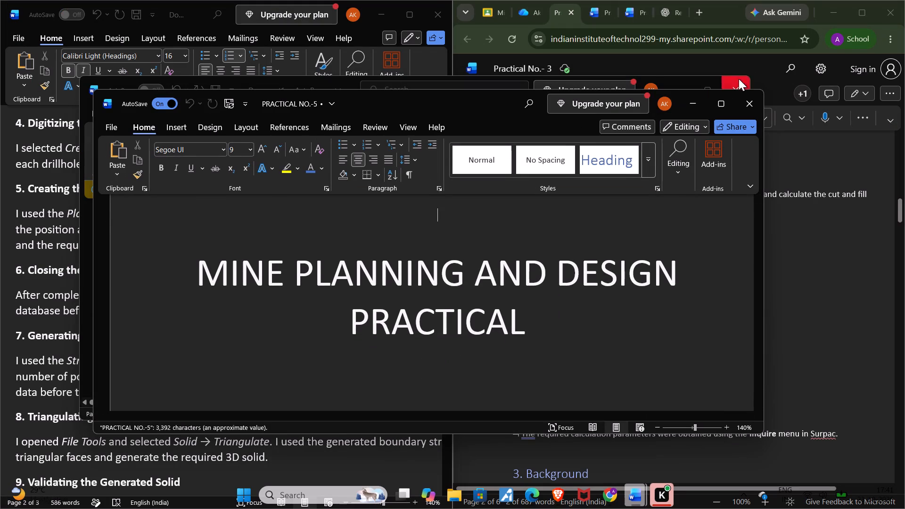
Arrange the PRACTICAL NO.-5 and recovered Document1 windows side by side, leaving the recovered file open and unsaved.
left_click_drag(435, 95, 443, 169)
left_click(737, 88)
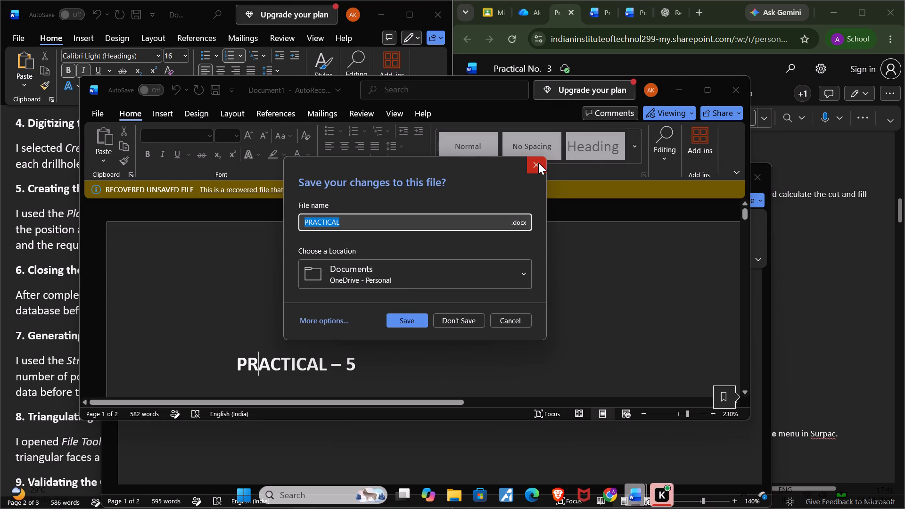
left_click(538, 163)
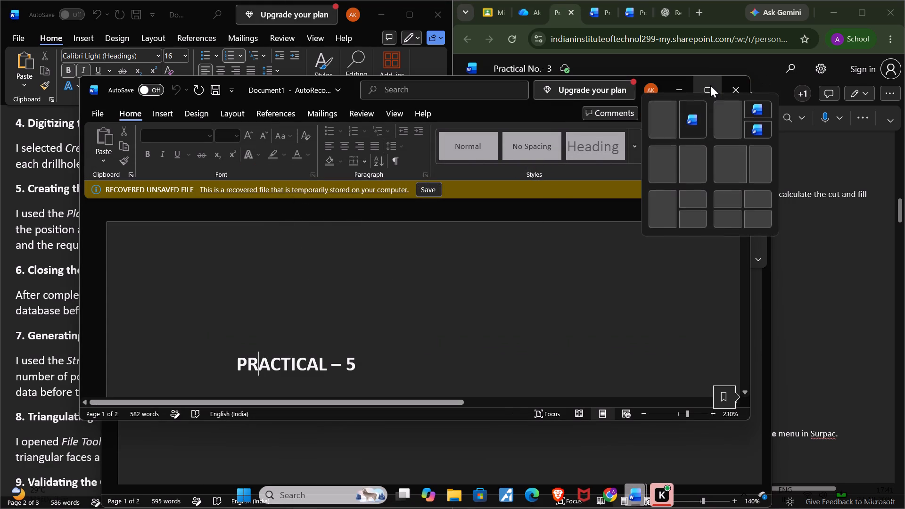
left_click(689, 117)
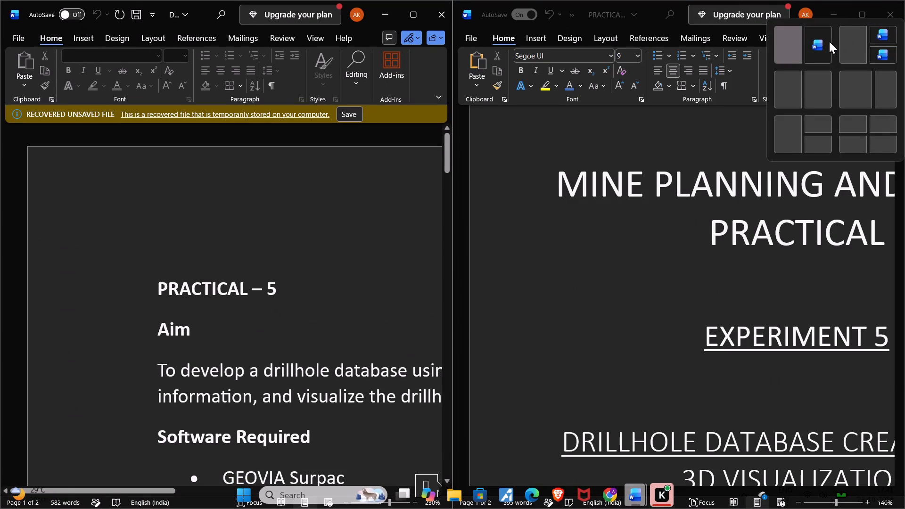
left_click(817, 43)
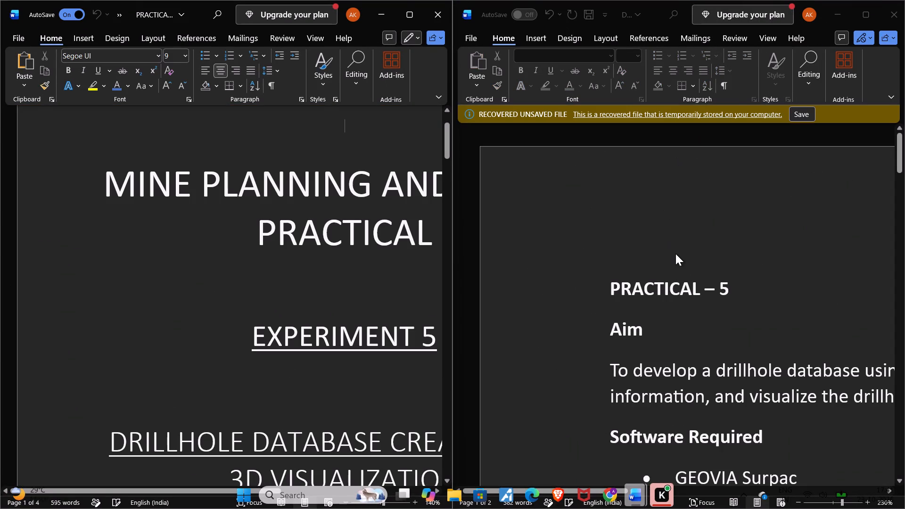
Compare the recovered Practical 5 text with the title page, headings and lists of PRACTICAL NO.-5.
scroll(675, 254, "down", 15, "ctrl")
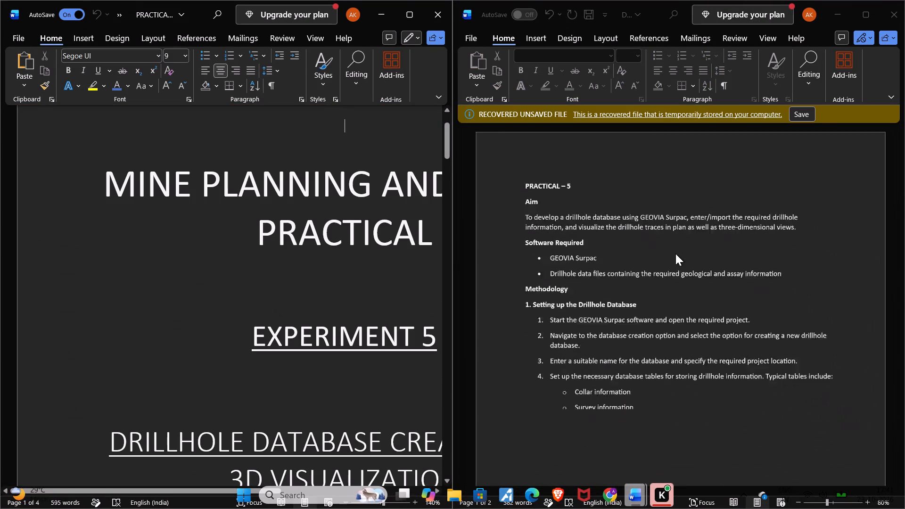
scroll(675, 254, "down", 1, "ctrl")
scroll(675, 254, "up", 1)
scroll(675, 254, "down", 6)
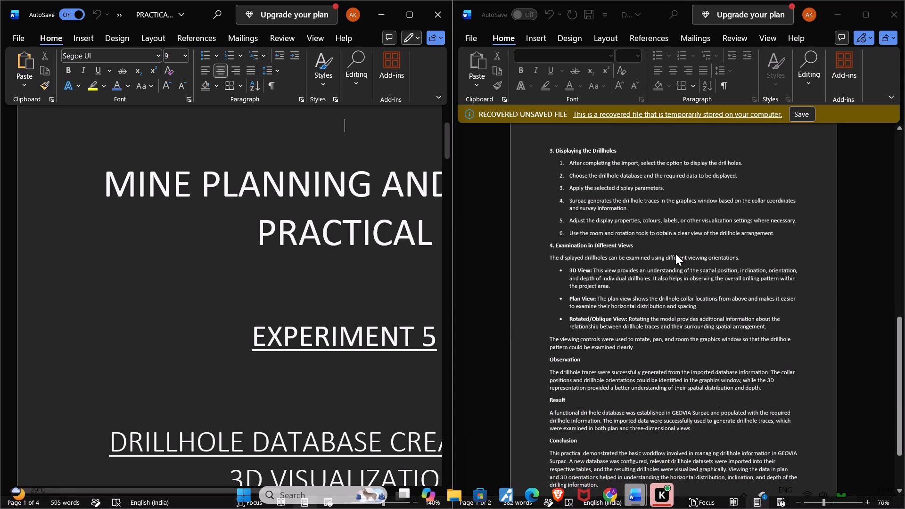
scroll(675, 254, "up", 10)
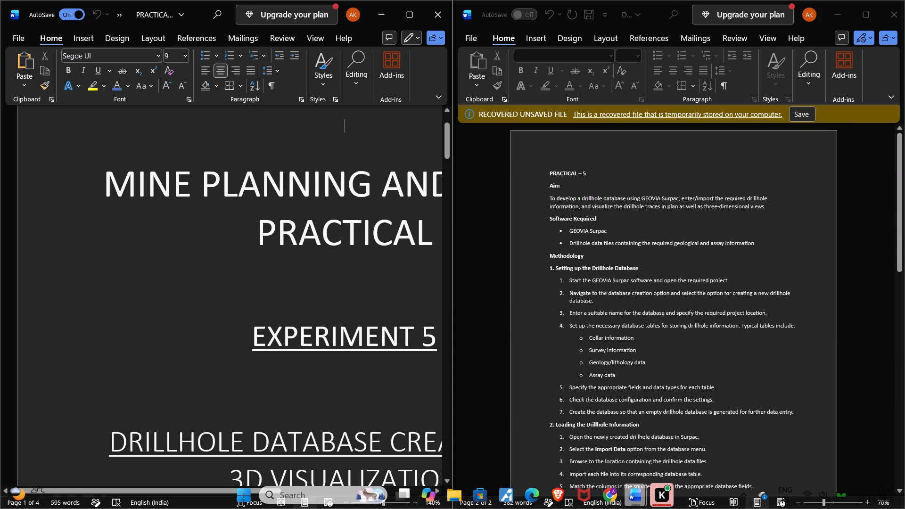
scroll(300, 232, "down", 8, "ctrl")
scroll(300, 232, "up", 2, "ctrl")
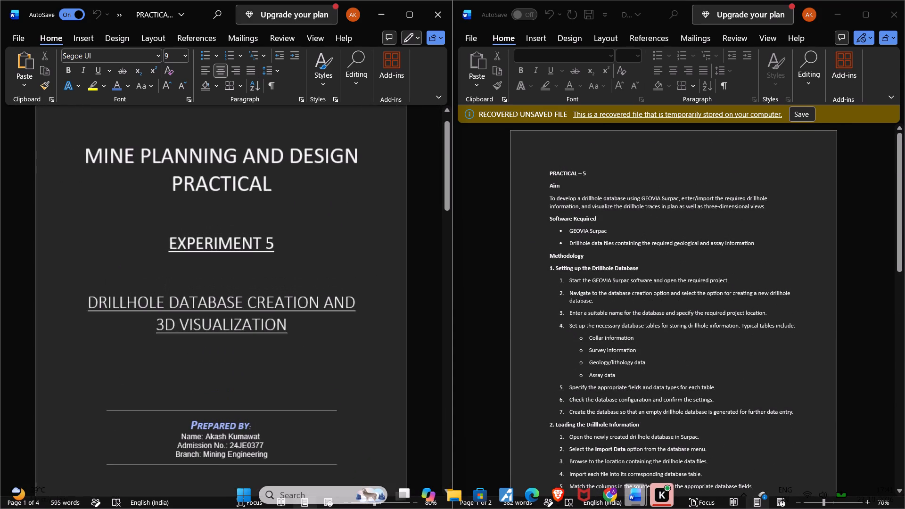
scroll(300, 232, "up", 1, "ctrl")
scroll(300, 232, "down", 8)
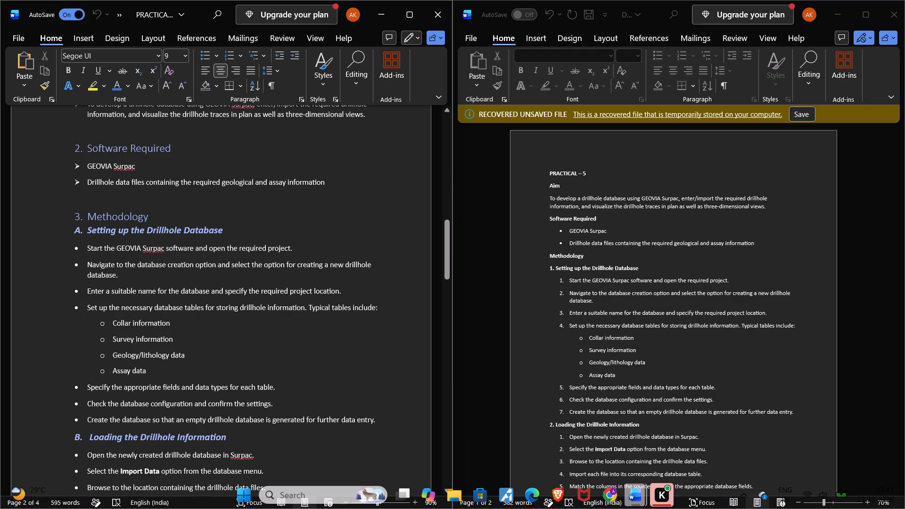
Check the font size of the Setting up the Drillhole Database subheading in PRACTICAL NO.-5.
left_click_drag(224, 231, 66, 230)
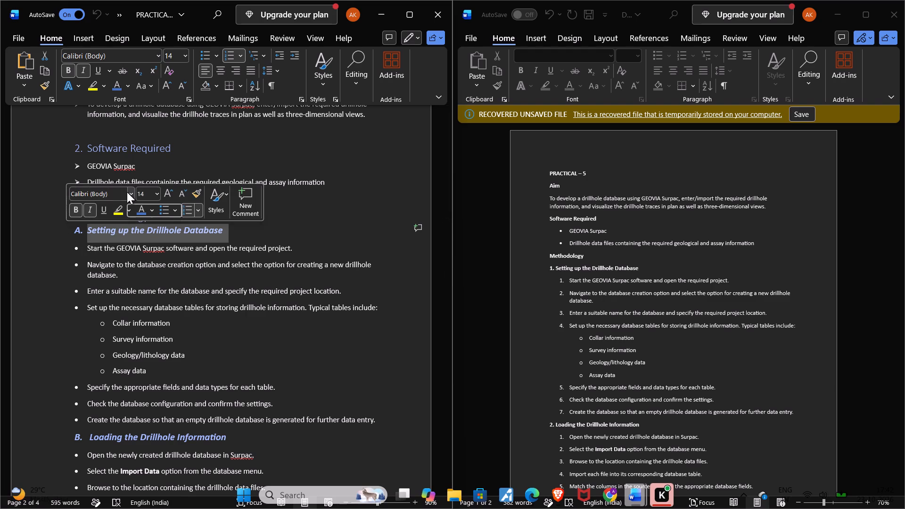
left_click(156, 192)
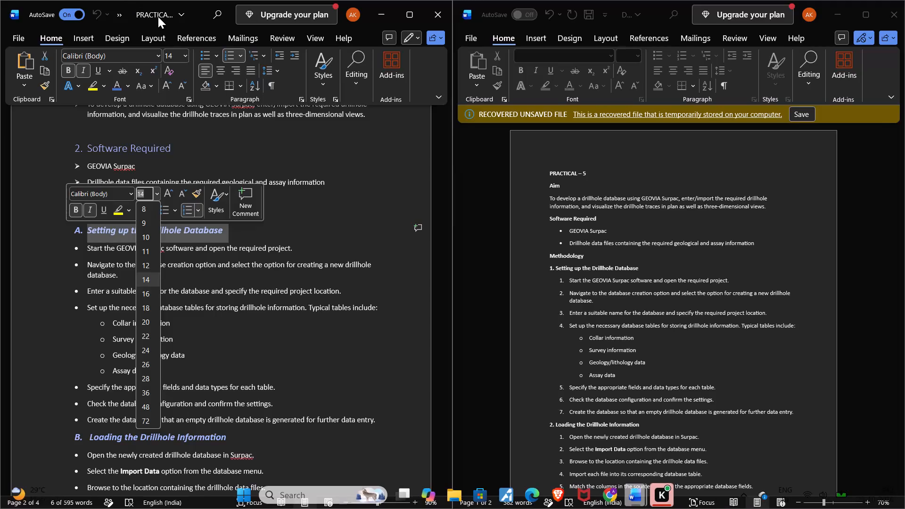
left_click(180, 15)
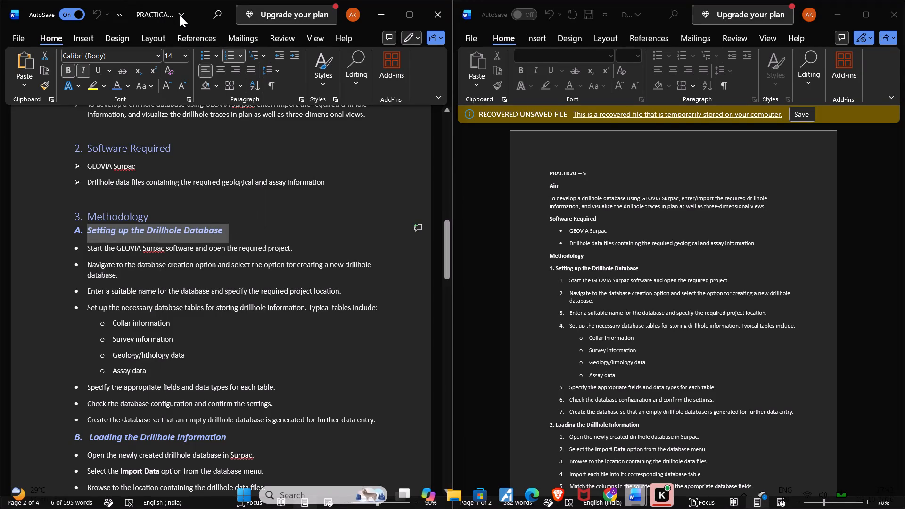
View the file name and storage location of the document containing the Setting up the Drillhole Database subheading.
left_click(180, 15)
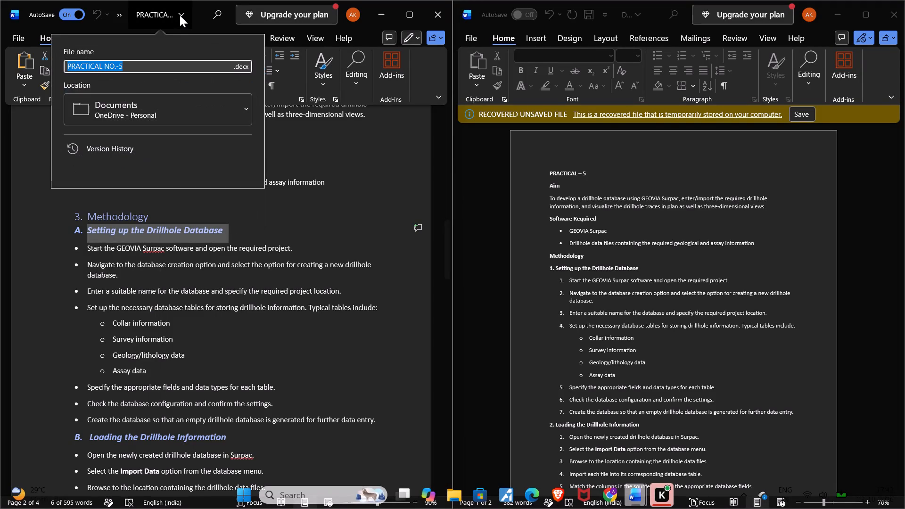
left_click(180, 15)
Read through the recovered Practical 5 document from its procedure sections to the conclusion.
scroll(592, 184, "up", 5)
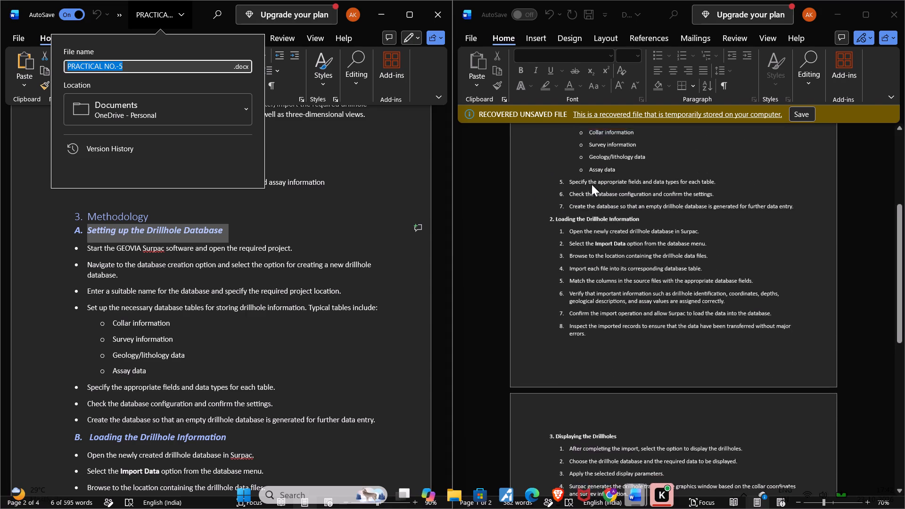
scroll(592, 184, "up", 5)
scroll(592, 184, "down", 6)
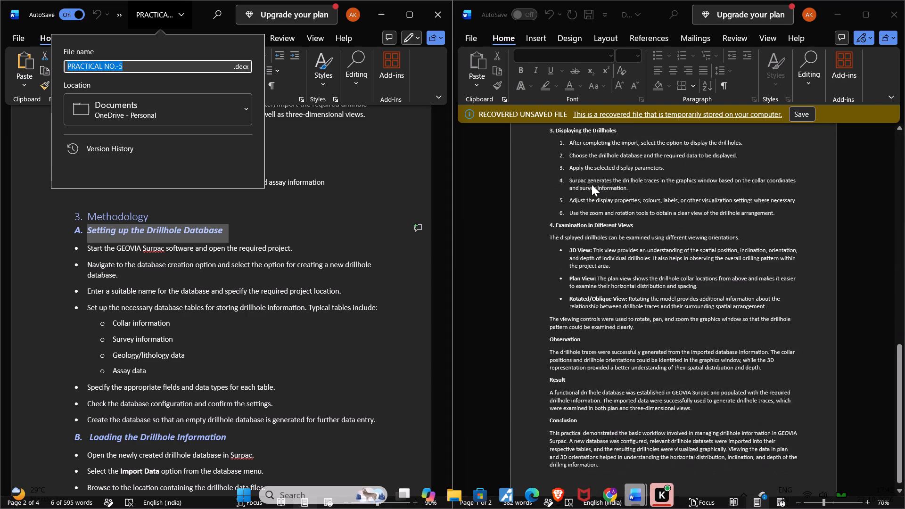
scroll(592, 184, "down", 2)
scroll(592, 184, "up", 11)
scroll(592, 184, "down", 8)
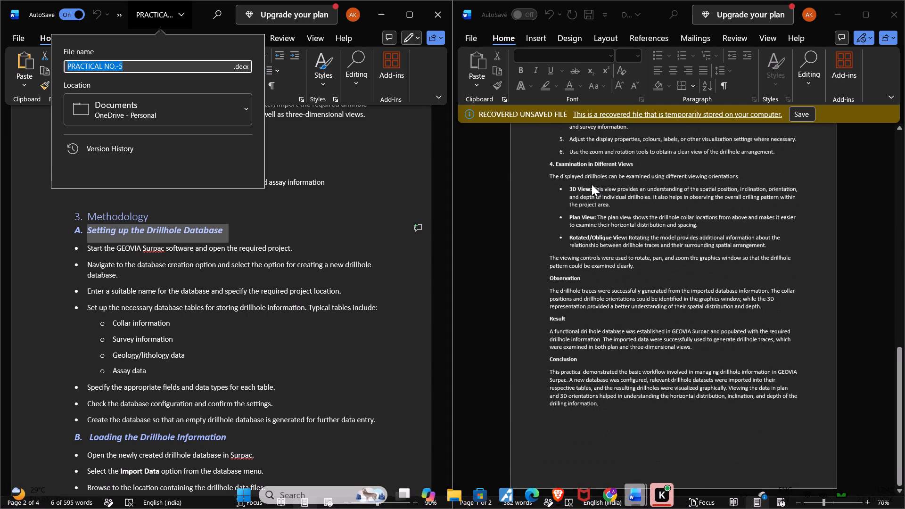
scroll(592, 184, "up", 9)
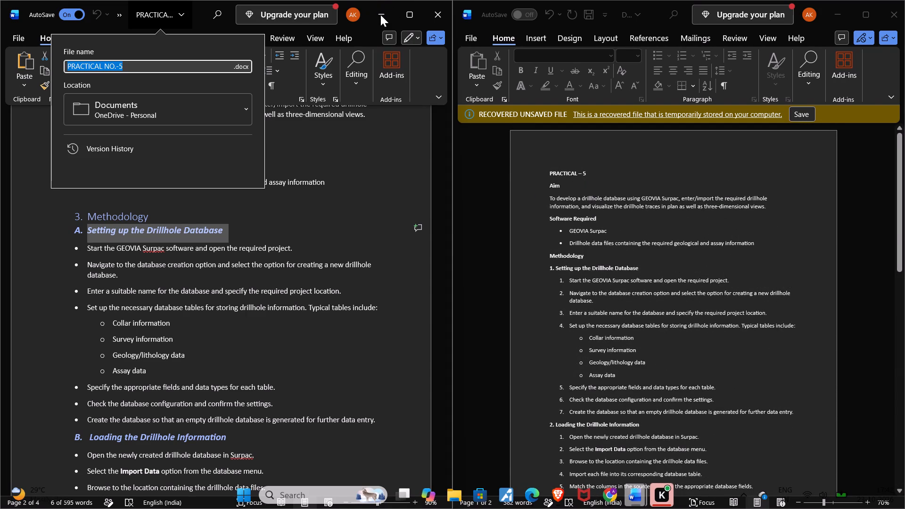
Minimise the recovered Document1 without saving or closing it, and show PRACTICAL NO.-5 beside Practical No.- 3.
left_click(892, 21)
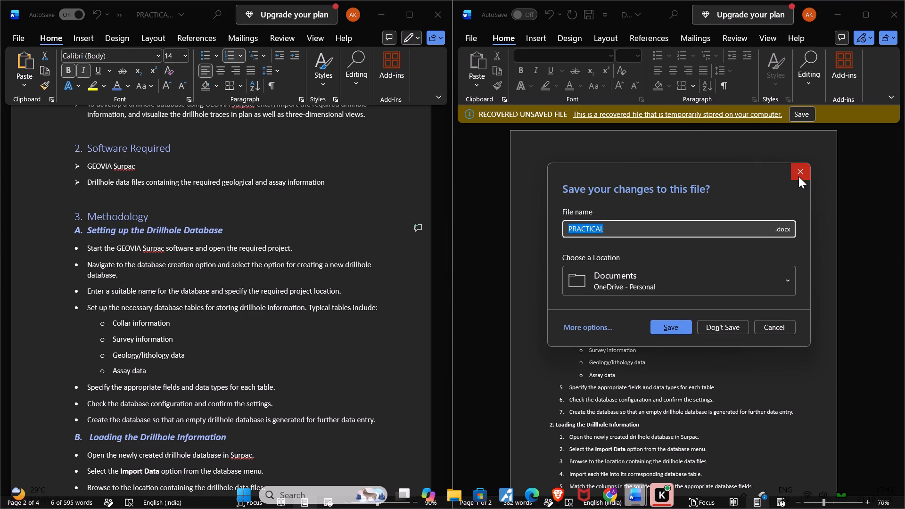
left_click(798, 176)
left_click(834, 16)
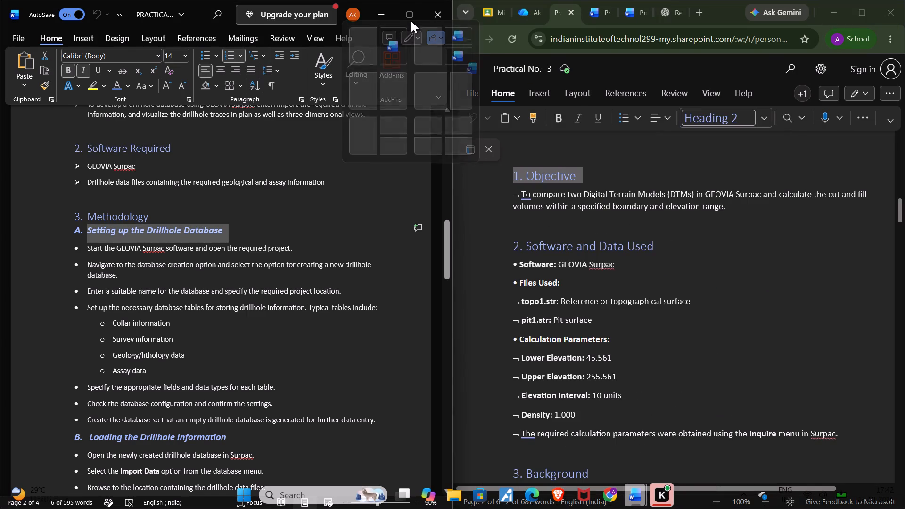
left_click(394, 43)
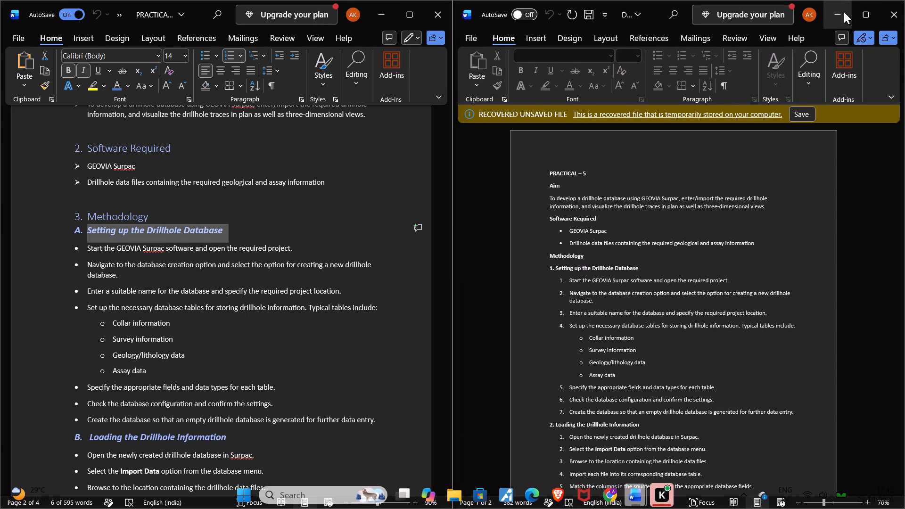
left_click(844, 12)
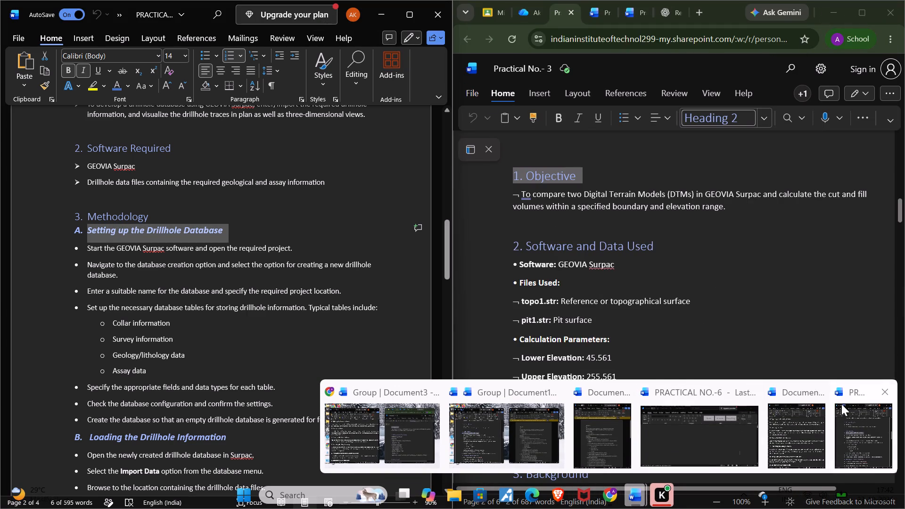
left_click(857, 409)
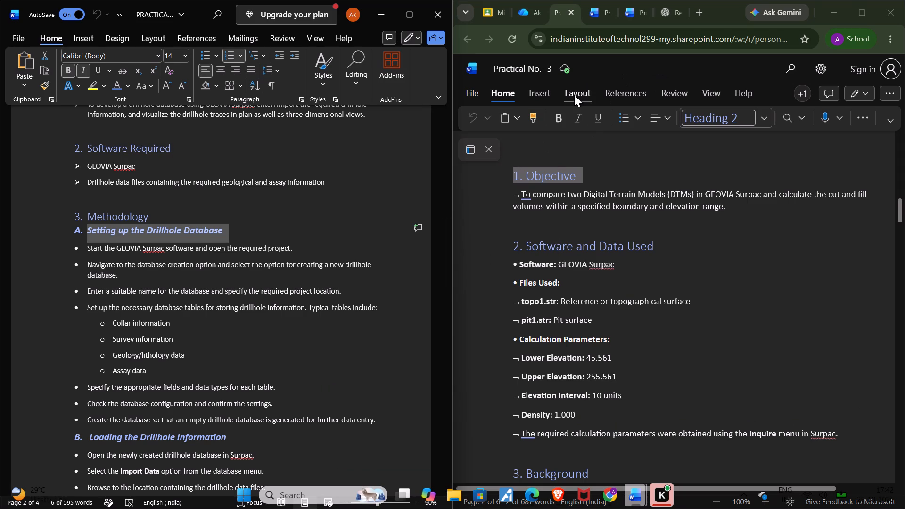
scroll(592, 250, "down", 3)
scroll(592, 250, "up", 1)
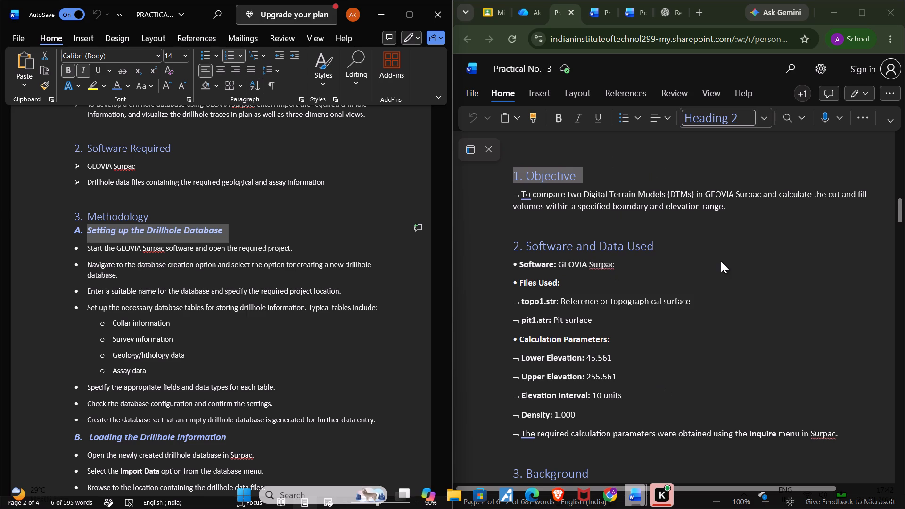
Look through Practical No.- 3 from its Objective to the Graphical Representation section to examine the heading and body formatting.
left_click(721, 261)
scroll(721, 261, "down", 3)
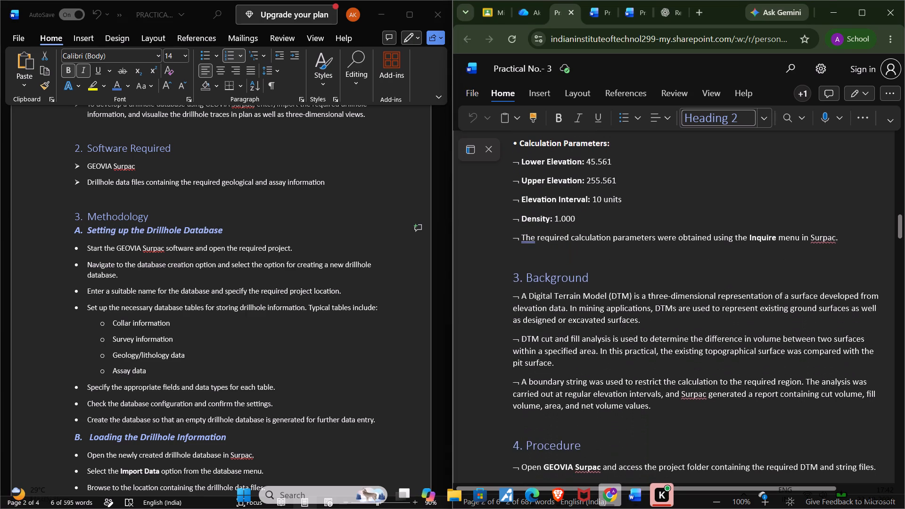
scroll(721, 261, "down", 2)
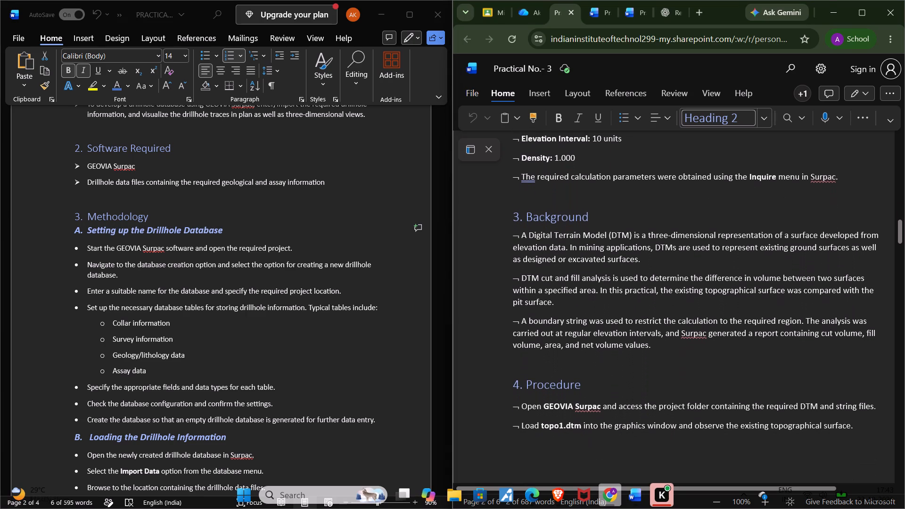
scroll(721, 261, "down", 2)
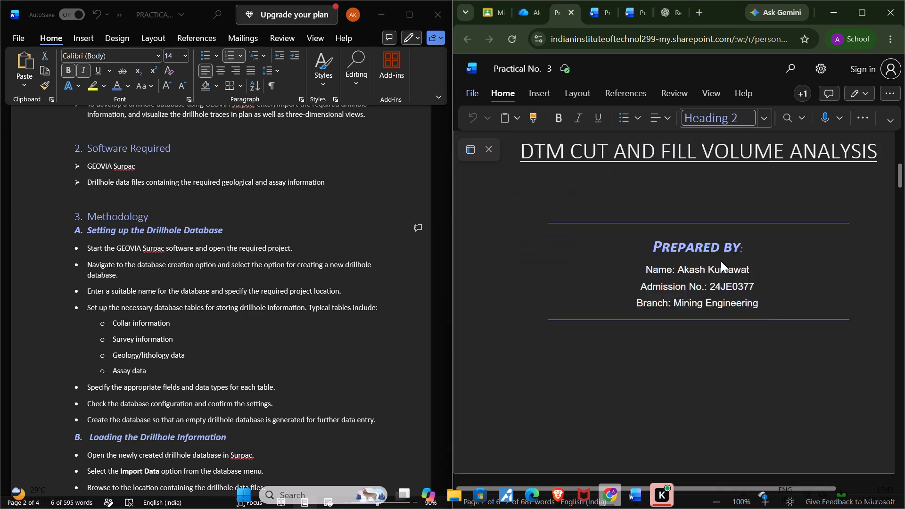
scroll(721, 261, "down", 7)
scroll(721, 261, "up", 1)
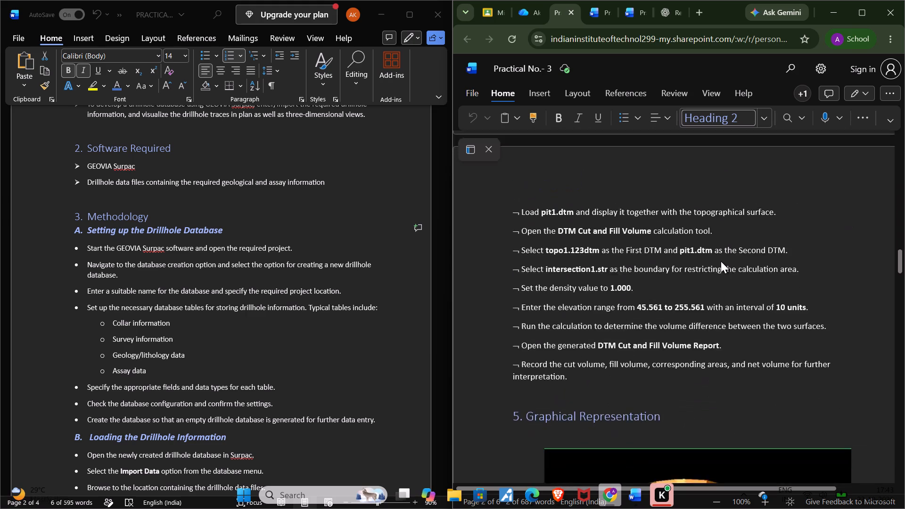
scroll(721, 261, "up", 3)
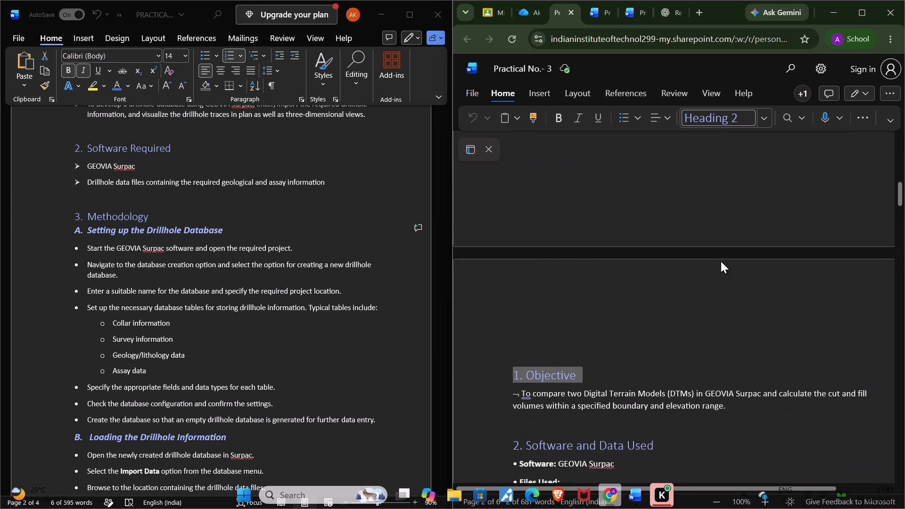
scroll(721, 261, "up", 1)
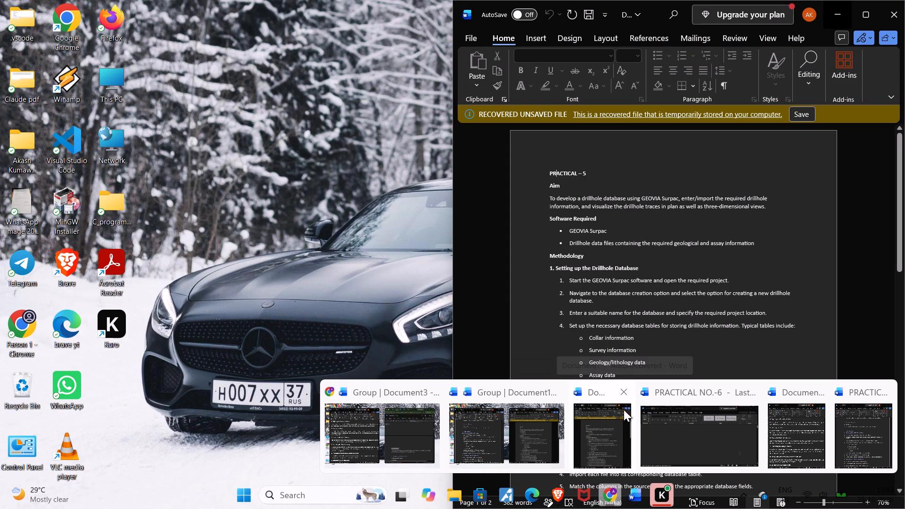
Close the PRACTICAL NO.-6 window, try to close the recovered document and Document3, and cancel closing PRACTICAL NO.-5.
left_click(625, 396)
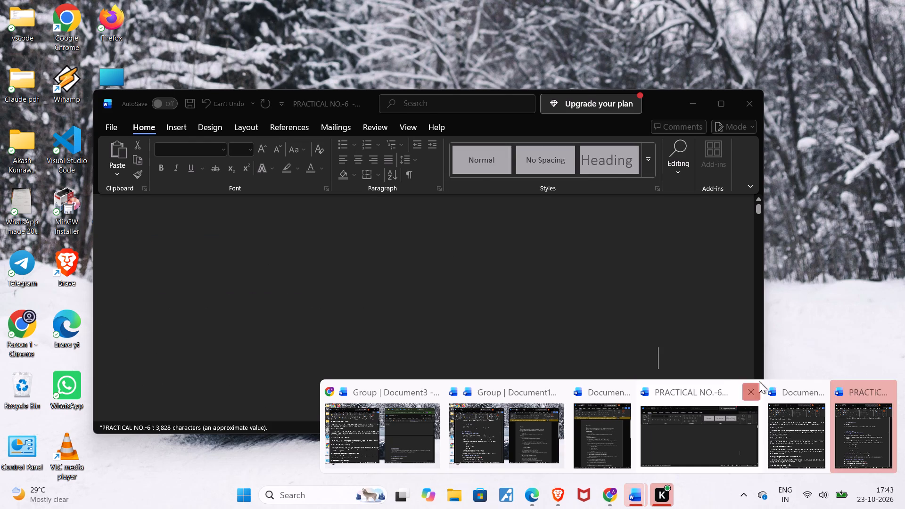
left_click(746, 392)
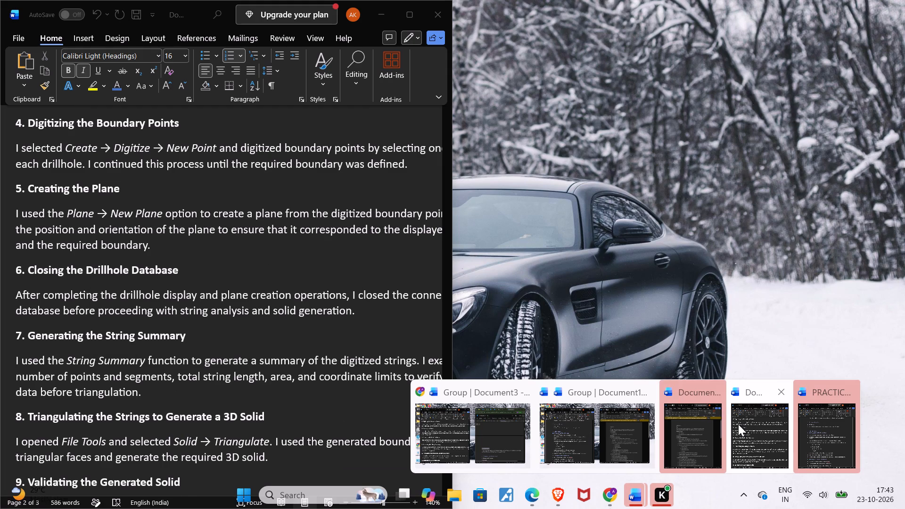
left_click(780, 390)
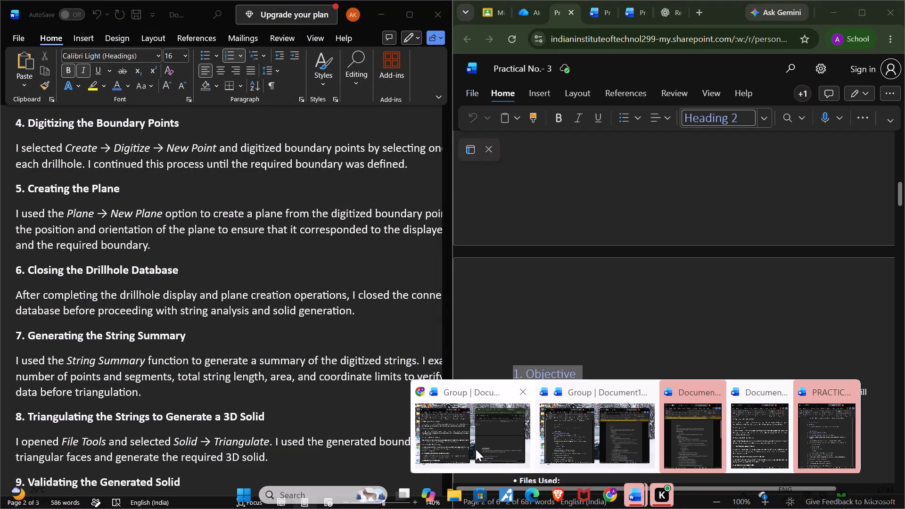
left_click(476, 449)
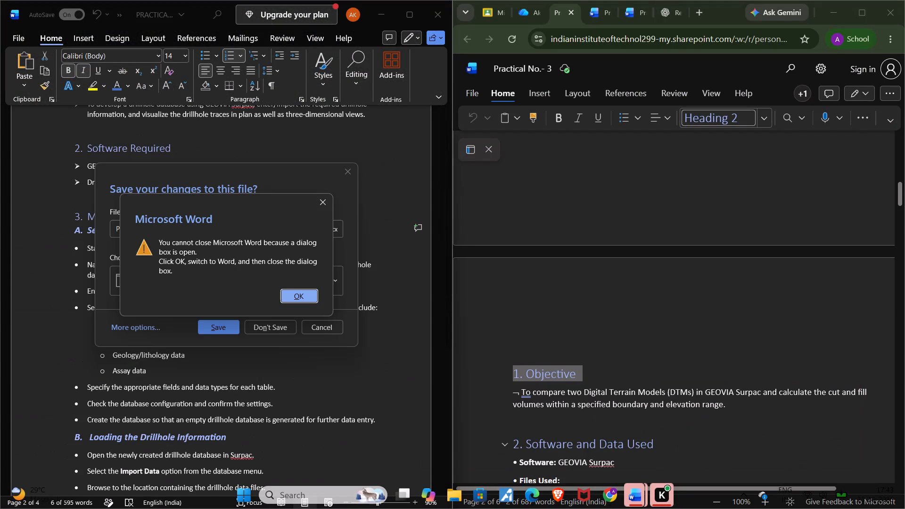
left_click(321, 207)
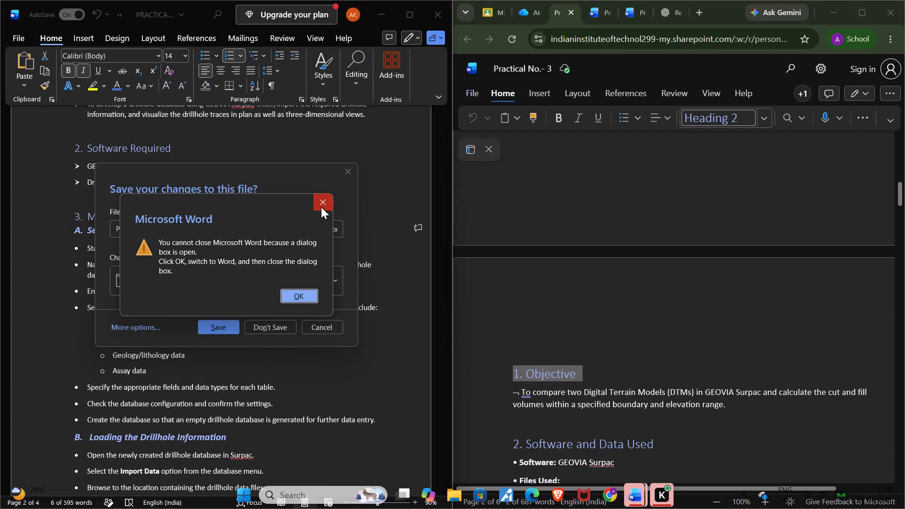
left_click(346, 178)
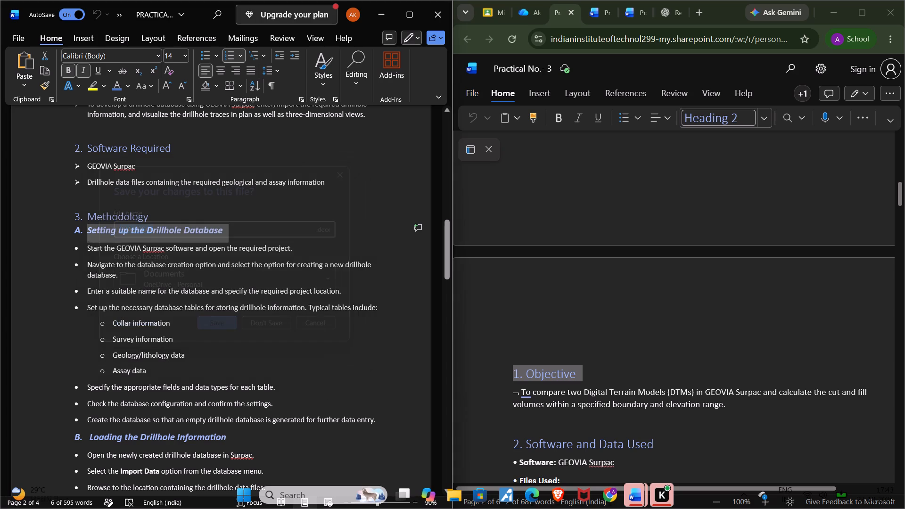
Switch from PRACTICAL NO.-5 to Document3, minimise the Practical No.- 3 browser window, and maximise Document3.
scroll(291, 271, "up", 4)
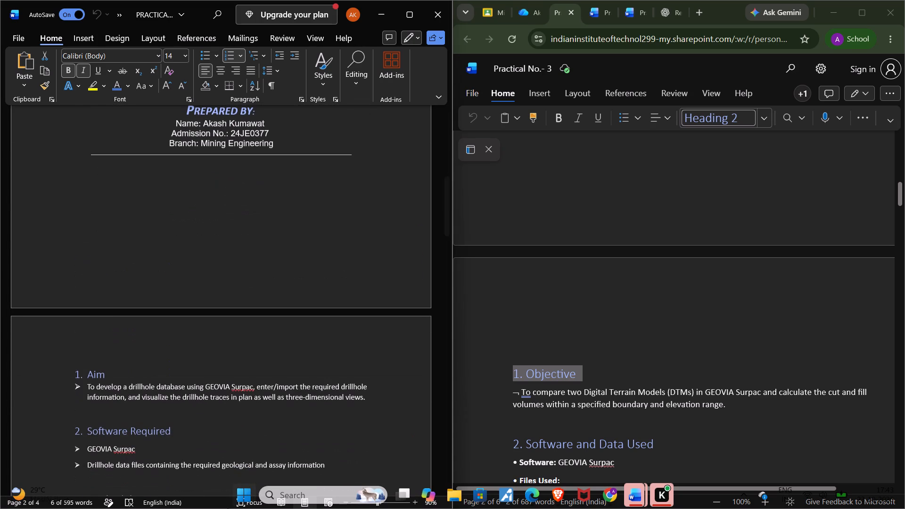
scroll(228, 508, "up", 7)
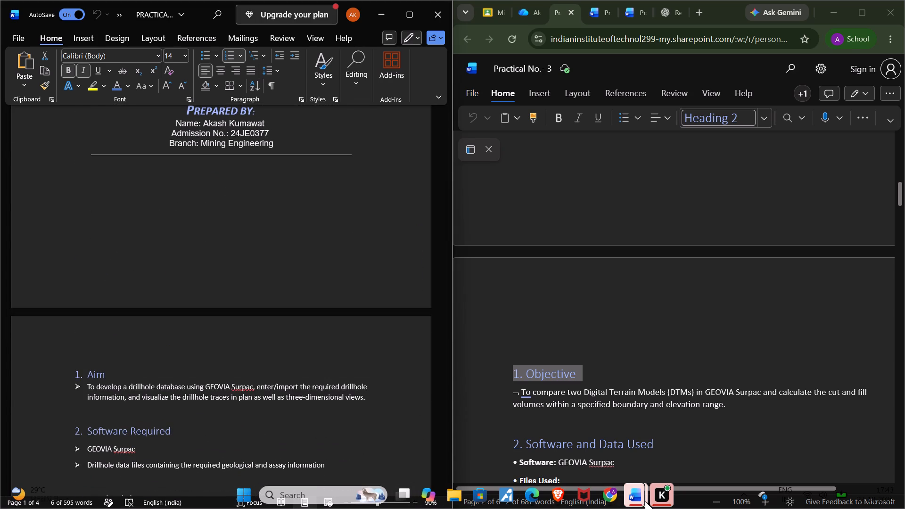
left_click(471, 407)
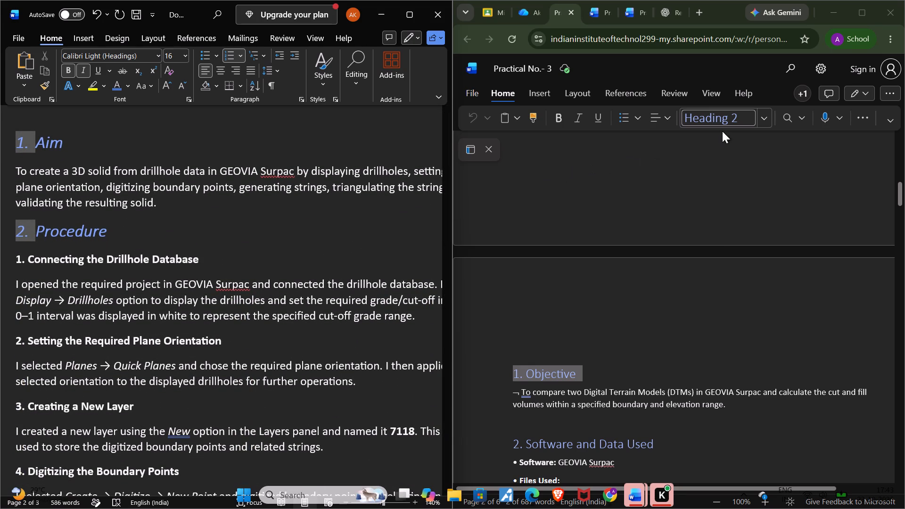
left_click(830, 8)
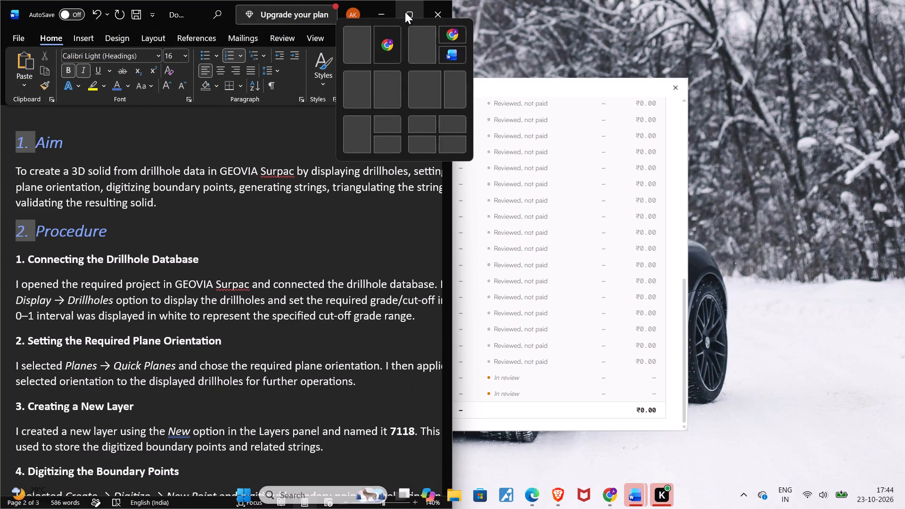
left_click(404, 12)
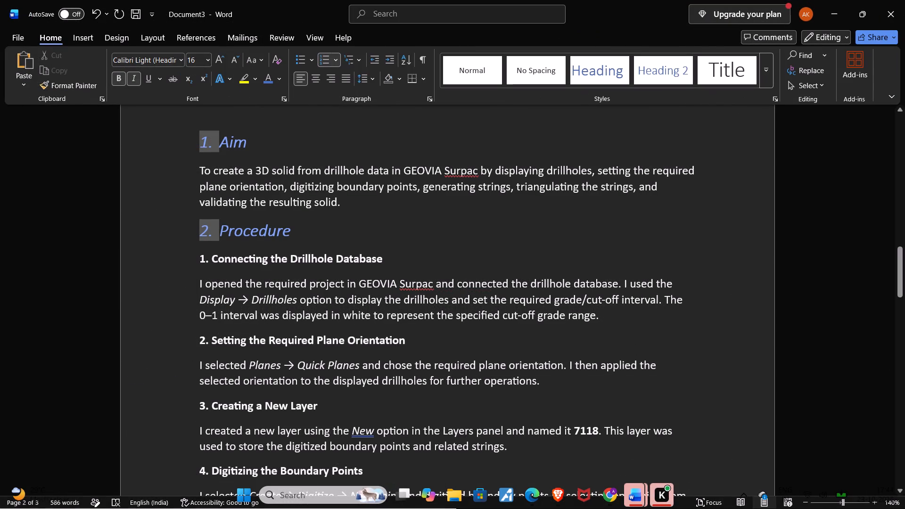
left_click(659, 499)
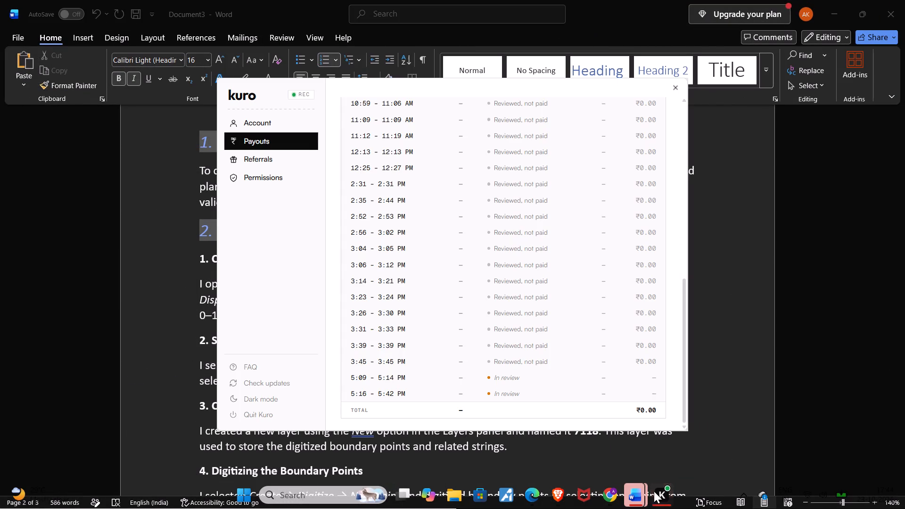
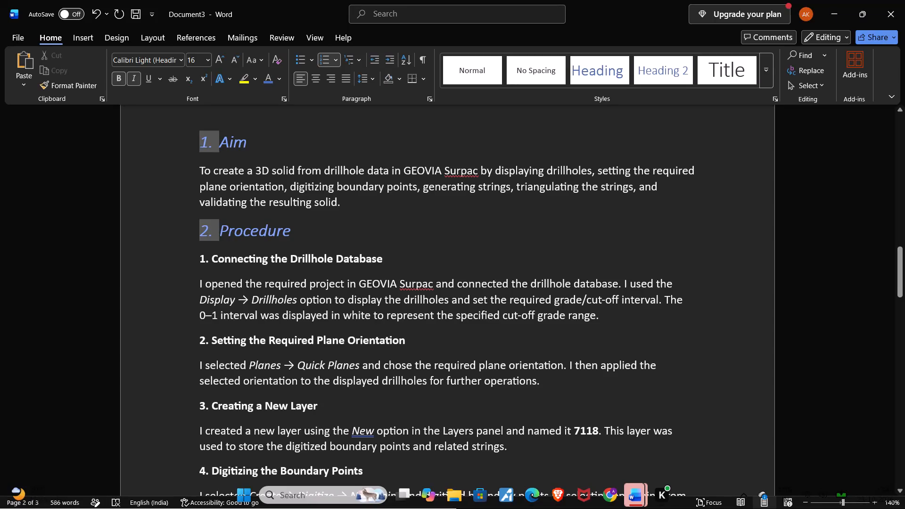
Select all ten numbered Procedure subheadings together, try font size 14 on them, and settle on 12.
left_click_drag(199, 253, 399, 254)
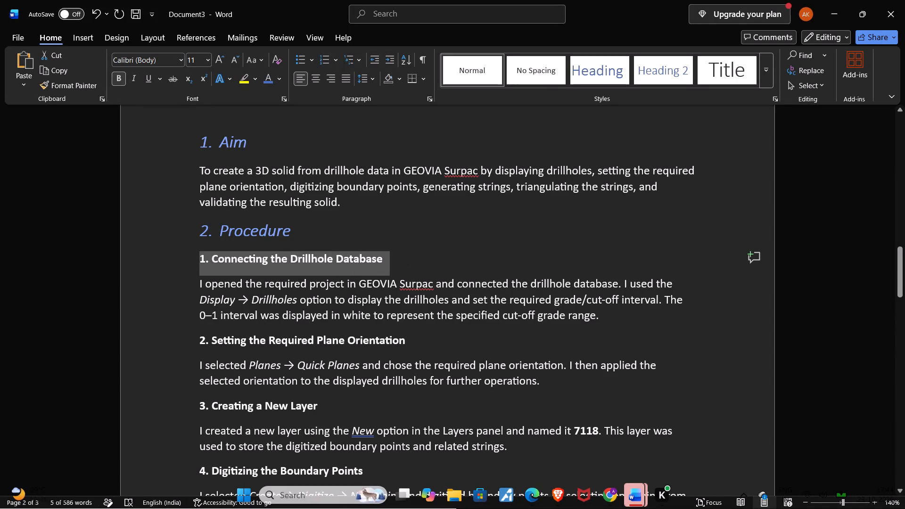
left_click_drag(411, 339, 191, 331, "ctrl")
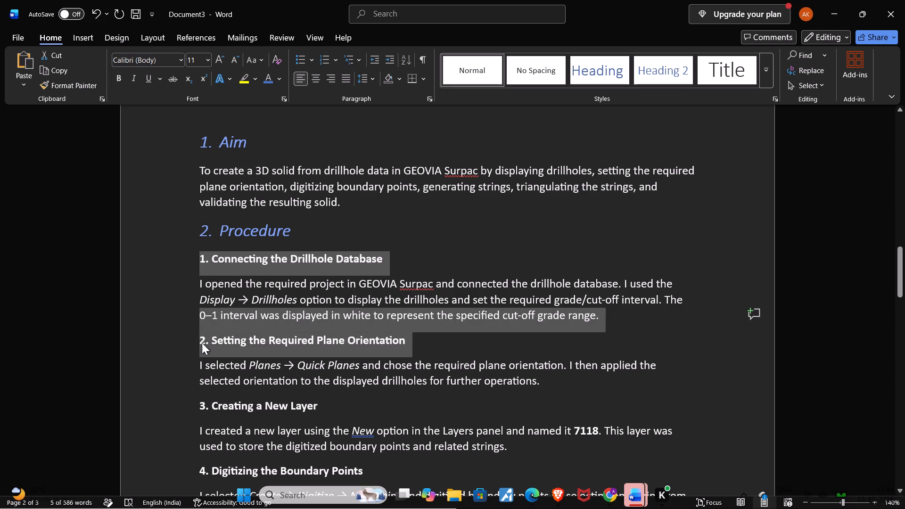
left_click_drag(195, 336, 287, 346, "ctrl")
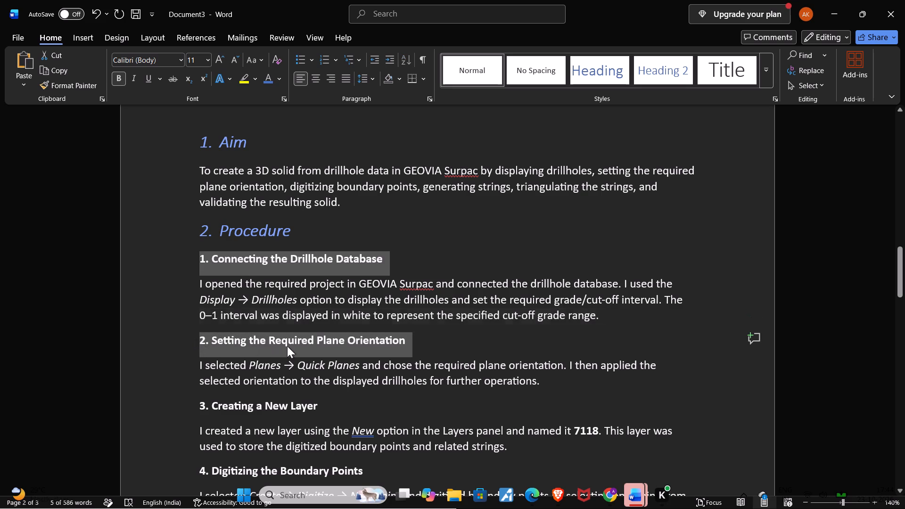
left_click_drag(200, 406, 326, 412, "ctrl")
scroll(326, 412, "down", 1)
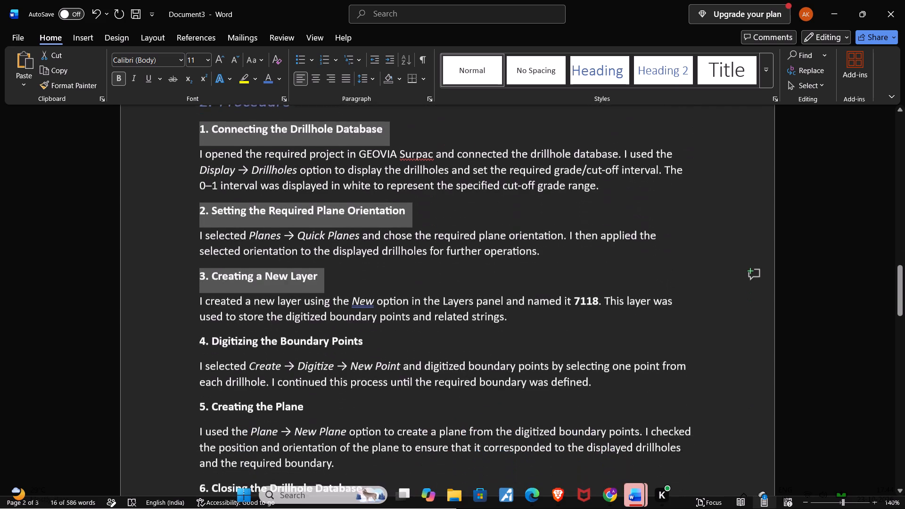
scroll(326, 412, "down", 4)
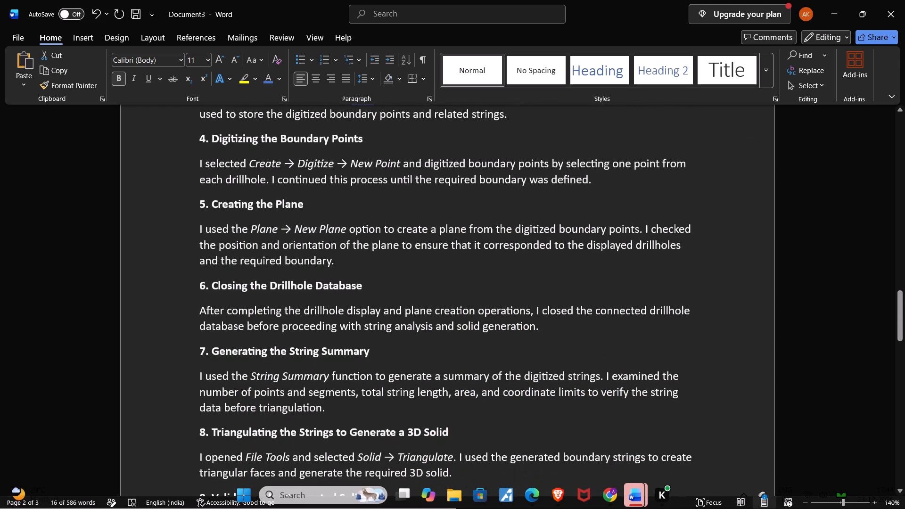
scroll(326, 412, "down", 1)
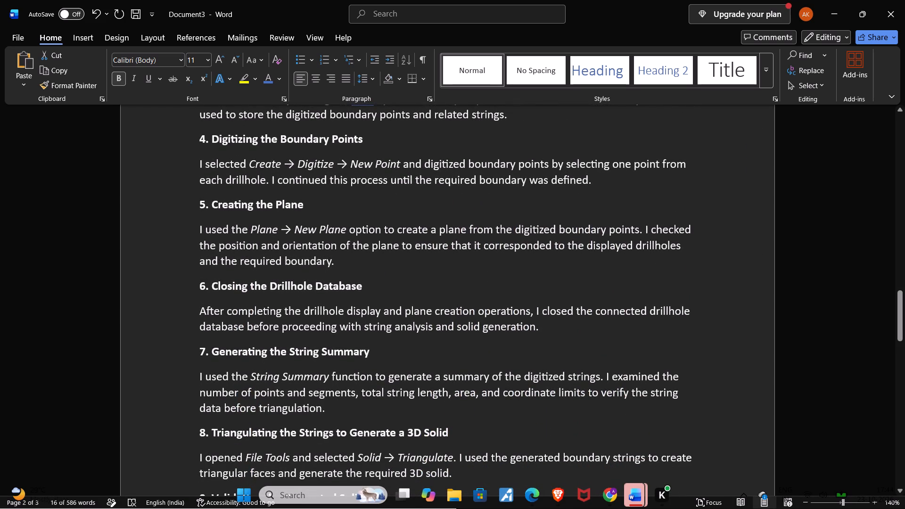
left_click_drag(198, 141, 359, 148, "ctrl")
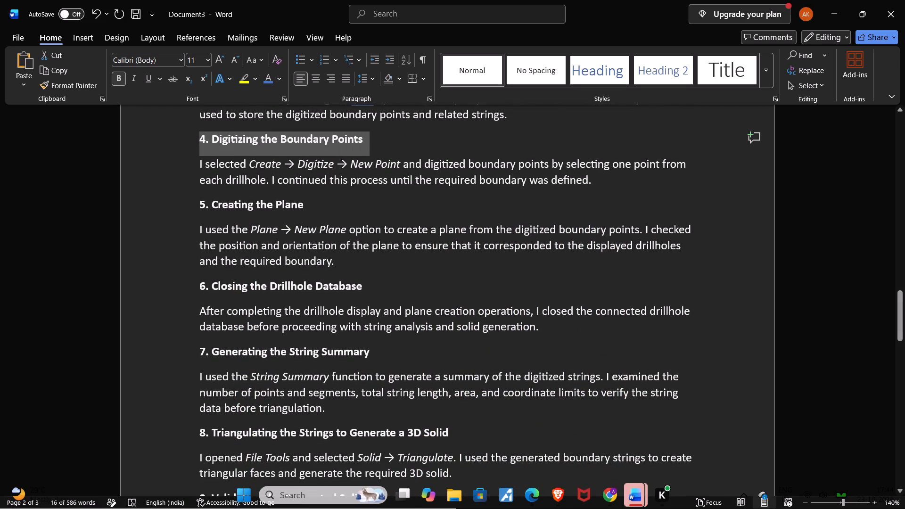
left_click_drag(197, 204, 308, 204, "ctrl")
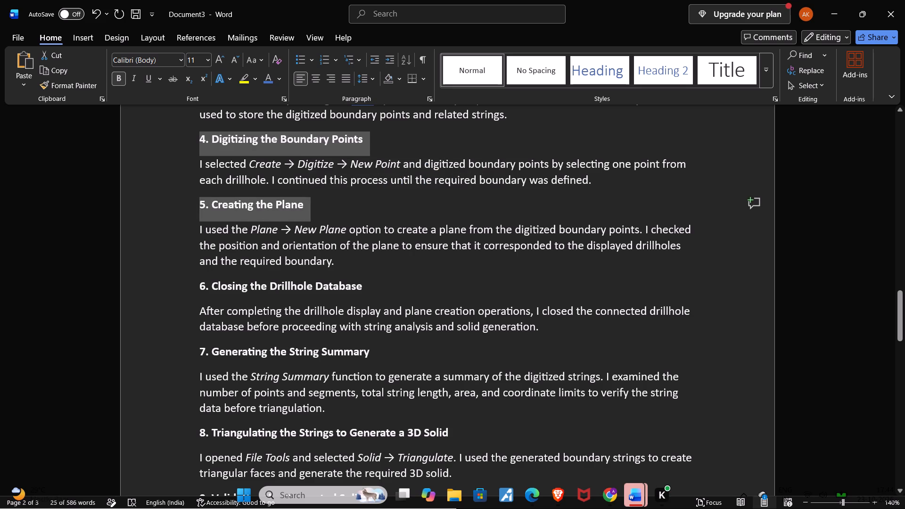
left_click_drag(195, 283, 333, 286, "ctrl")
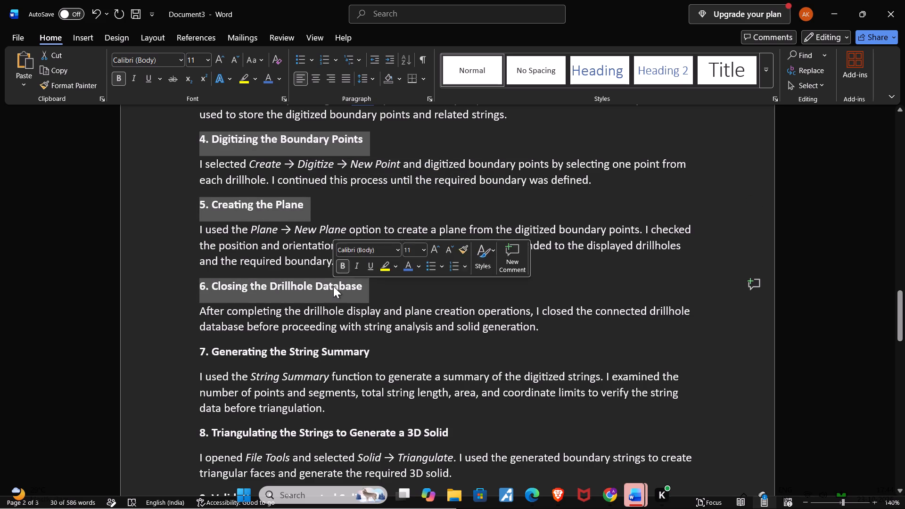
scroll(333, 286, "down", 1)
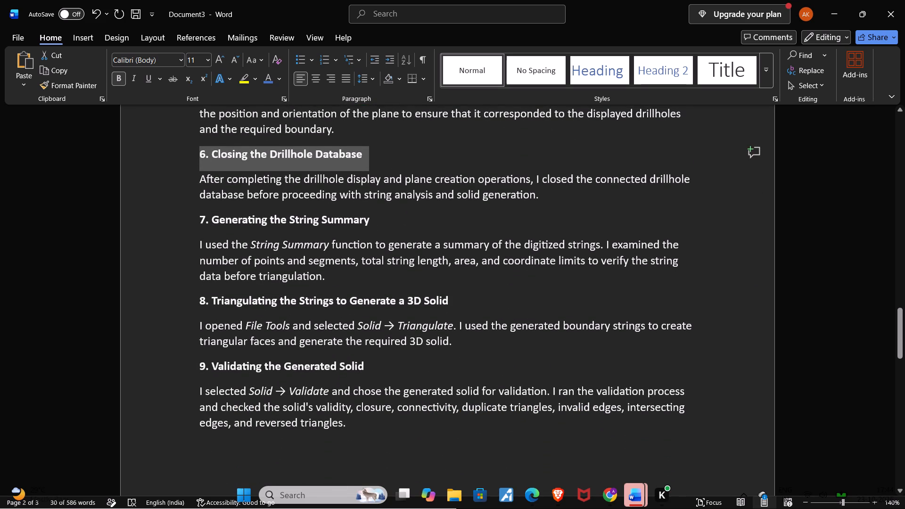
left_click_drag(196, 219, 328, 213, "ctrl")
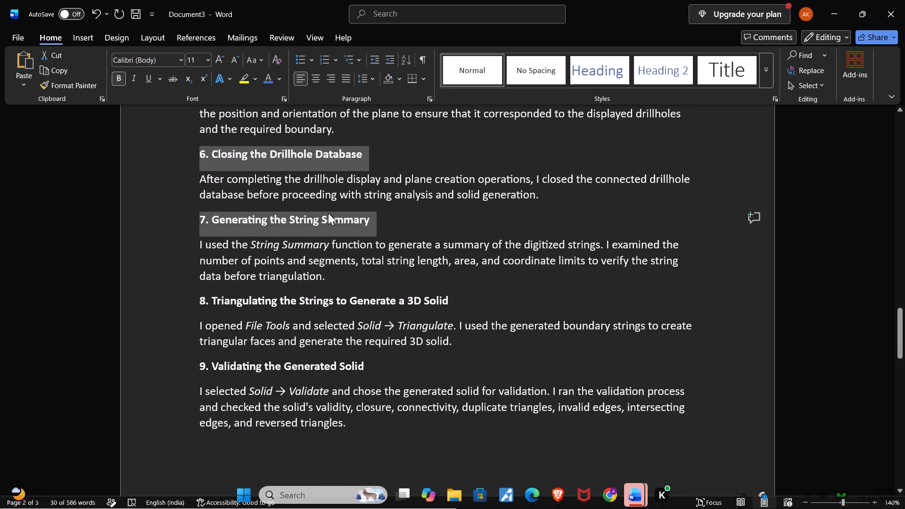
scroll(328, 213, "down", 1)
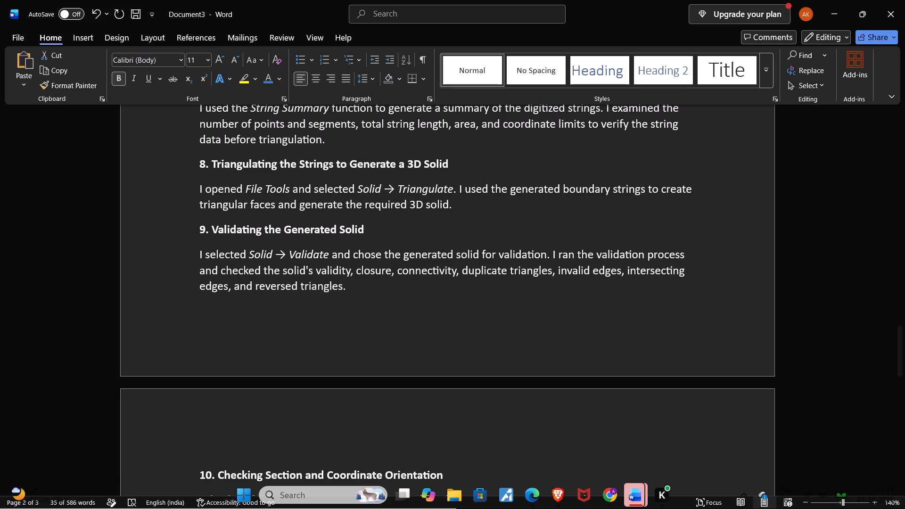
left_click_drag(198, 162, 445, 161, "ctrl")
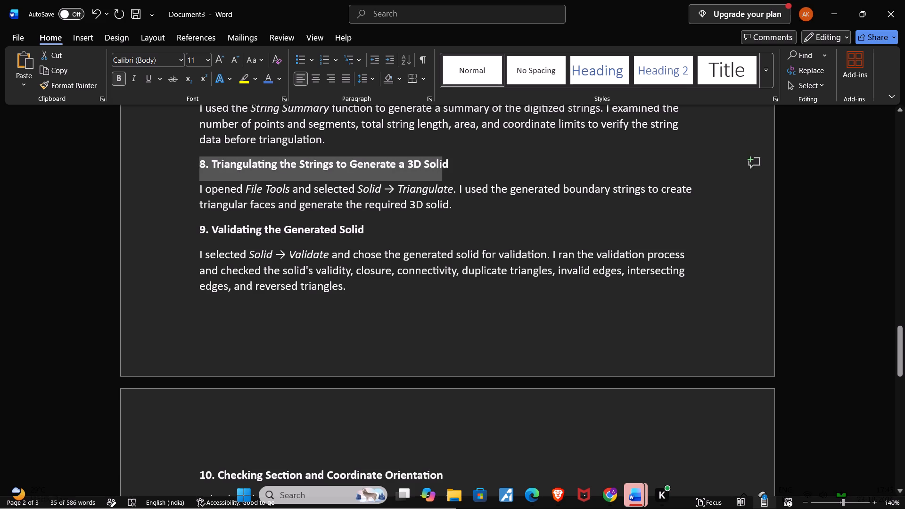
left_click_drag(445, 161, 454, 161, "ctrl")
left_click_drag(197, 225, 363, 230, "ctrl")
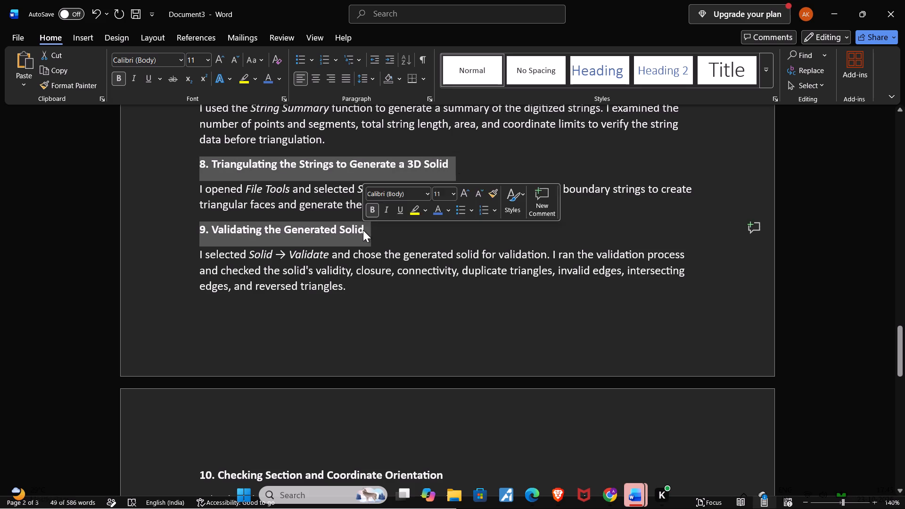
scroll(363, 230, "down", 3)
scroll(363, 230, "up", 1)
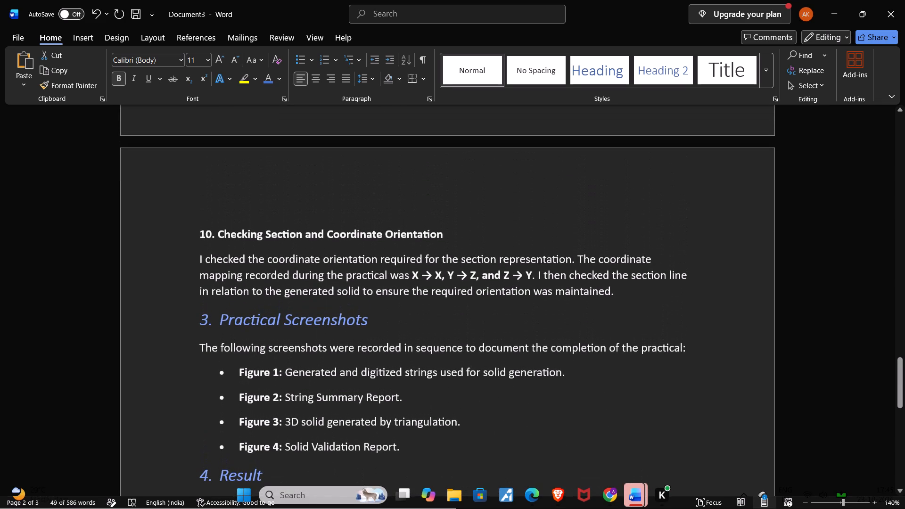
left_click_drag(196, 233, 400, 236, "ctrl")
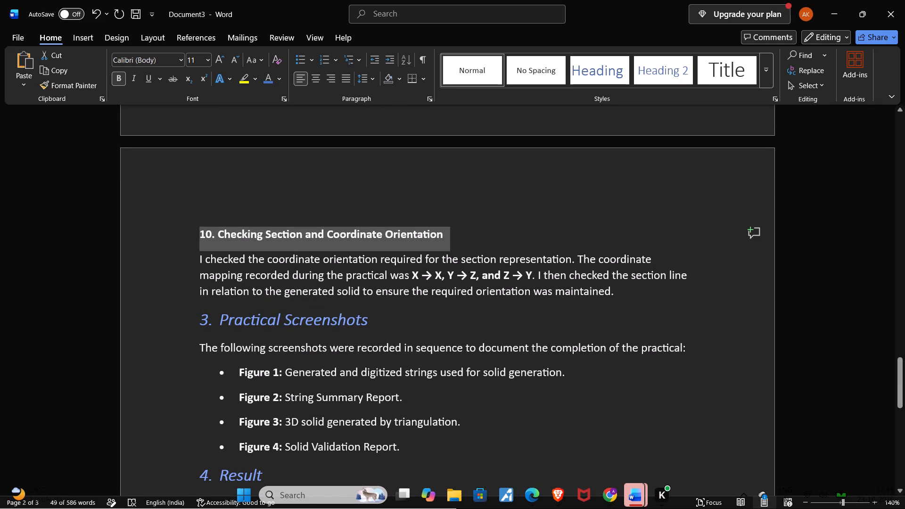
left_click_drag(400, 236, 399, 236, "ctrl")
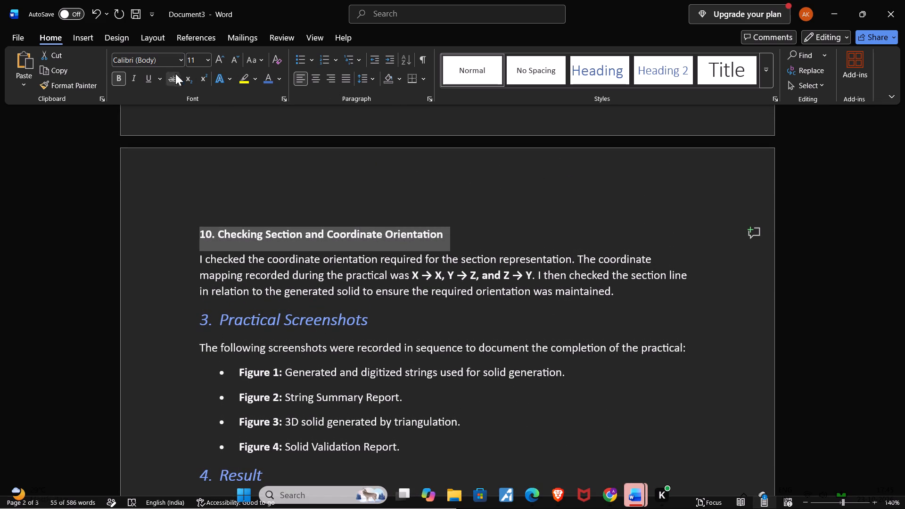
left_click(206, 57)
left_click(193, 144)
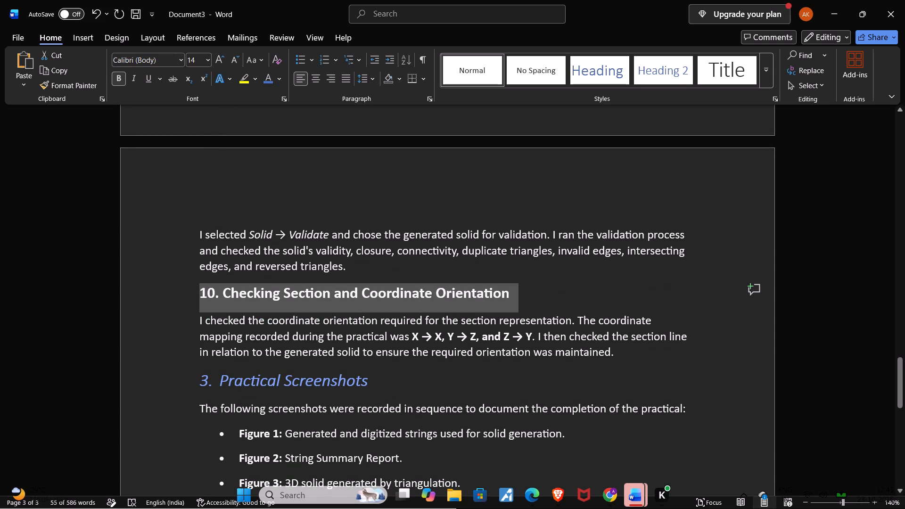
left_click(208, 61)
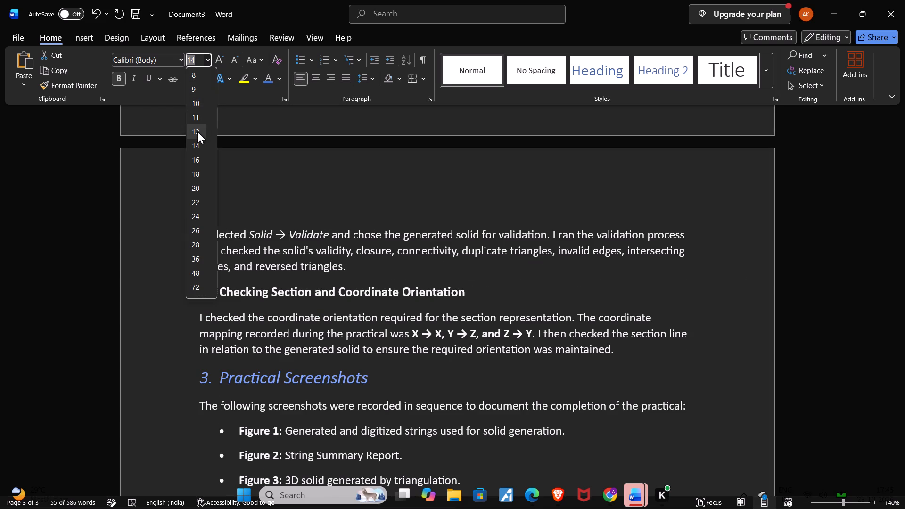
left_click(197, 131)
Change the numbering format of the blue section headings, such as Aim and Procedure, to capital letters (A., B., C.).
scroll(262, 266, "up", 5)
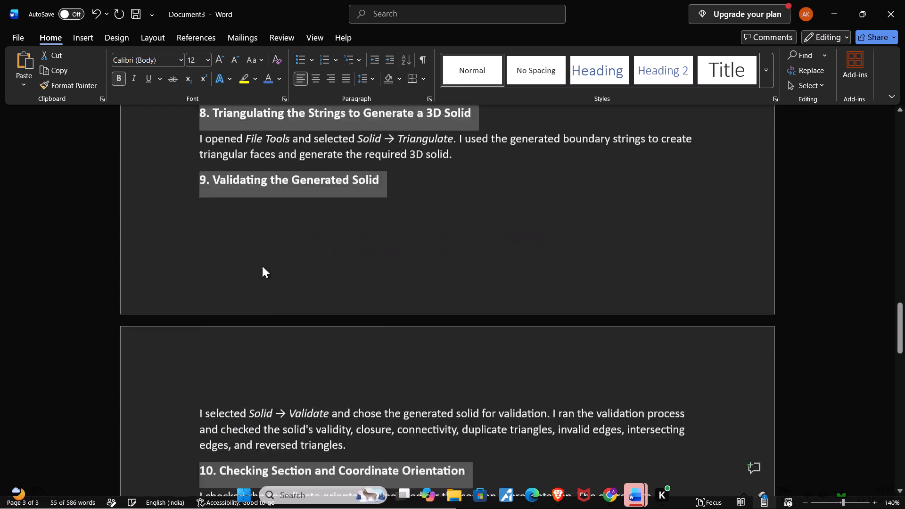
scroll(262, 266, "up", 11)
scroll(262, 266, "down", 3)
scroll(262, 266, "right", 1)
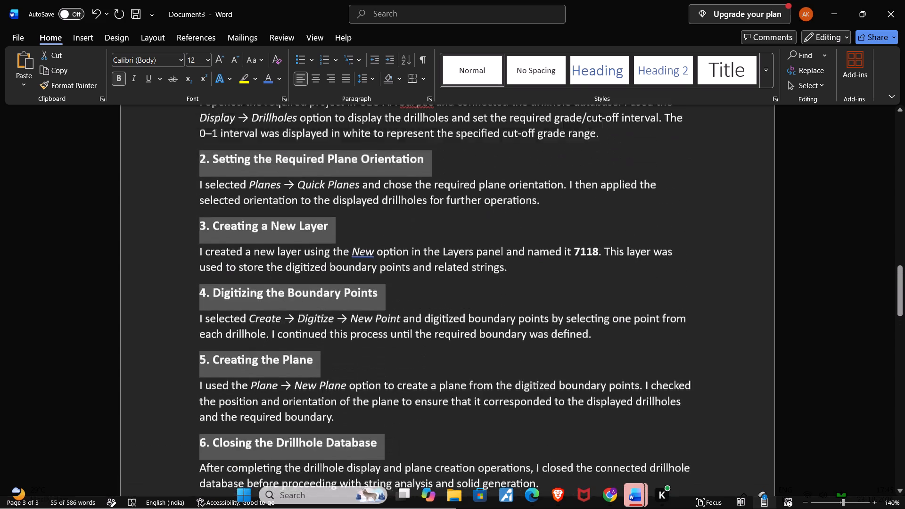
scroll(262, 266, "right", 1)
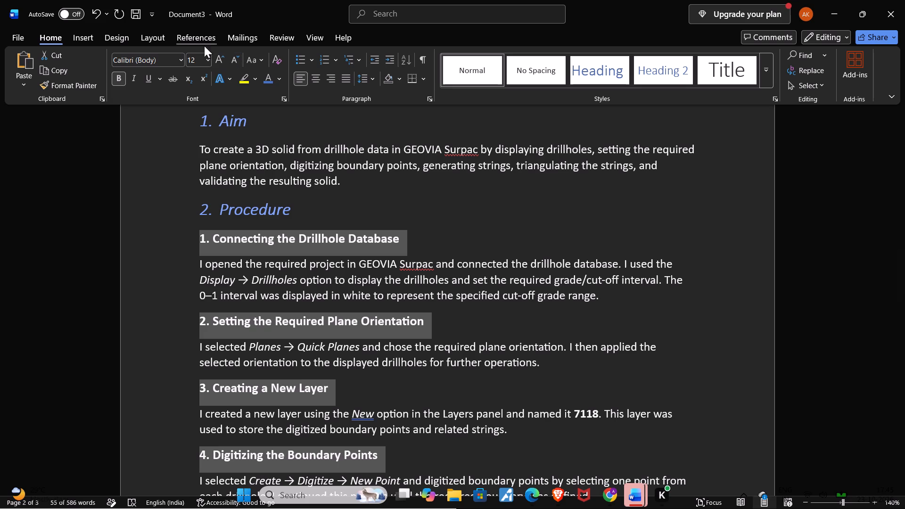
left_click(214, 123)
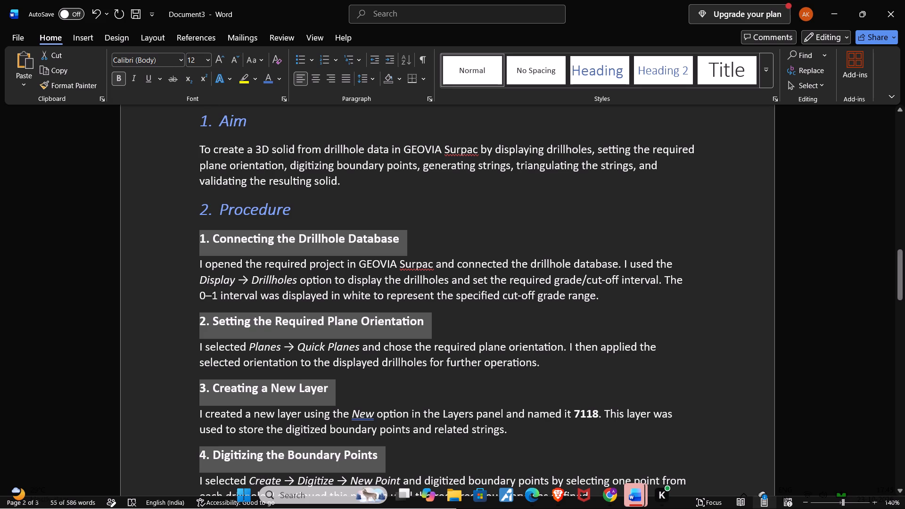
left_click(207, 124)
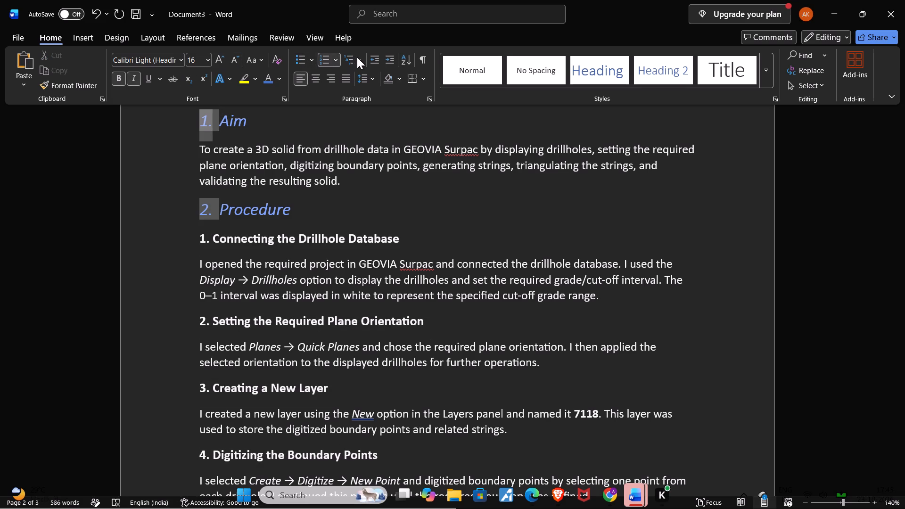
left_click(336, 57)
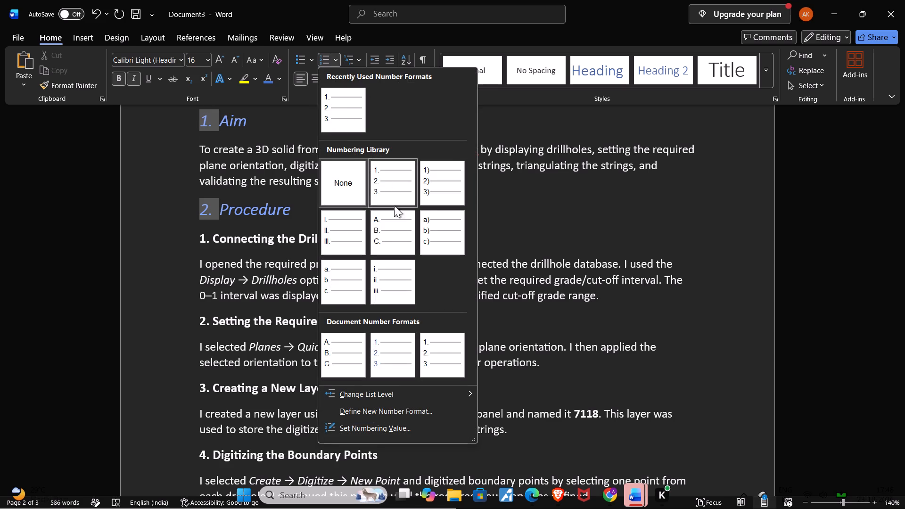
left_click(386, 239)
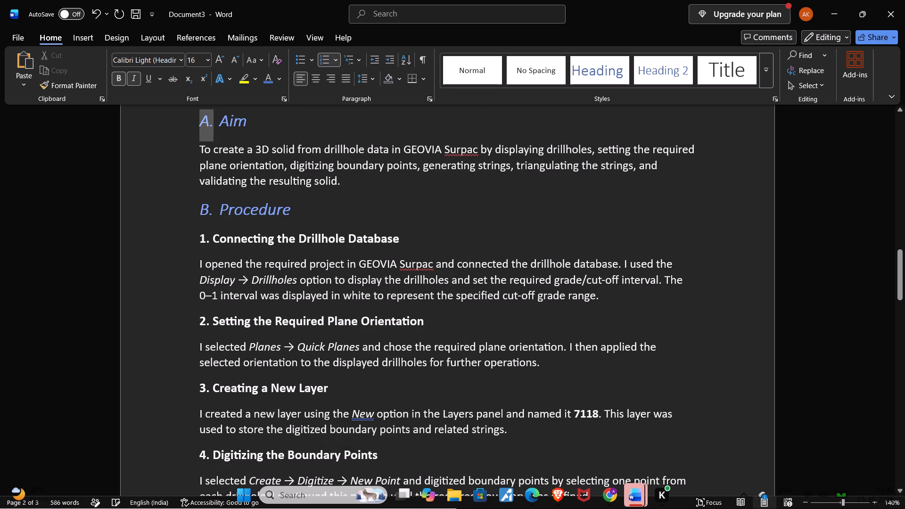
Look through Document3 from the cover page to the final result text to check the heading lettering and subheading formatting.
scroll(335, 200, "down", 3)
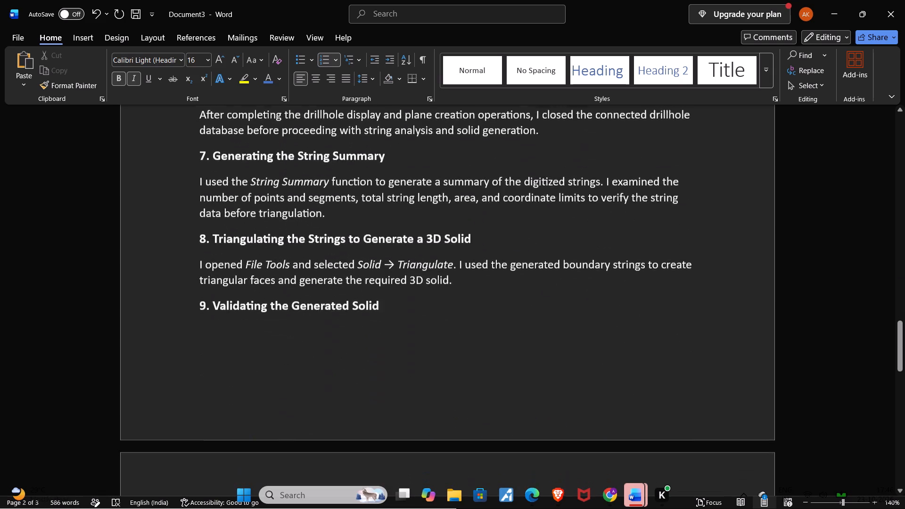
scroll(335, 200, "down", 11)
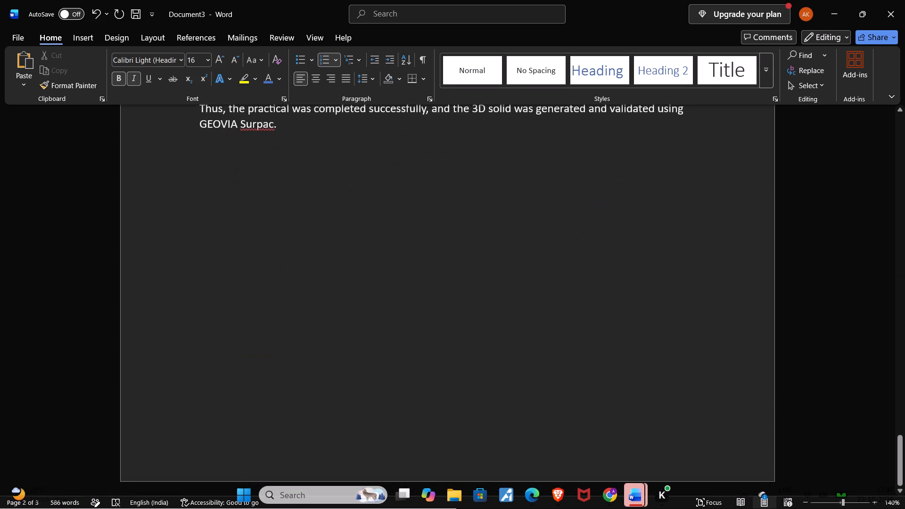
scroll(335, 200, "up", 19)
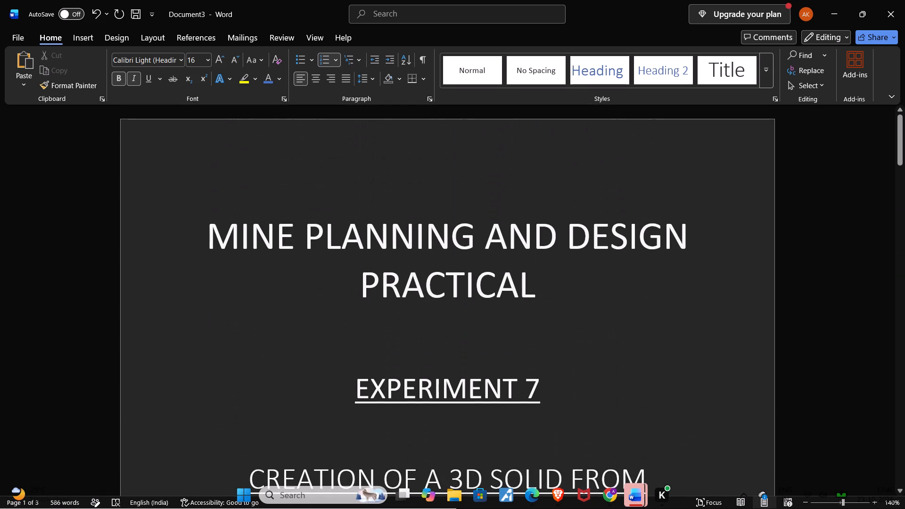
scroll(335, 200, "down", 2)
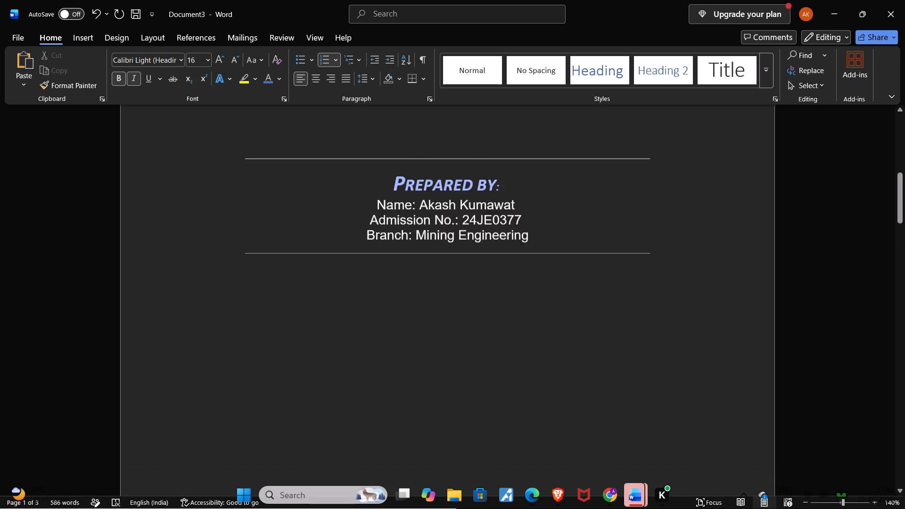
scroll(335, 200, "down", 5)
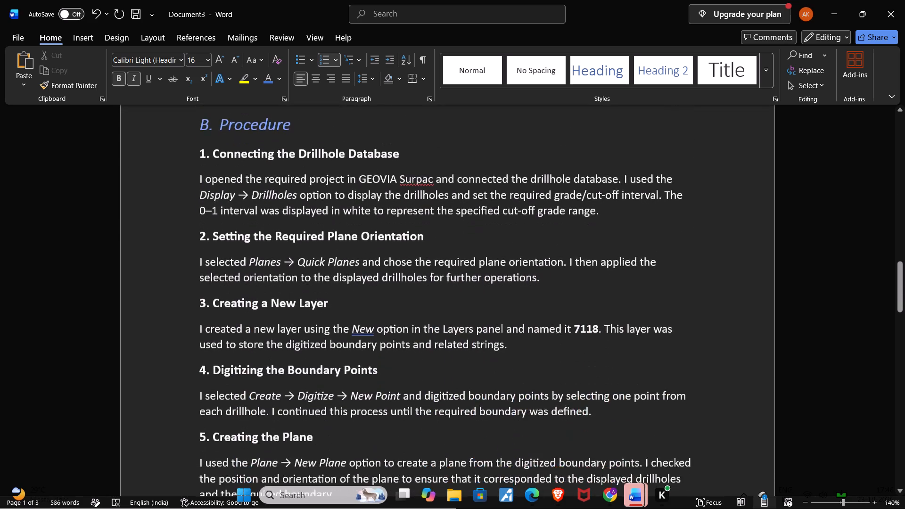
scroll(335, 200, "down", 3)
scroll(335, 200, "up", 1)
scroll(335, 200, "down", 1)
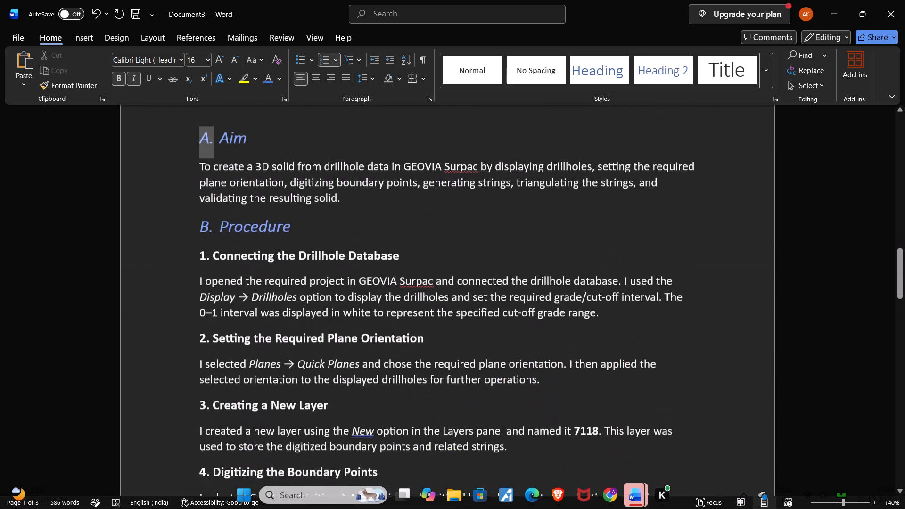
scroll(335, 200, "down", 3)
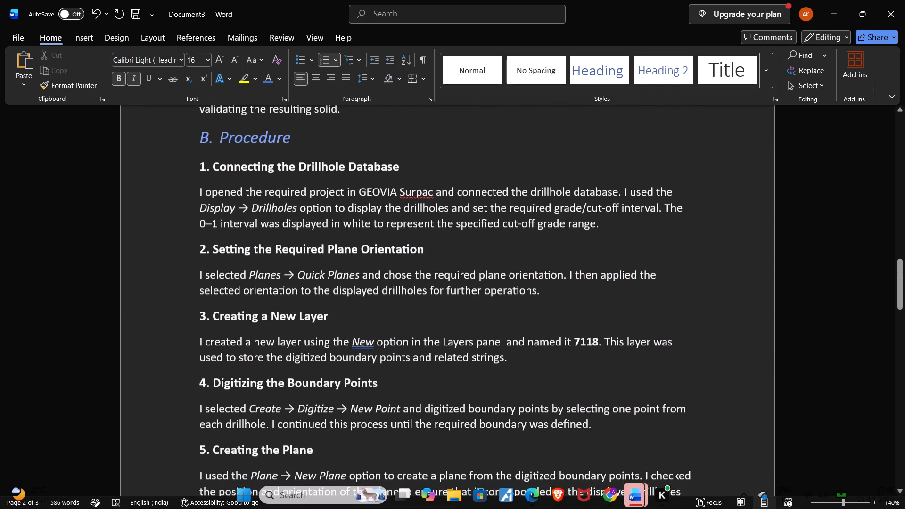
scroll(335, 200, "down", 2)
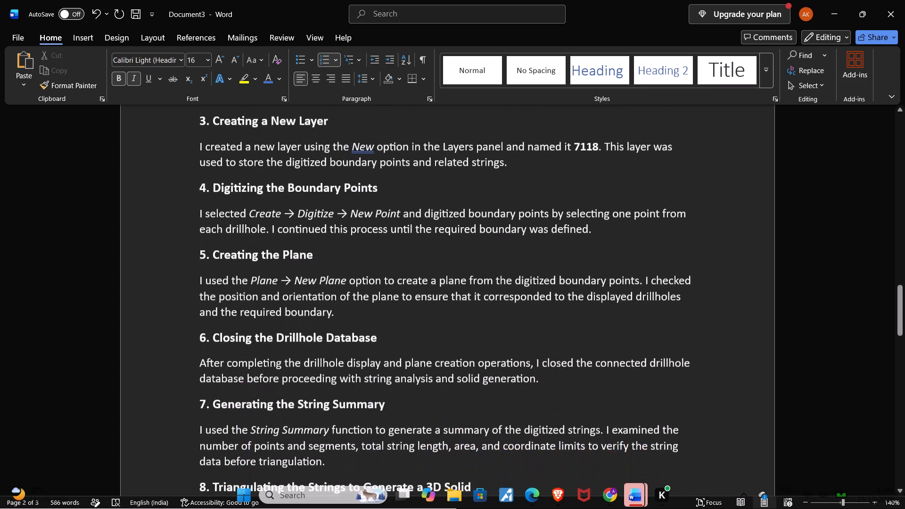
Insert two blank lines after the Triangulating the Strings paragraph to move subheading 9, Validating the Generated Solid, onto the following page.
scroll(335, 200, "down", 3)
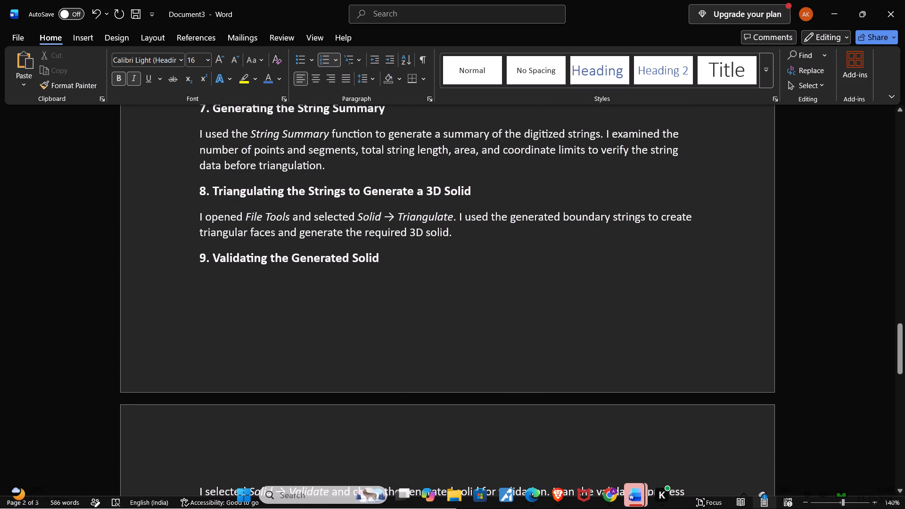
scroll(282, 189, "down", 1)
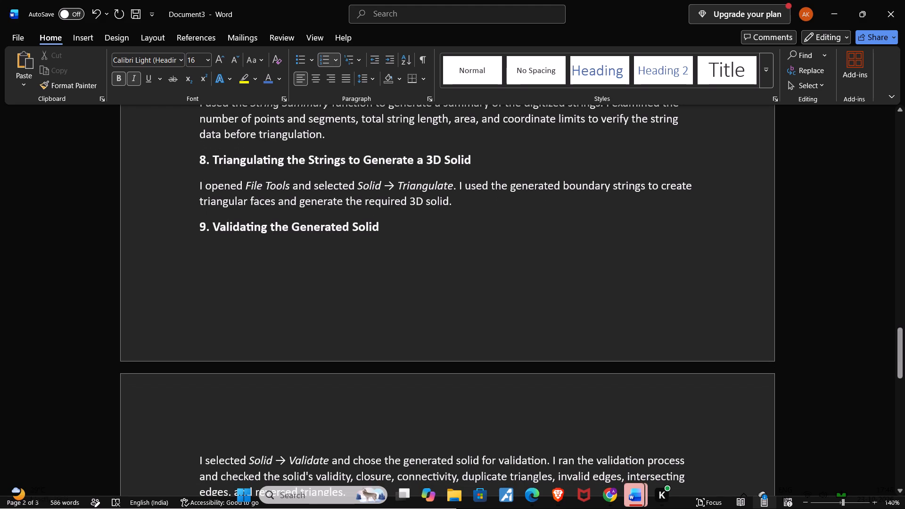
left_click(470, 199)
key("Return")
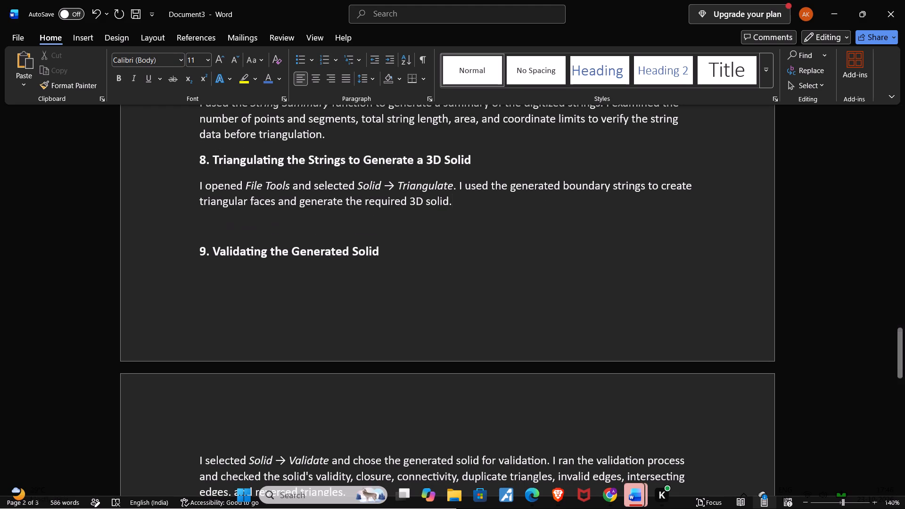
key("Return")
Insert a blank line between the paragraph under subheading 10 and the Practical Screenshots heading.
scroll(470, 199, "down", 3)
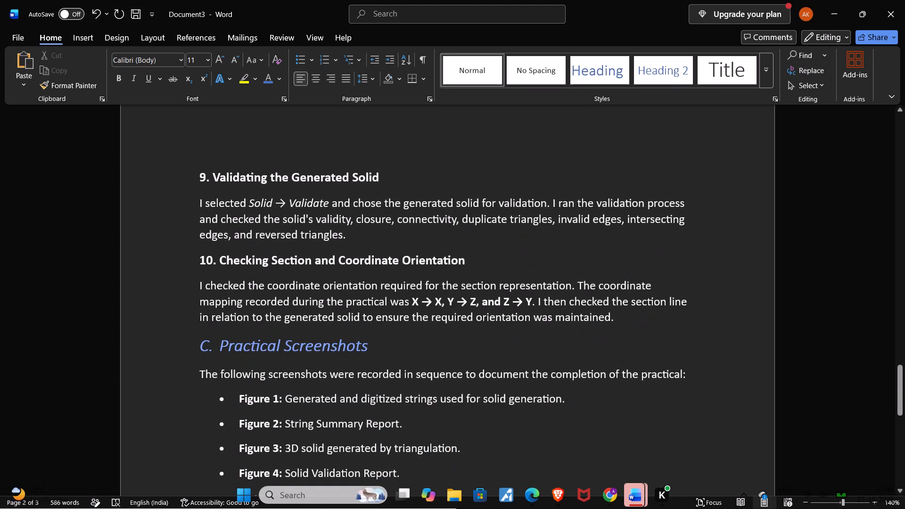
scroll(470, 199, "down", 2)
left_click(635, 256)
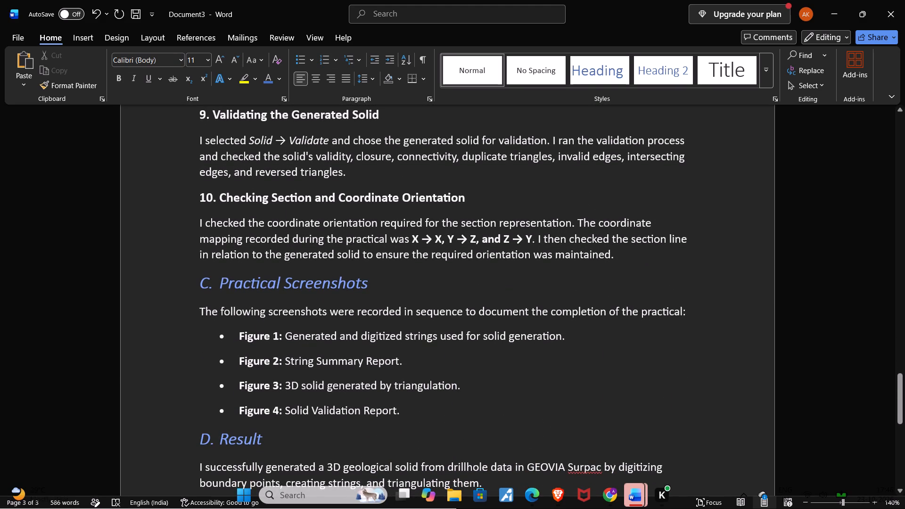
key("Return")
Insert a blank line without a bullet between the Figure 4 item and the Result heading.
scroll(635, 256, "down", 1)
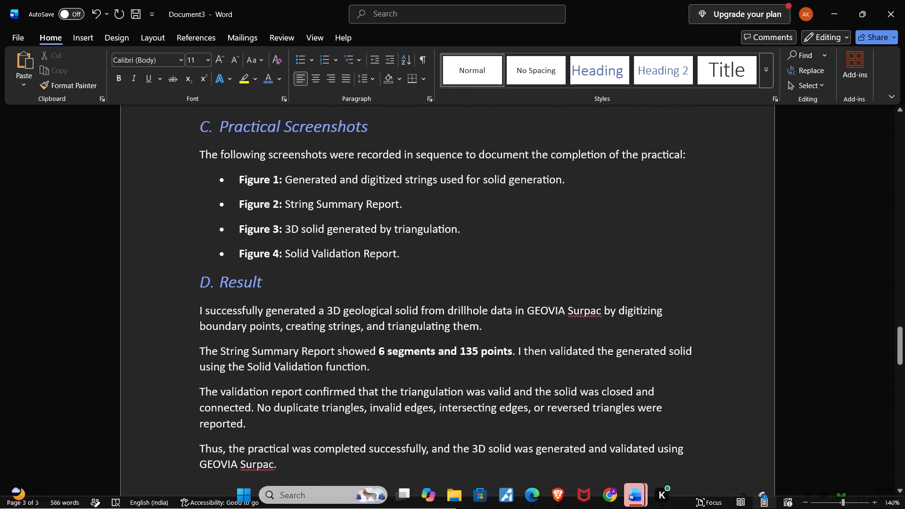
left_click(439, 254)
key("Return")
scroll(439, 254, "up", 1)
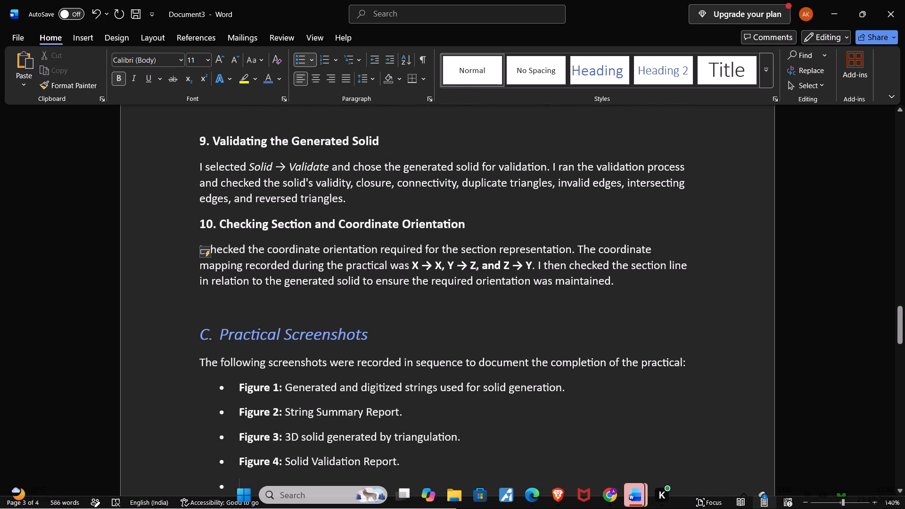
key("BackSpace")
Insert a blank line between the Aim paragraph and the Procedure heading.
scroll(439, 254, "up", 1)
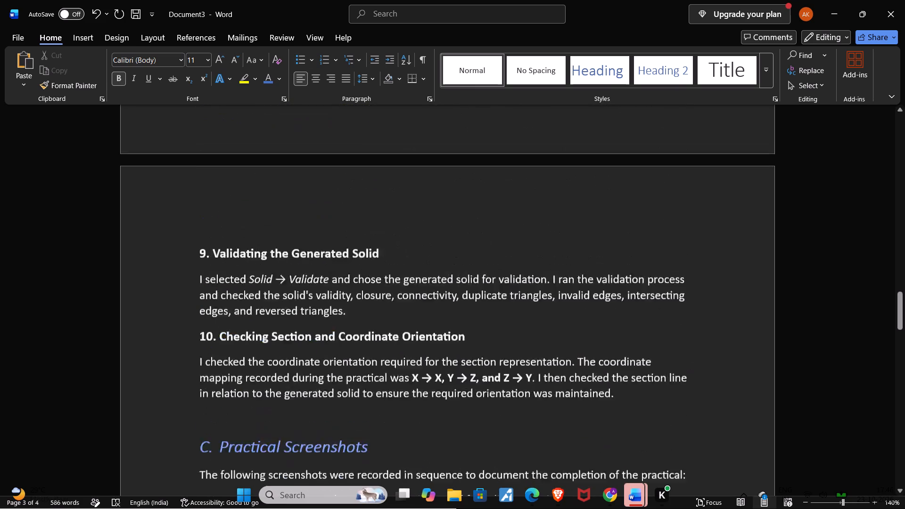
scroll(439, 254, "up", 6)
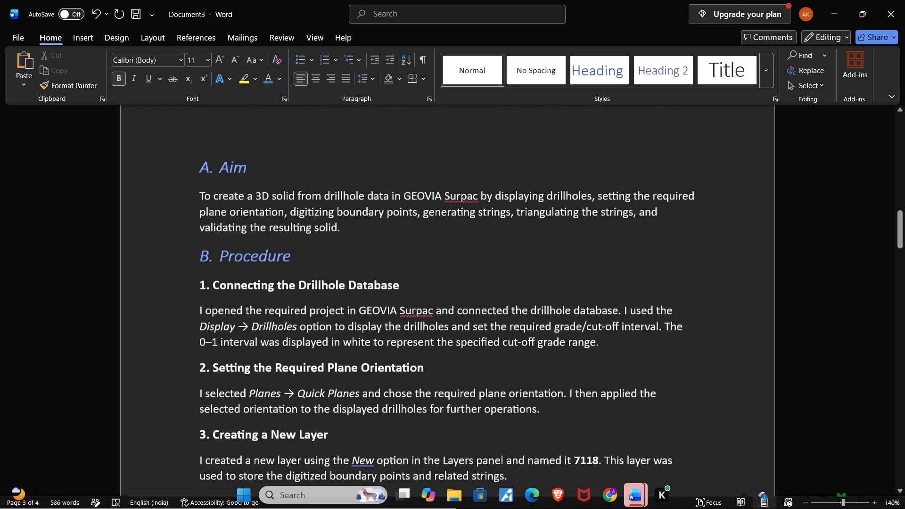
scroll(439, 254, "up", 1)
left_click(349, 326)
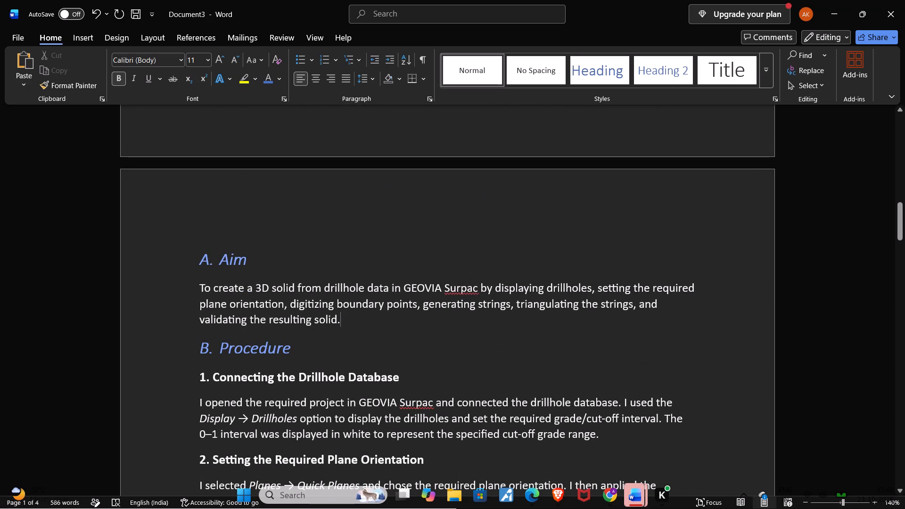
key("Return")
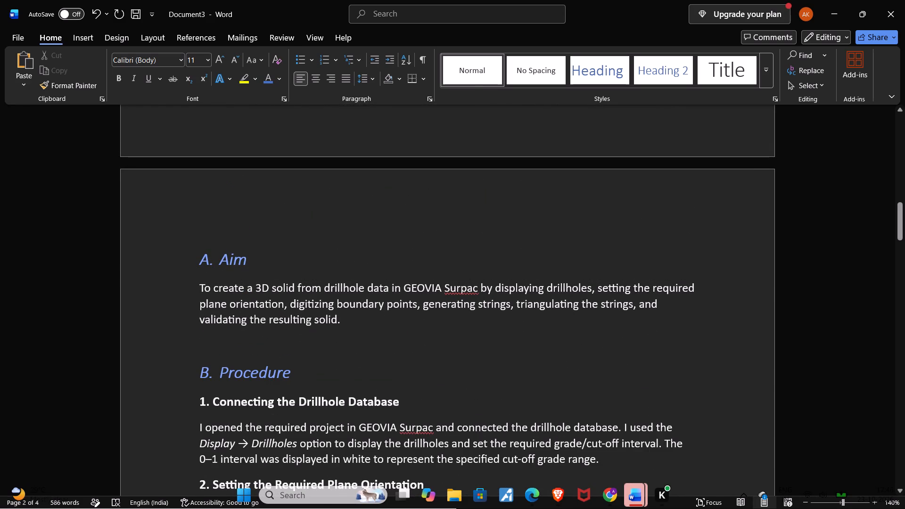
Look through Document3 from the Aim section to the Result section to check the spacing around the headings.
scroll(444, 333, "down", 12)
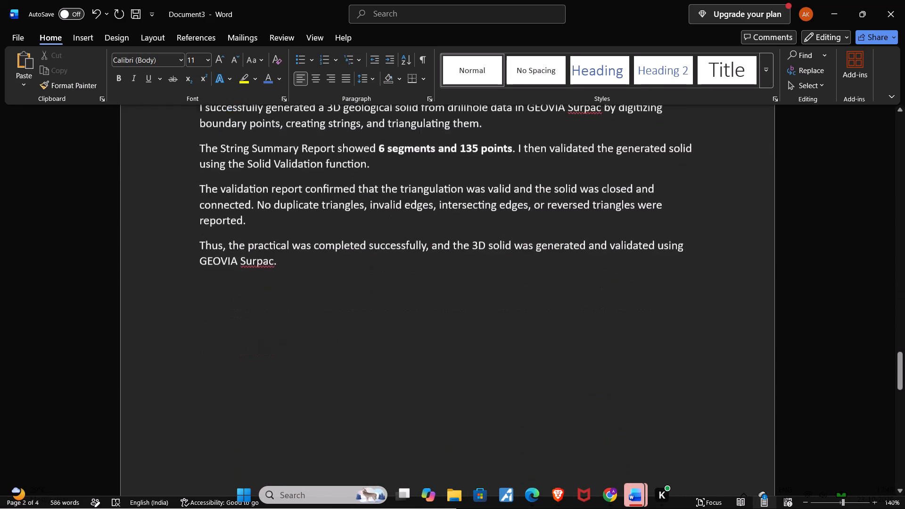
scroll(444, 333, "up", 4)
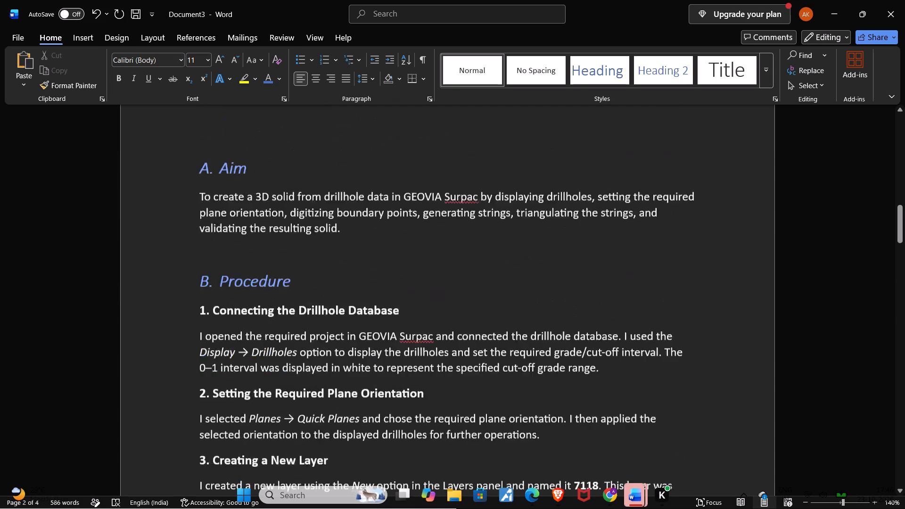
scroll(444, 333, "up", 1)
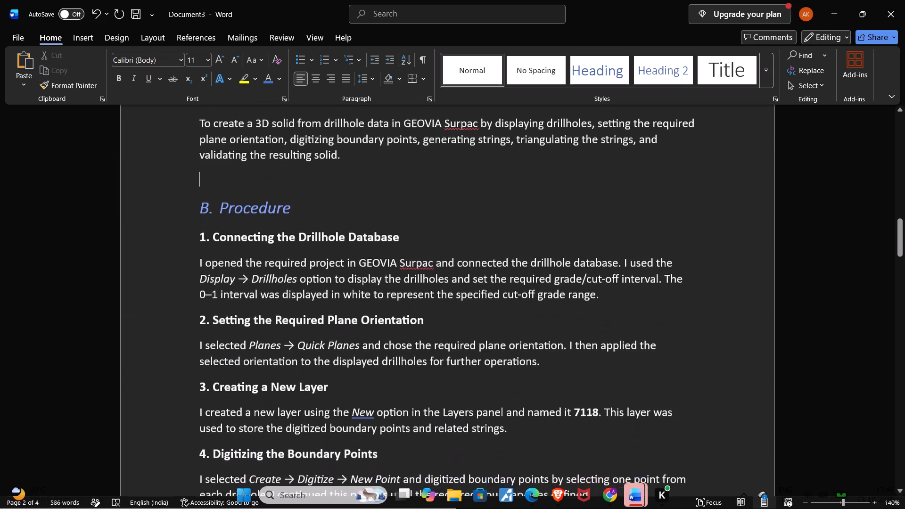
scroll(444, 333, "up", 1)
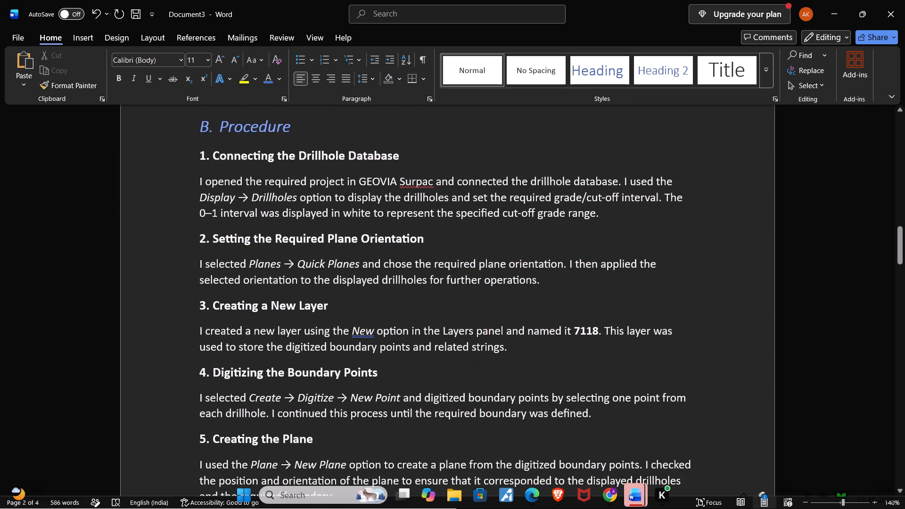
scroll(444, 333, "up", 1)
scroll(444, 333, "down", 6)
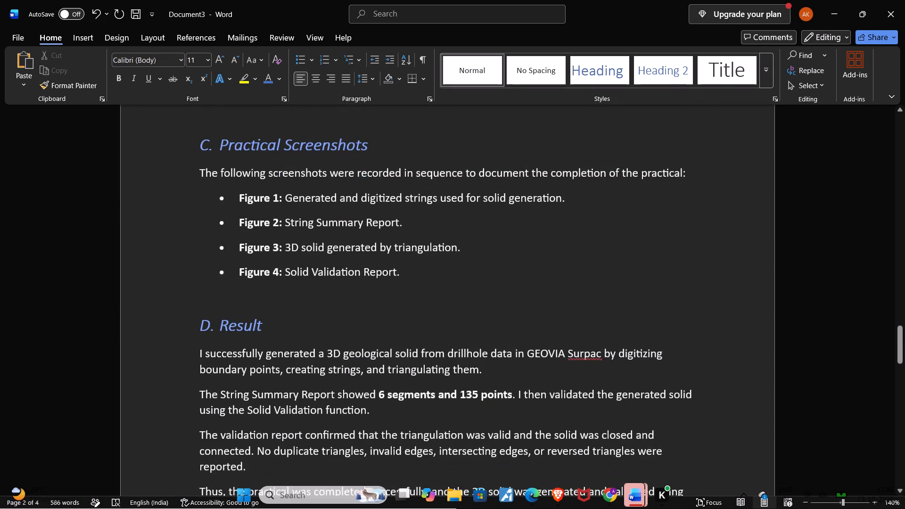
scroll(444, 333, "down", 1)
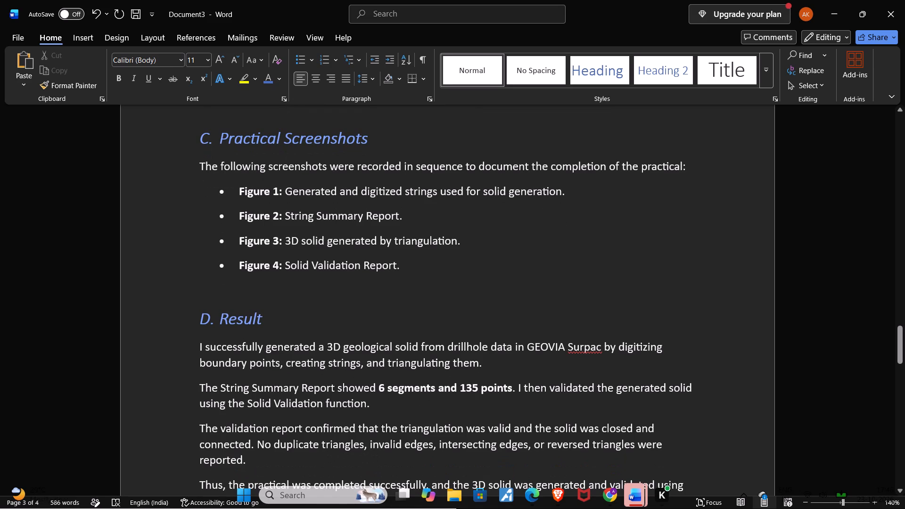
scroll(444, 333, "down", 1)
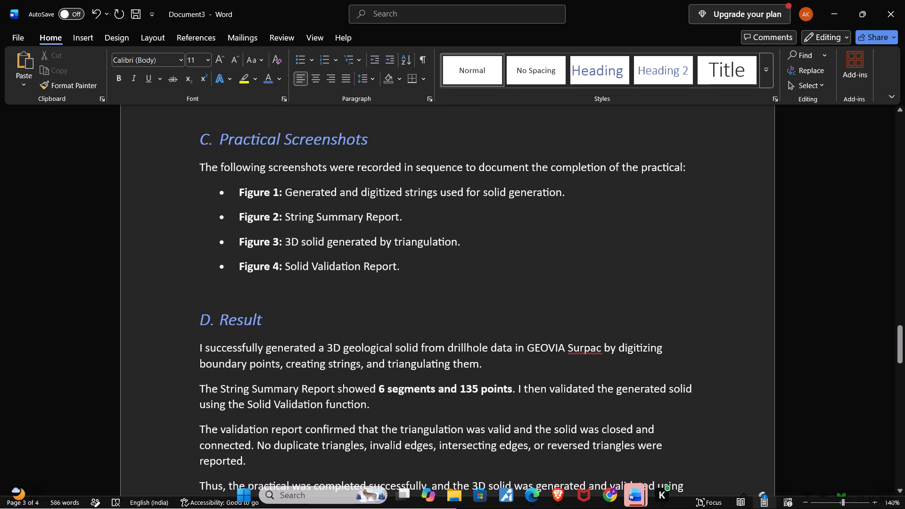
Change the bullets of the four figure items under Practical Screenshots to the arrowhead style.
left_click(224, 191)
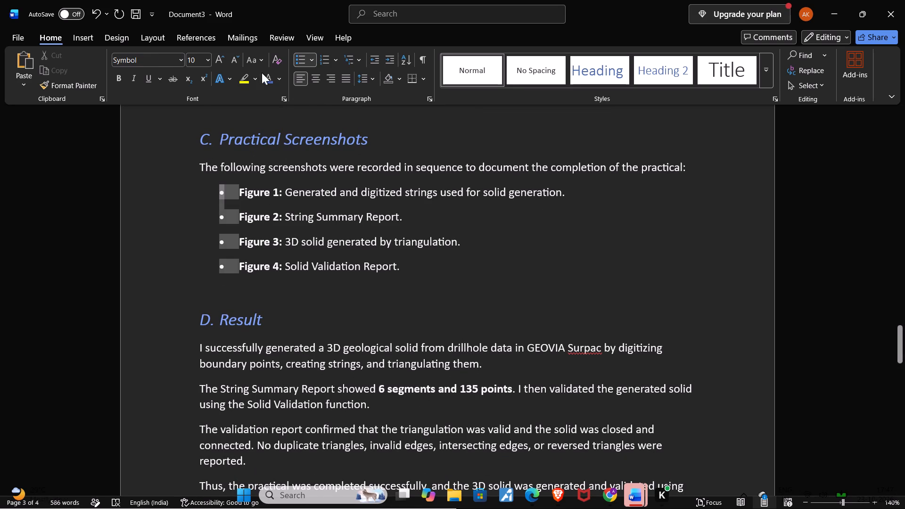
left_click(310, 64)
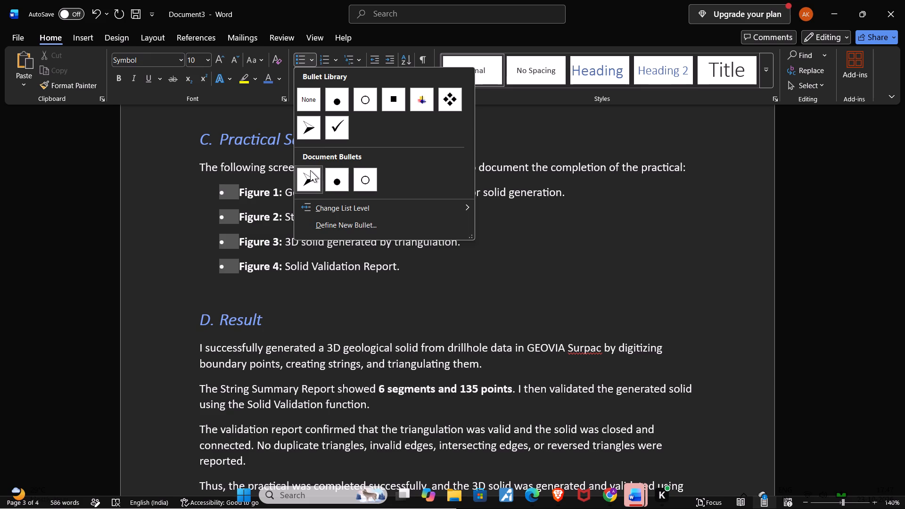
left_click(310, 170)
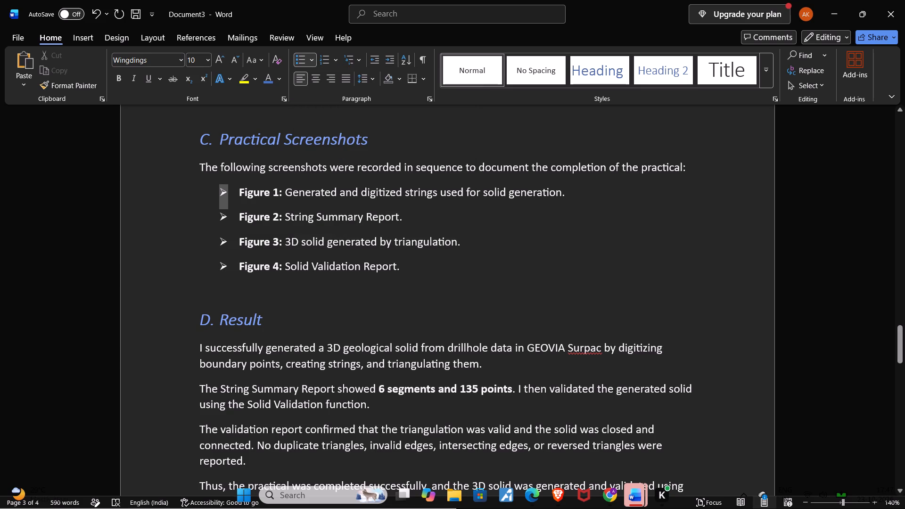
Look through Document3 from the cover page to the Practical Screenshots section to check the layout, dismissing the WhatsApp notification.
scroll(256, 234, "down", 3)
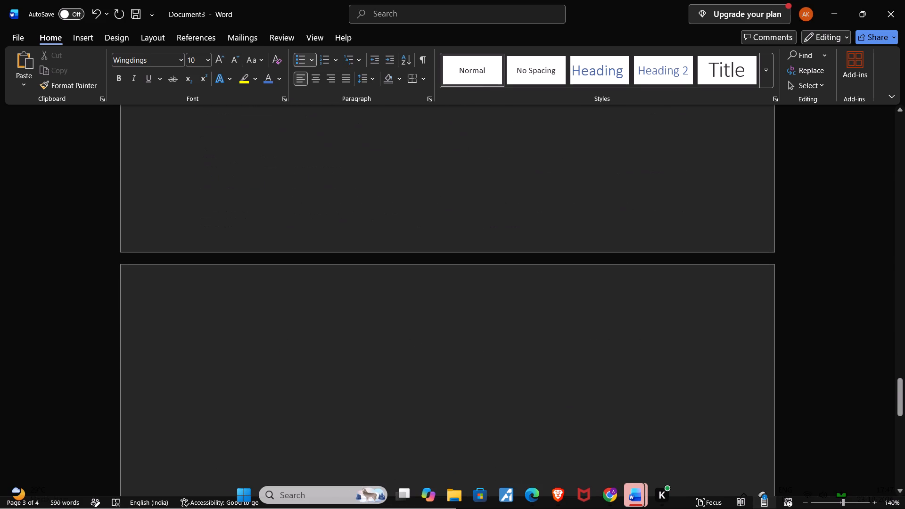
scroll(256, 234, "down", 7)
scroll(256, 234, "up", 9)
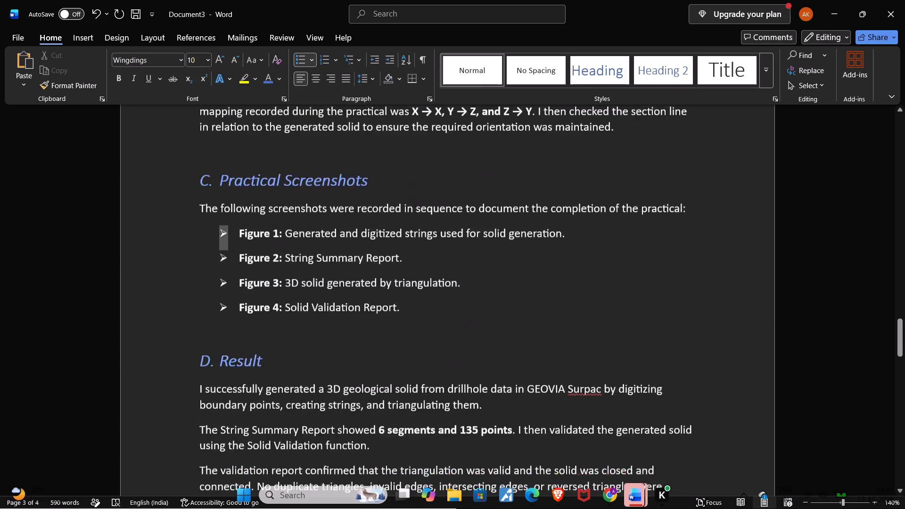
scroll(256, 234, "up", 11)
scroll(256, 234, "down", 1)
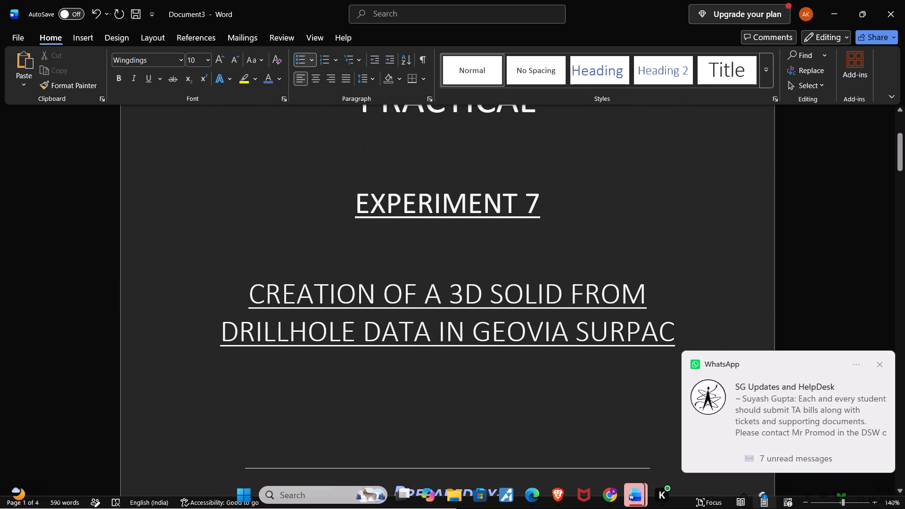
scroll(256, 234, "down", 1)
left_click(877, 366)
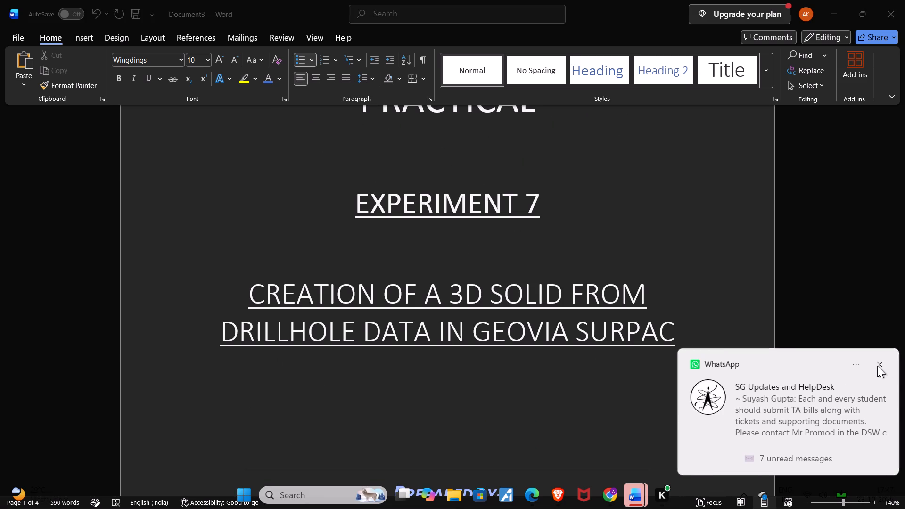
scroll(495, 373, "down", 4)
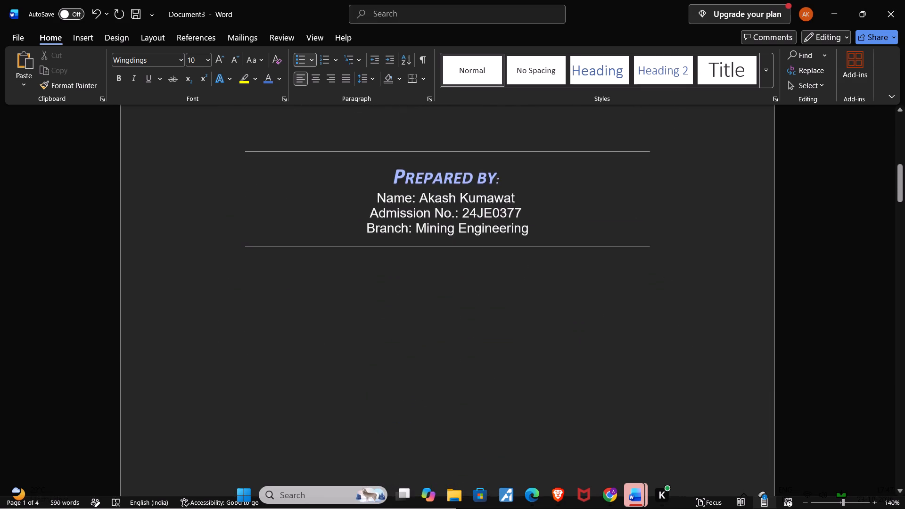
scroll(495, 373, "down", 6)
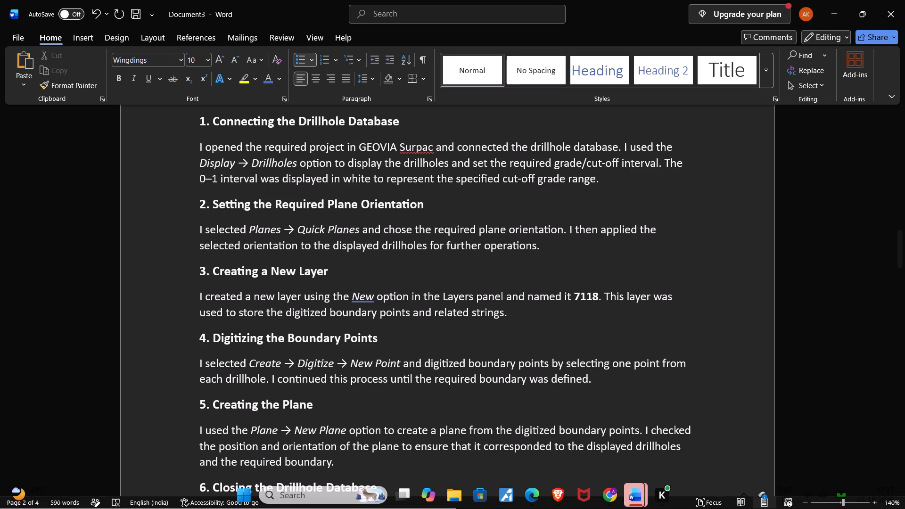
scroll(495, 373, "down", 5)
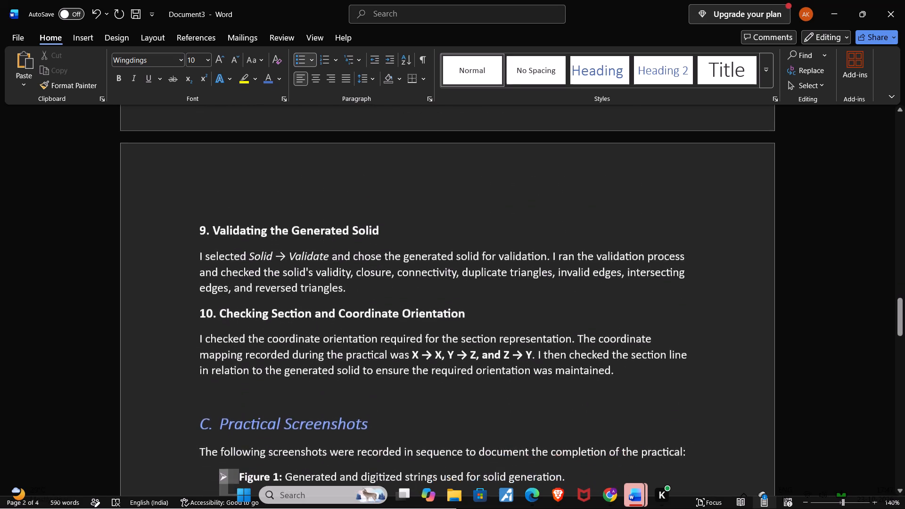
scroll(495, 373, "down", 1)
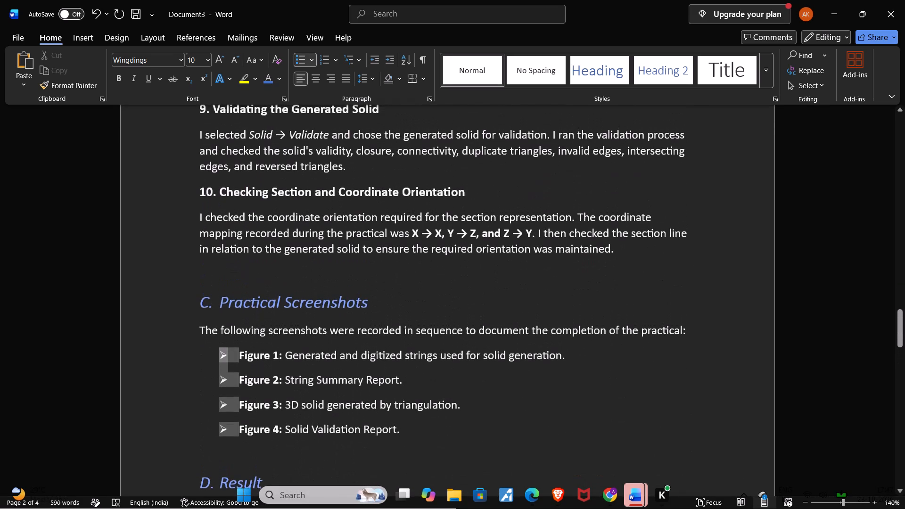
scroll(495, 373, "down", 2)
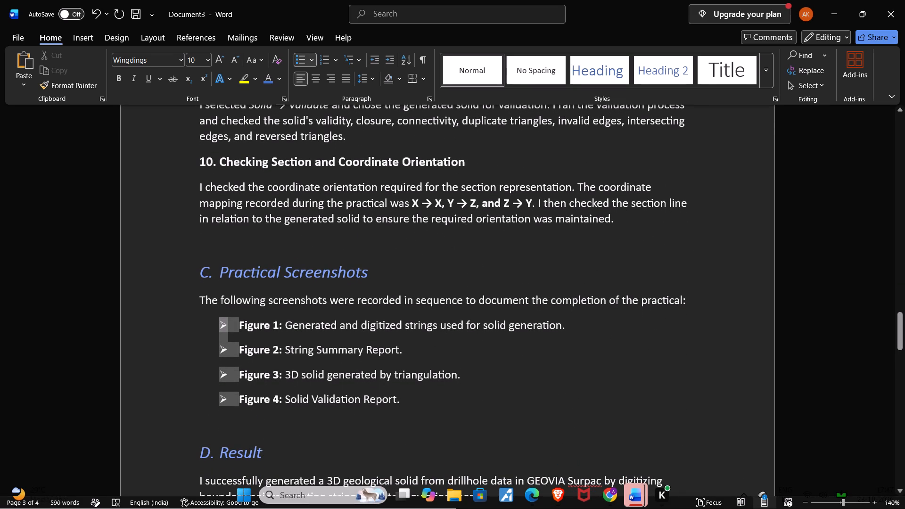
Add one blank line above the Figure 1 item under Practical Screenshots and two unbulleted blank lines below it.
left_click(698, 301)
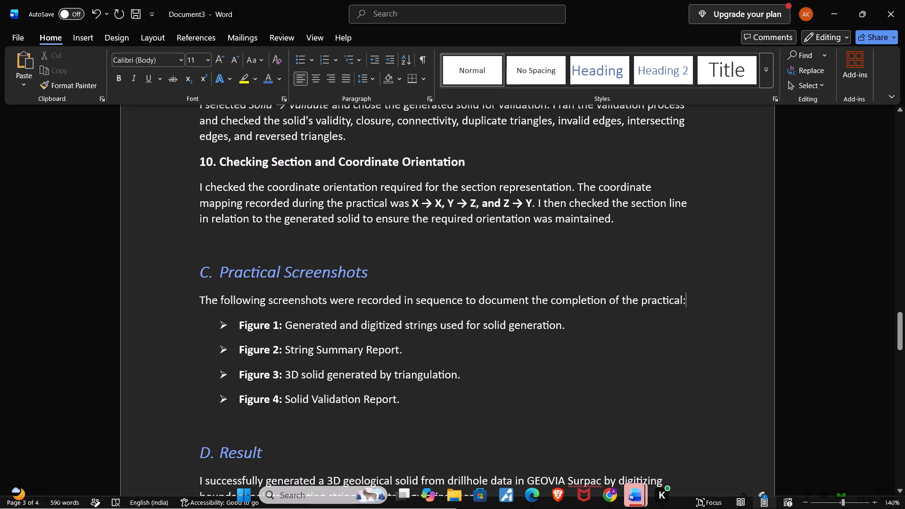
key("Return")
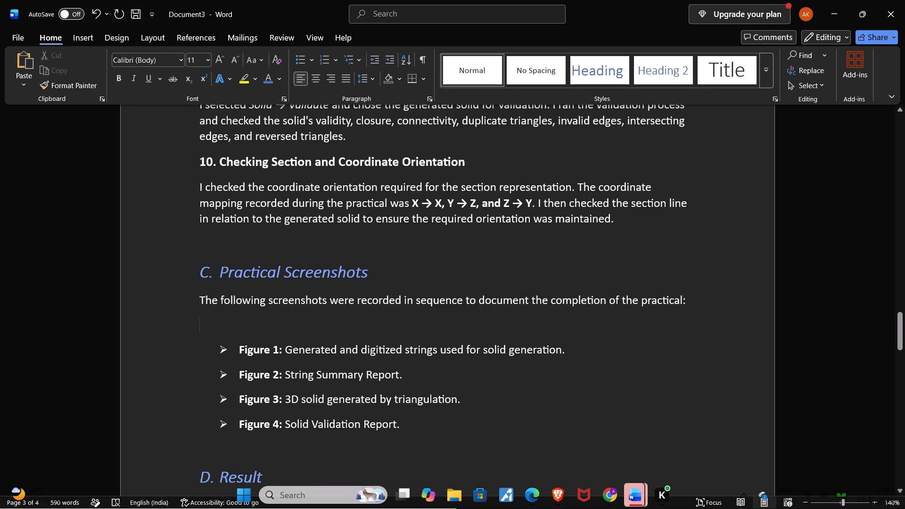
left_click(604, 350)
key("Return")
key("Return")
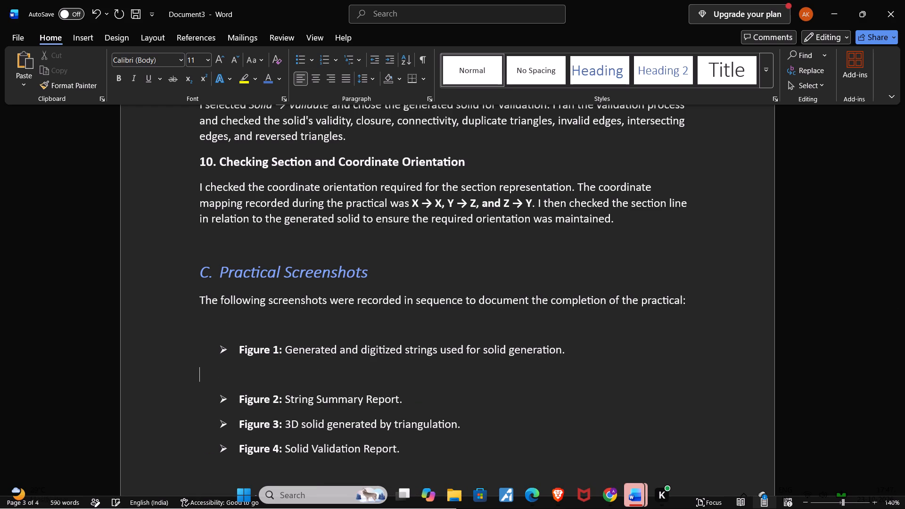
key("Return")
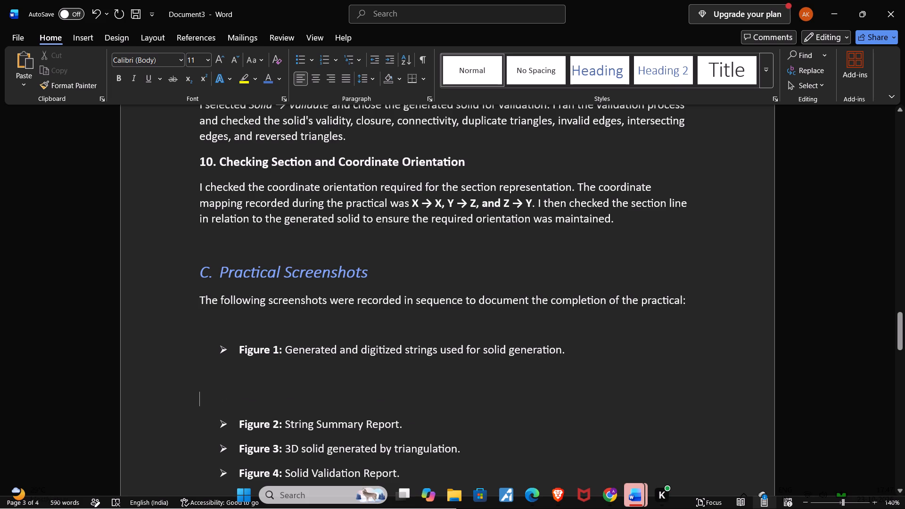
Add two unbulleted blank lines below the Figure 2 item and two below the Figure 3 item under Practical Screenshots.
left_click(412, 432)
key("Return")
key("Return")
key("Return")
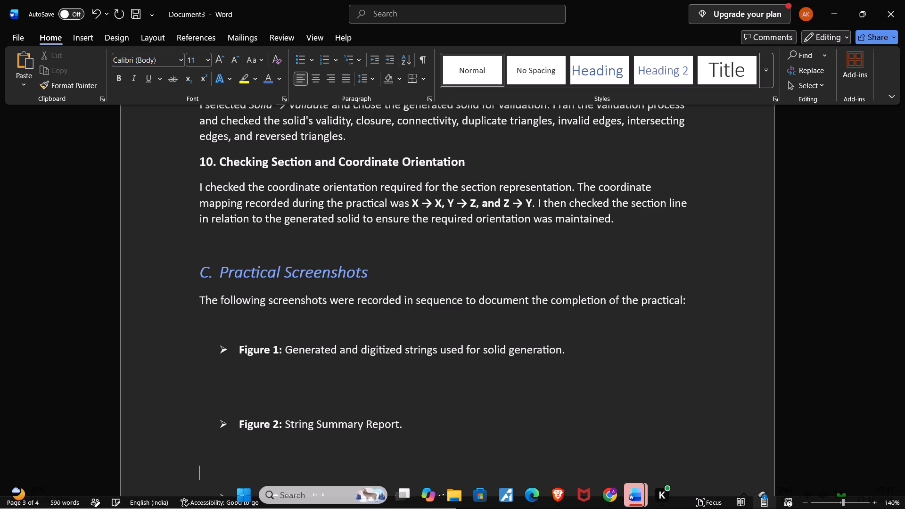
scroll(412, 432, "down", 2)
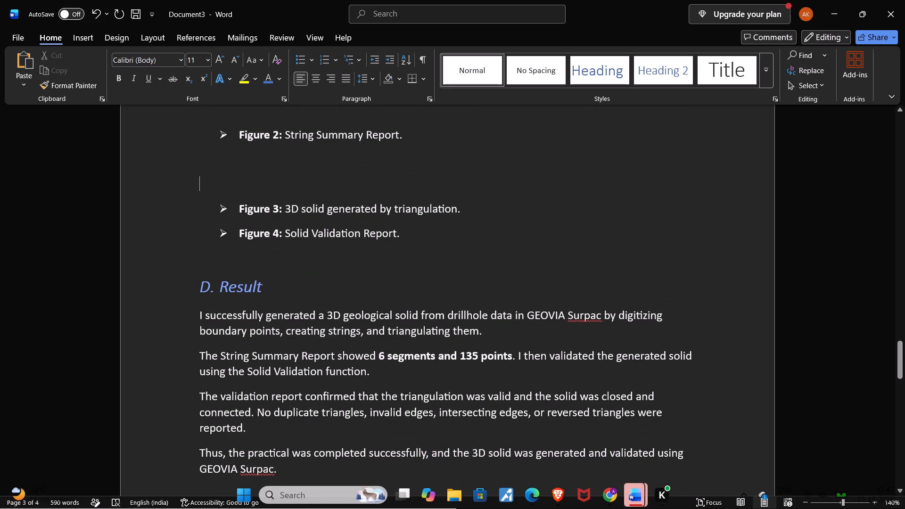
left_click(484, 212)
key("Return")
key("Return")
key("Return")
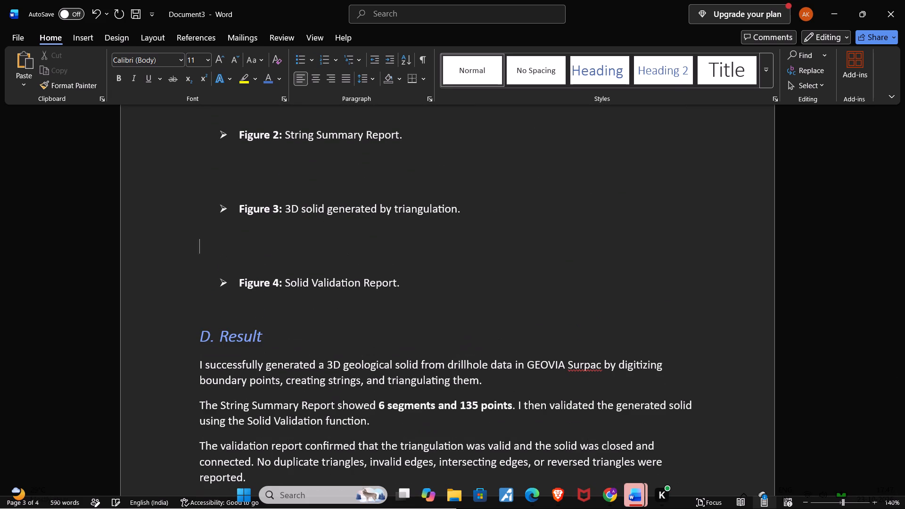
left_click(429, 280)
Add one more blank line below the introductory sentence under the Practical Screenshots heading.
scroll(429, 280, "up", 1)
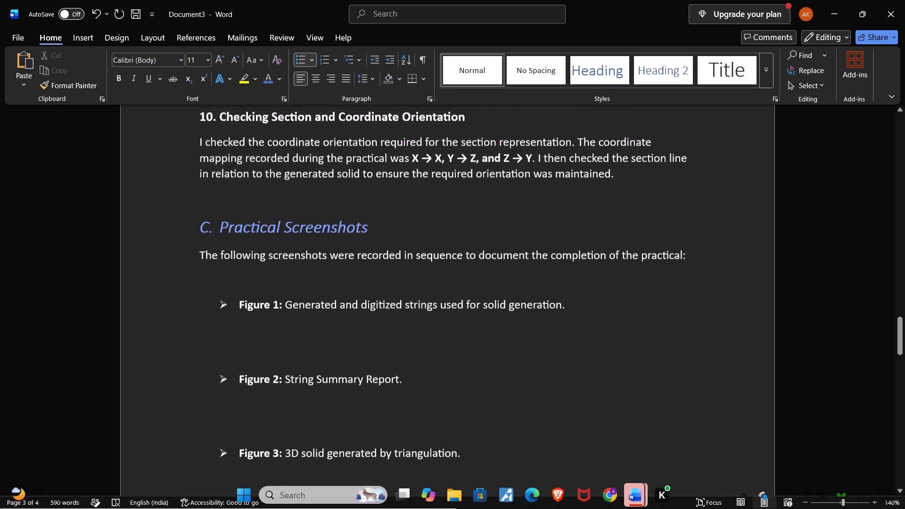
scroll(429, 280, "up", 1)
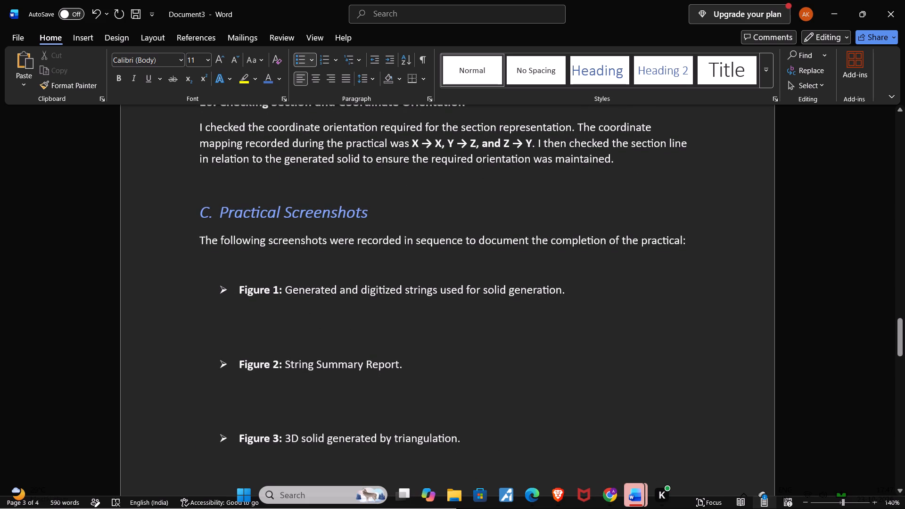
left_click(705, 234)
key("Return")
Look through Document3 from the figure list and Result section back to the Aim and Procedure sections to check the layout.
scroll(705, 234, "down", 1)
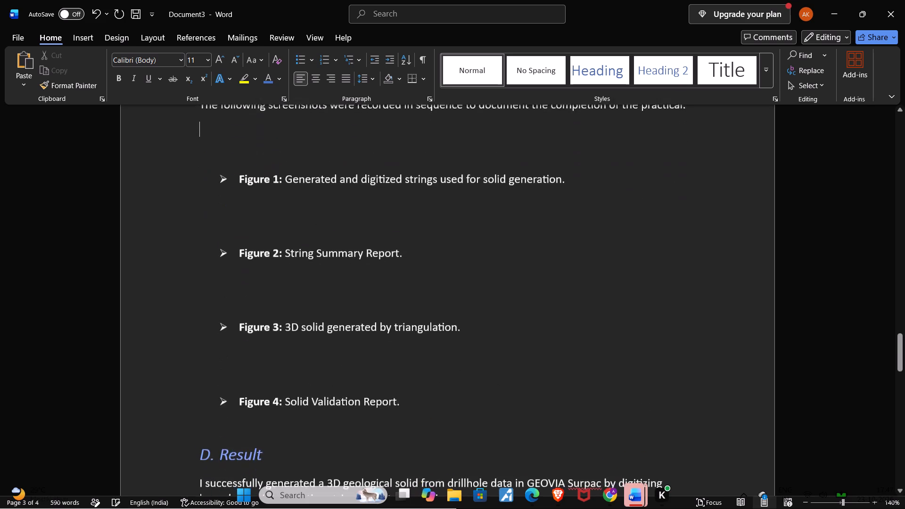
scroll(705, 234, "down", 3)
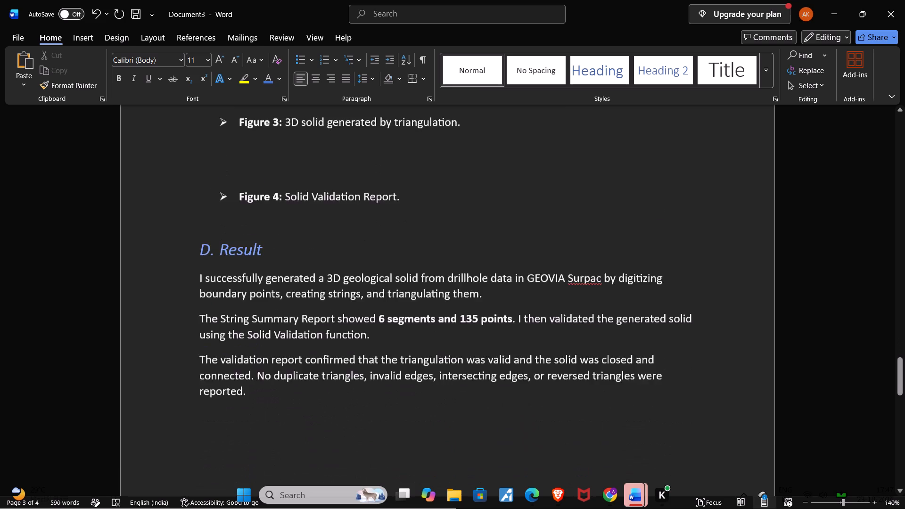
scroll(705, 234, "down", 1)
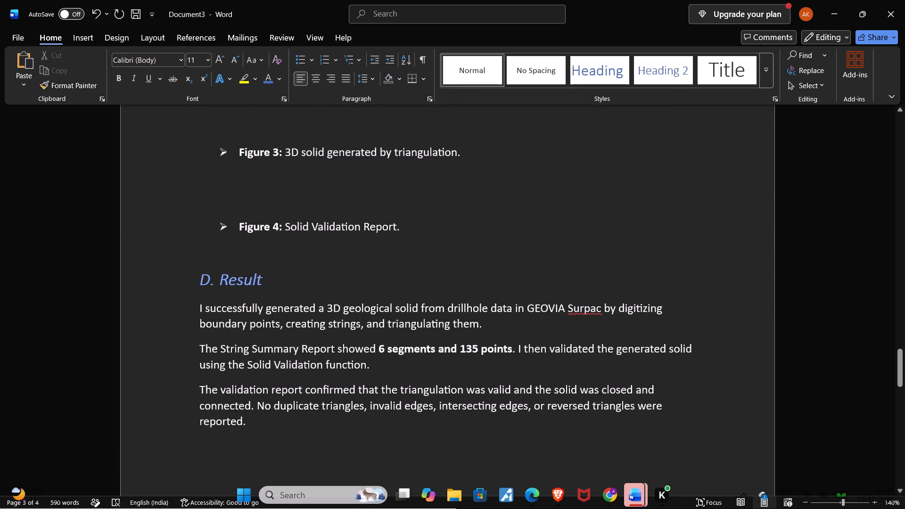
scroll(455, 225, "down", 6)
scroll(455, 225, "up", 6)
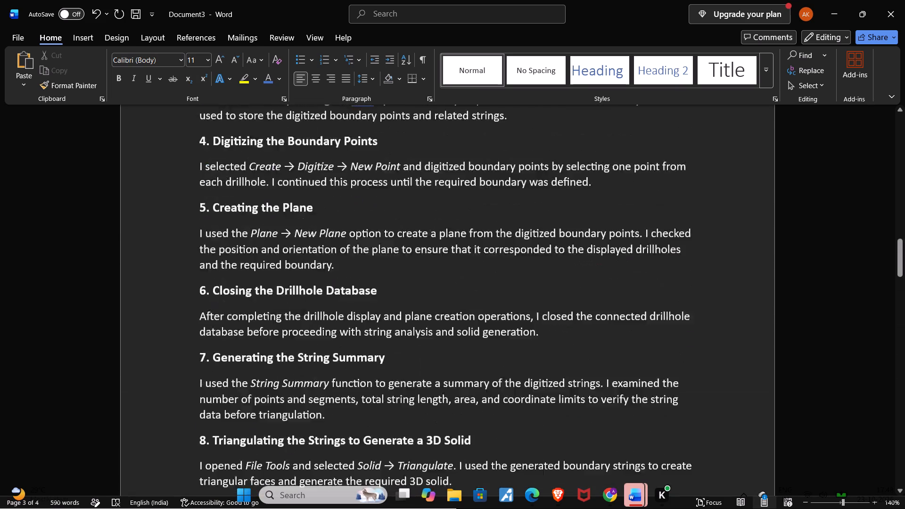
scroll(455, 225, "up", 9)
scroll(455, 225, "down", 5)
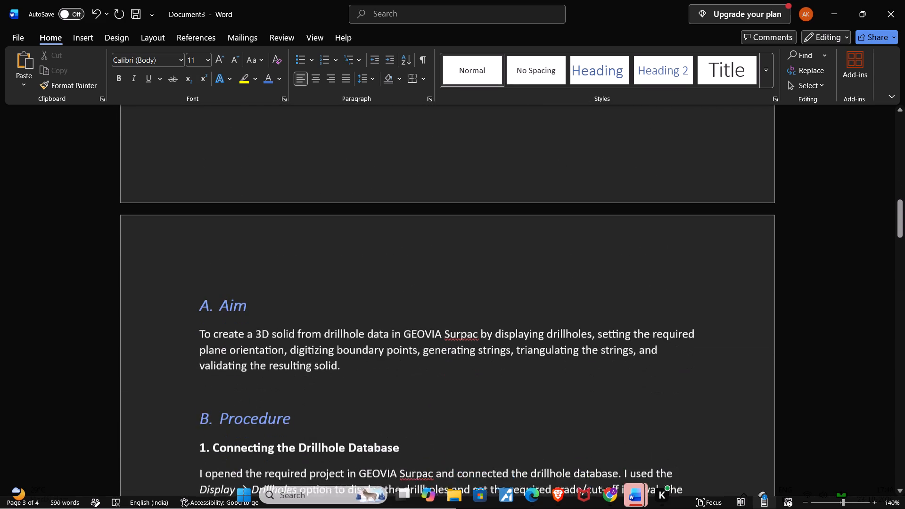
scroll(455, 225, "down", 3)
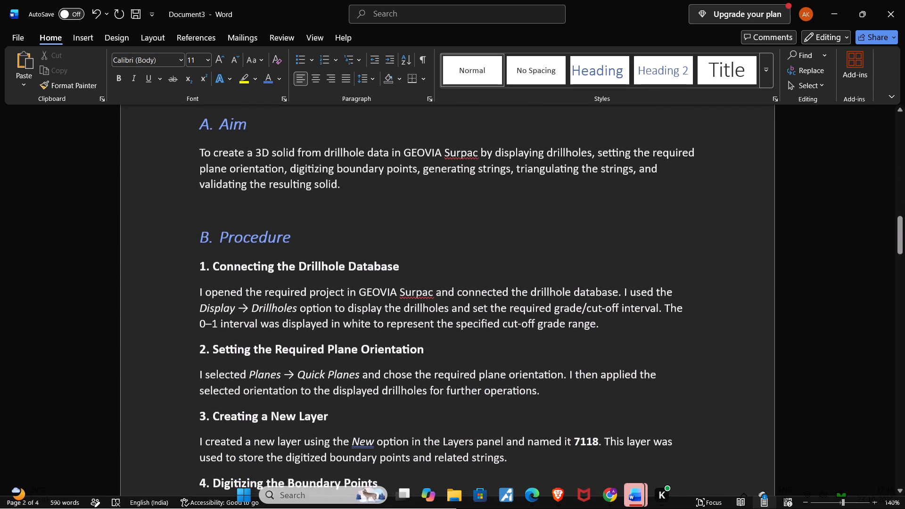
scroll(455, 225, "down", 2)
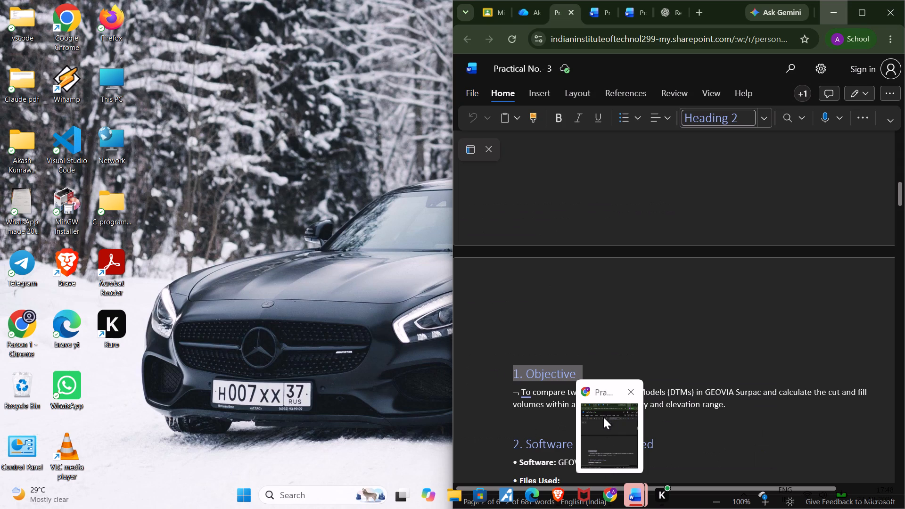
left_click(603, 417)
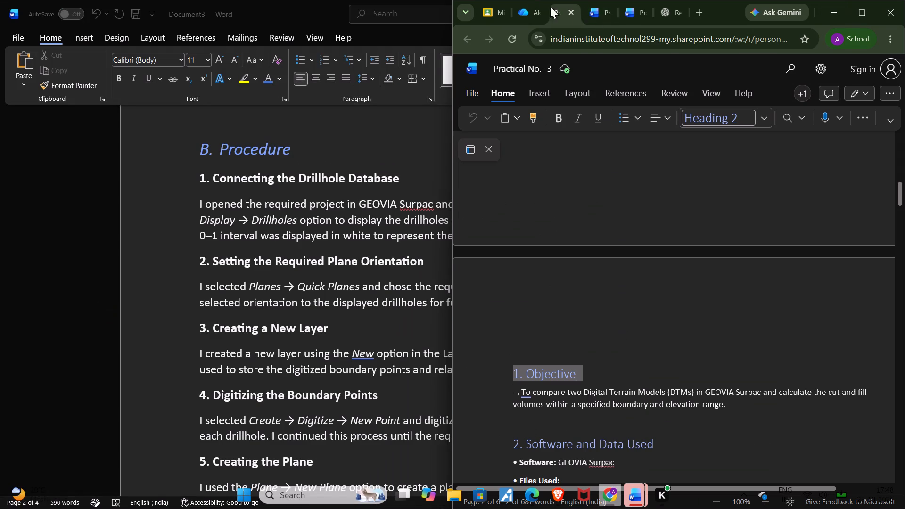
left_click(641, 12)
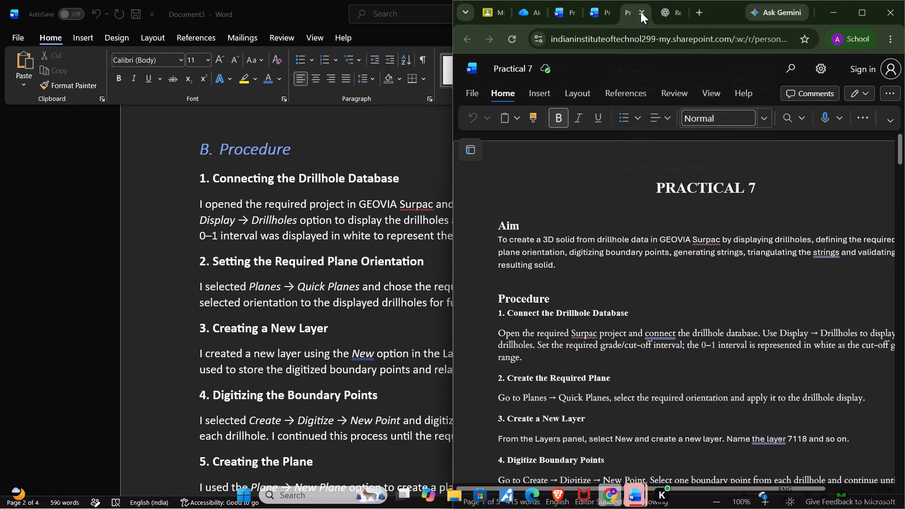
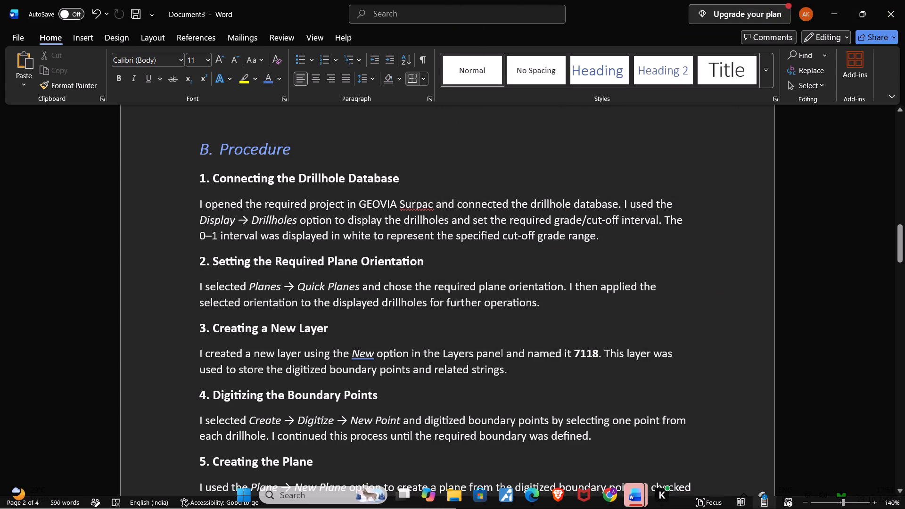
scroll(406, 149, "down", 3)
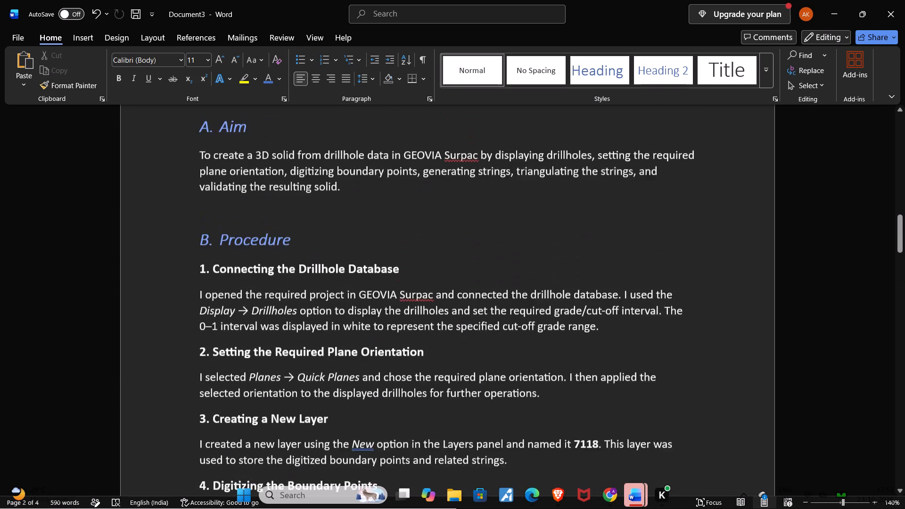
scroll(406, 149, "down", 4)
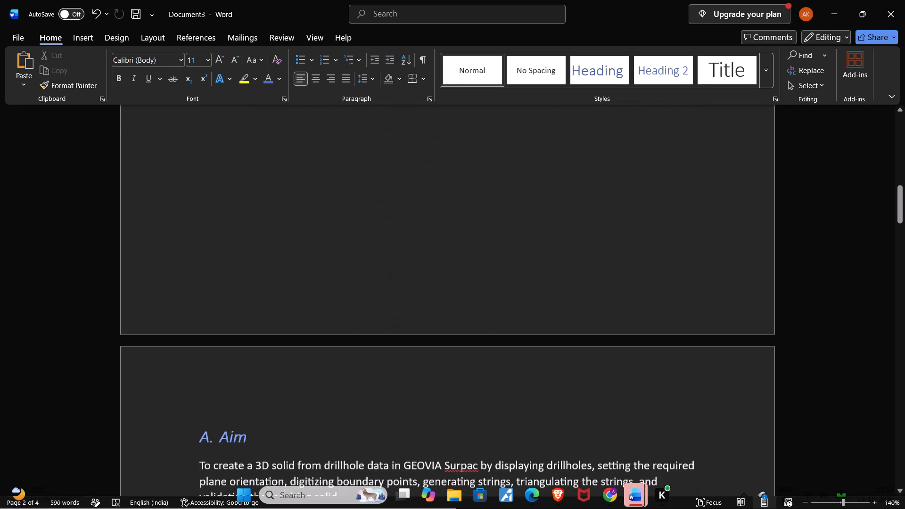
scroll(406, 149, "down", 2)
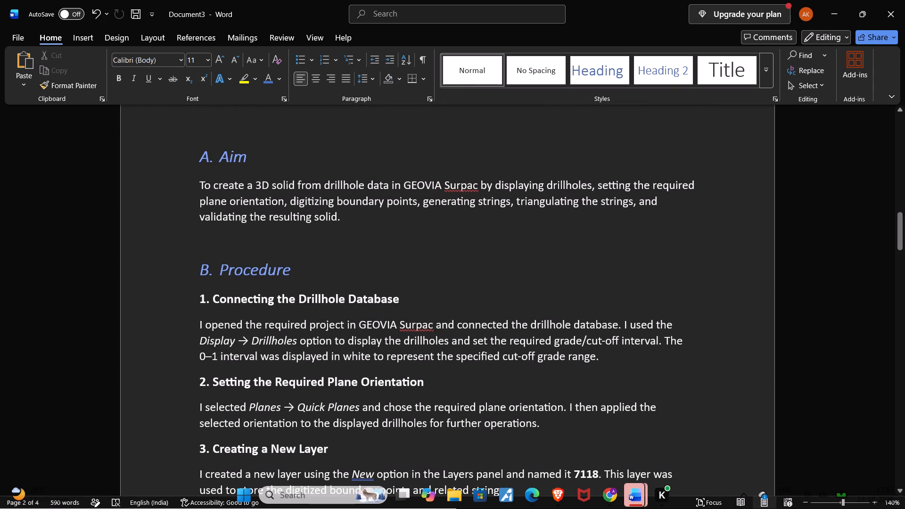
left_click_drag(198, 158, 427, 508)
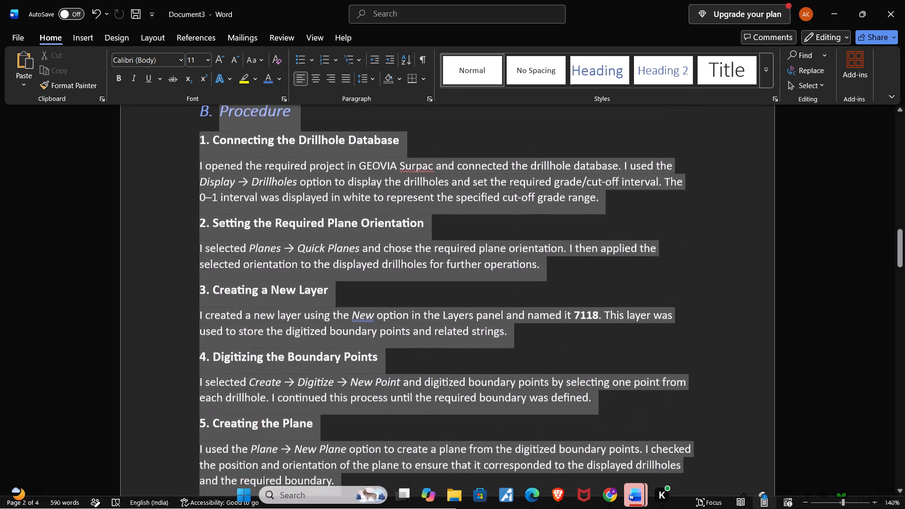
left_click_drag(427, 508, 425, 508)
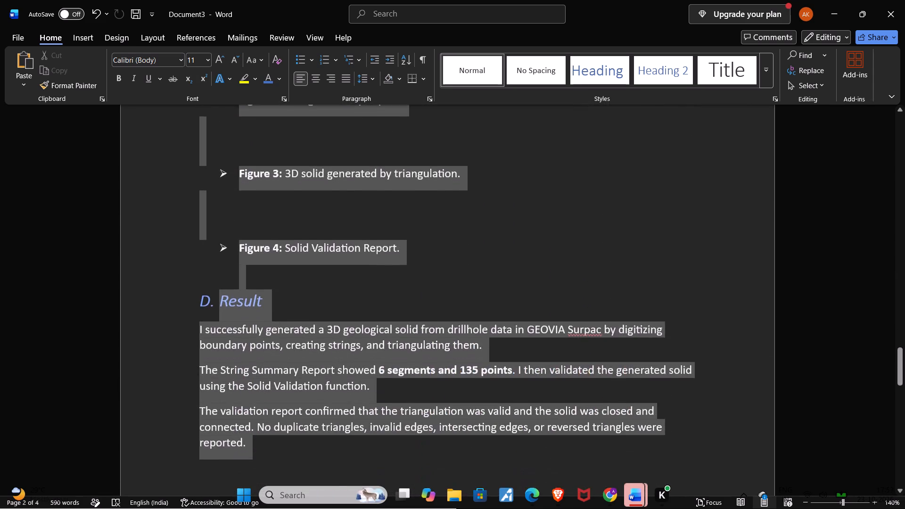
left_click_drag(425, 508, 376, 508)
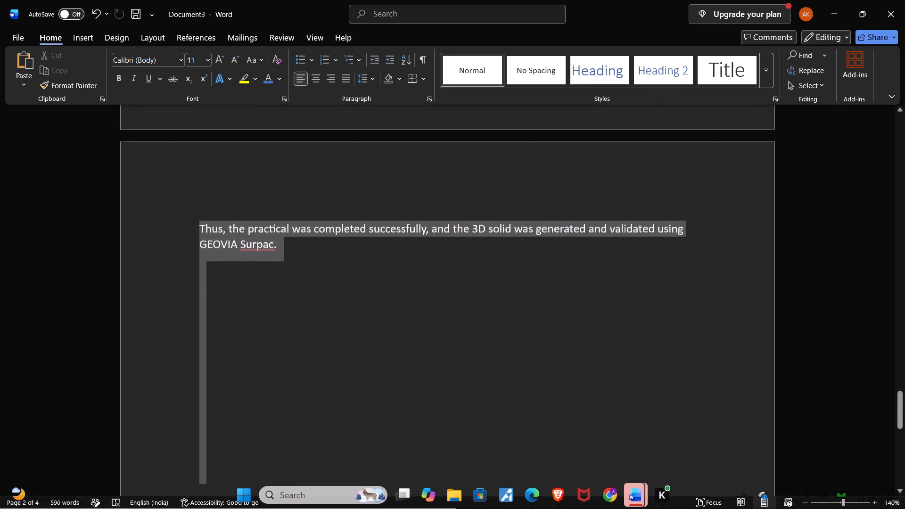
left_click_drag(376, 508, 385, 279)
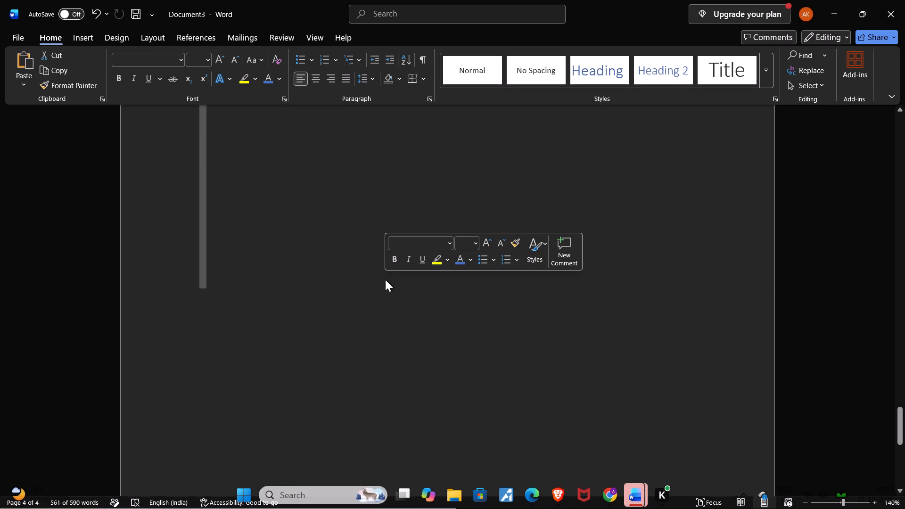
key("BackSpace")
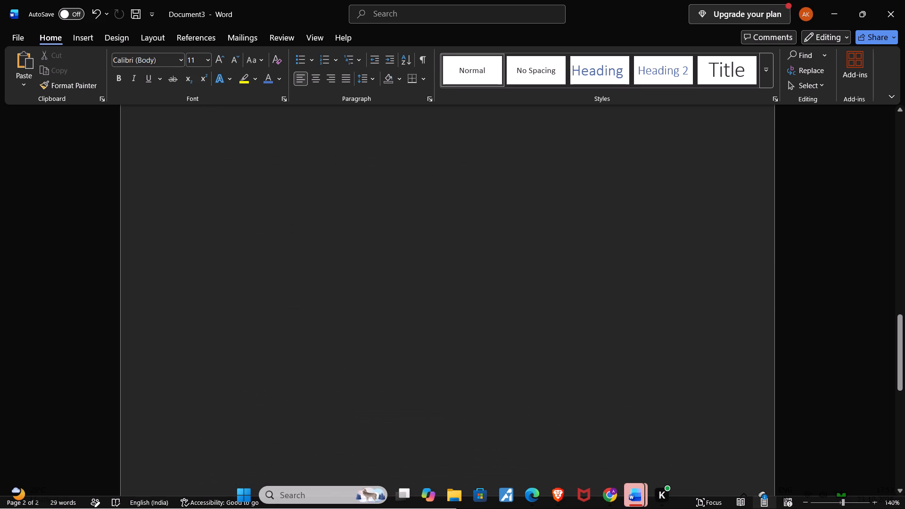
Paste the copied Practical 7 text into Document3 in place of the deleted record.
key("ctrl+v")
scroll(385, 279, "up", 12)
scroll(385, 279, "down", 7)
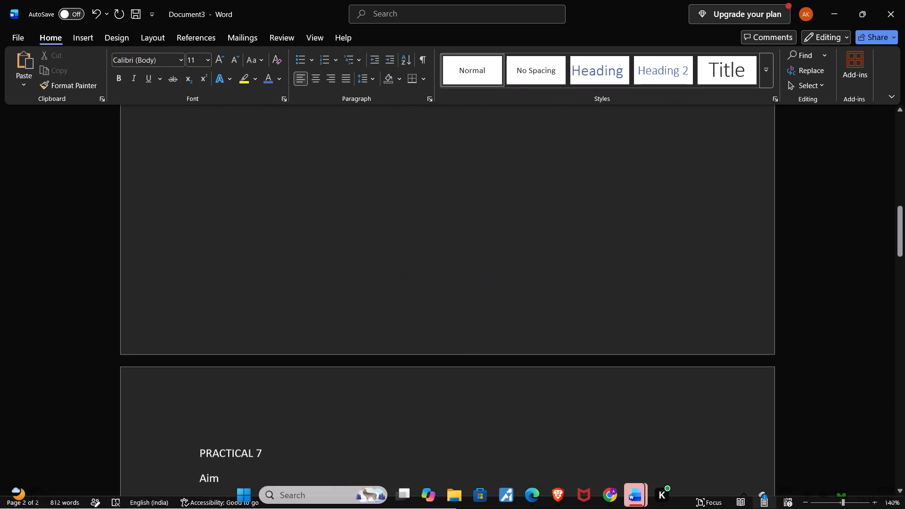
scroll(385, 279, "down", 1)
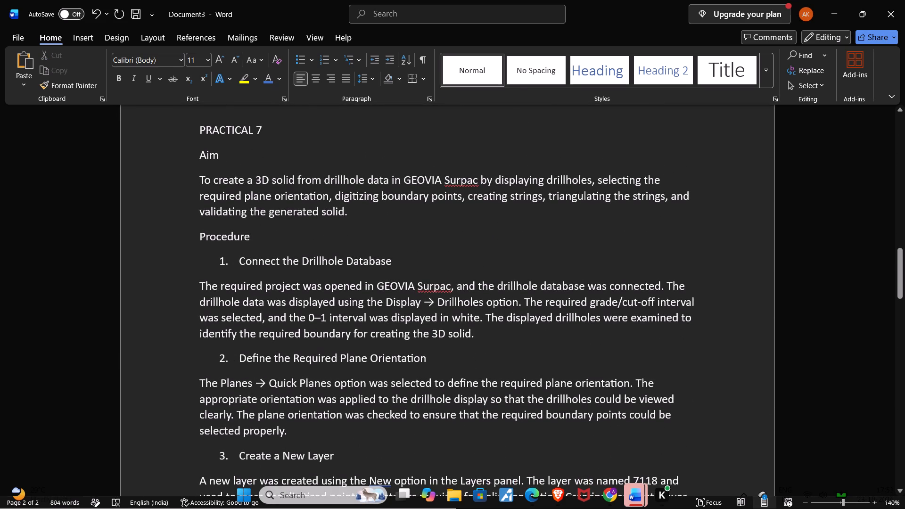
Remove the pasted "PRACTICAL 7" title line and have the Aim heading start at the top of the second page.
left_click(270, 128)
key("BackSpace")
key("BackSpace")
key("BackSpace")
key("BackSpace")
key("BackSpace")
key("BackSpace")
key("BackSpace")
key("BackSpace")
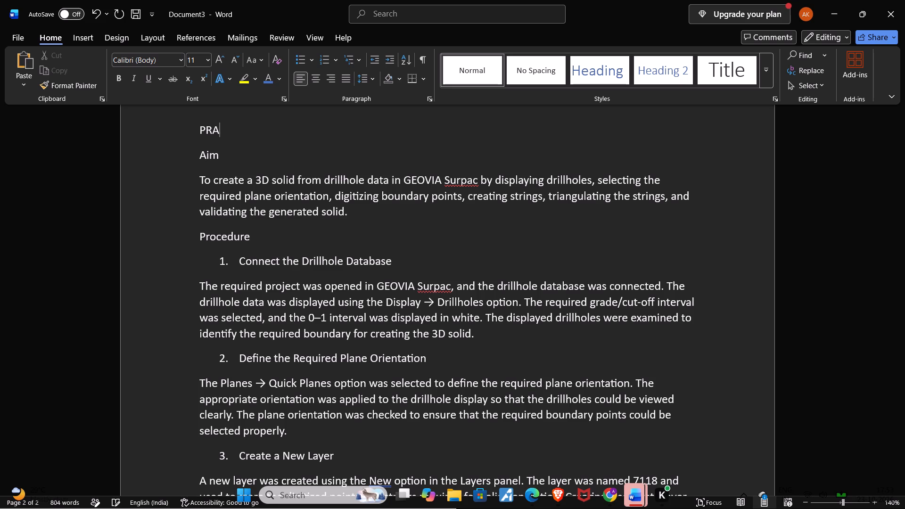
key("BackSpace")
key("BackSpace")
key("BackSpace")
key("BackSpace")
key("BackSpace")
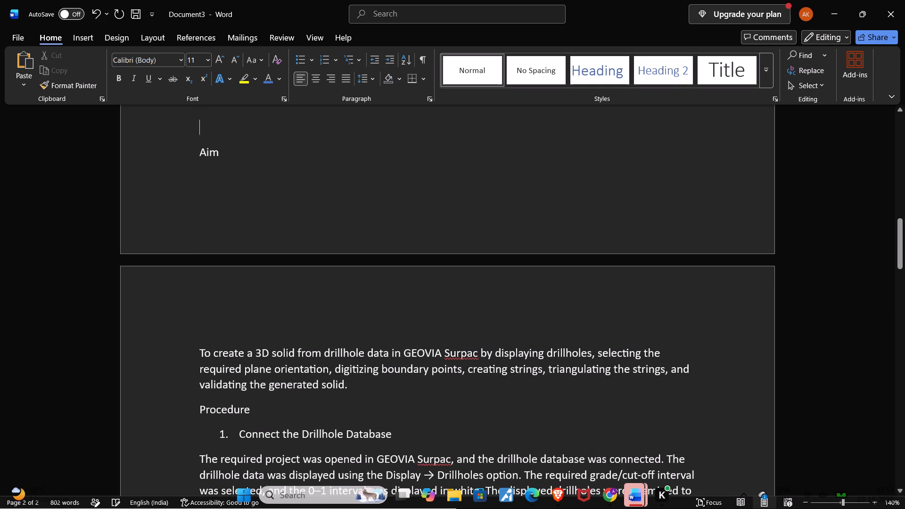
key("Return")
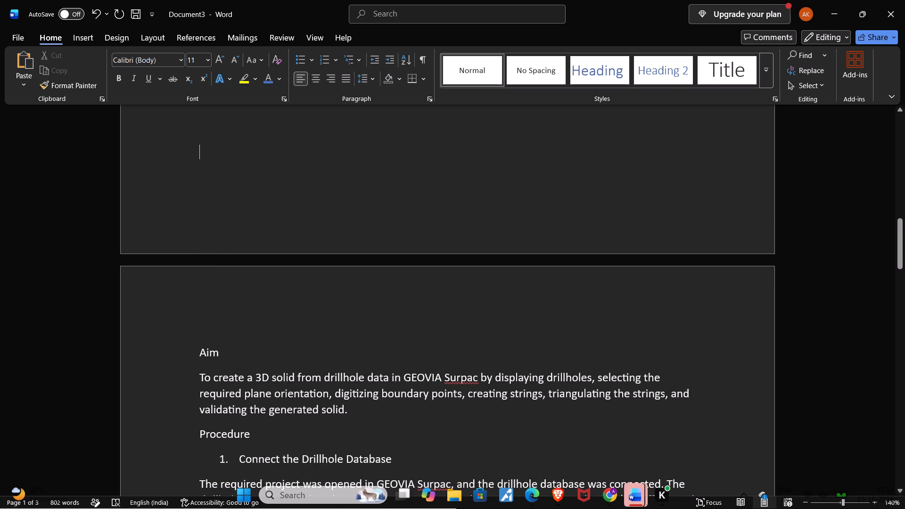
Set the Aim, Procedure, Practical Screenshots in Sequence and Result headings together to font size 16.
left_click_drag(221, 354, 183, 360)
scroll(183, 360, "down", 1)
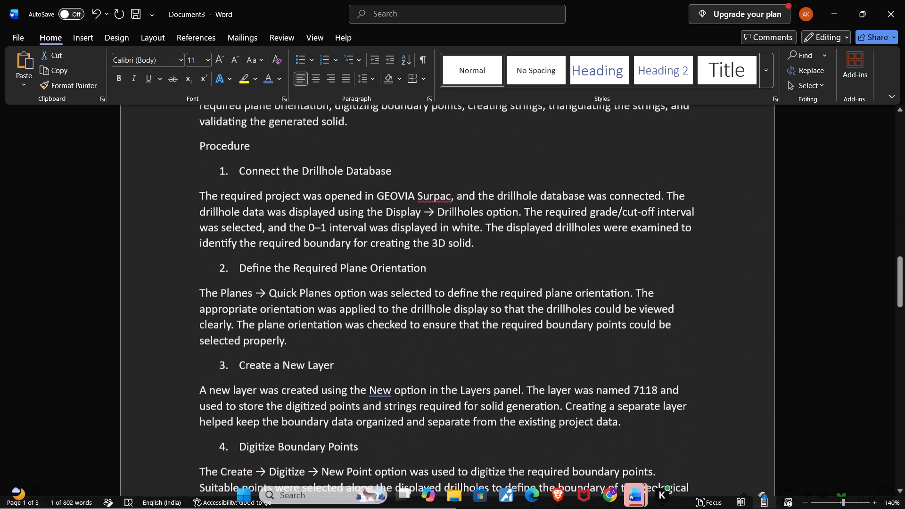
scroll(183, 360, "down", 1)
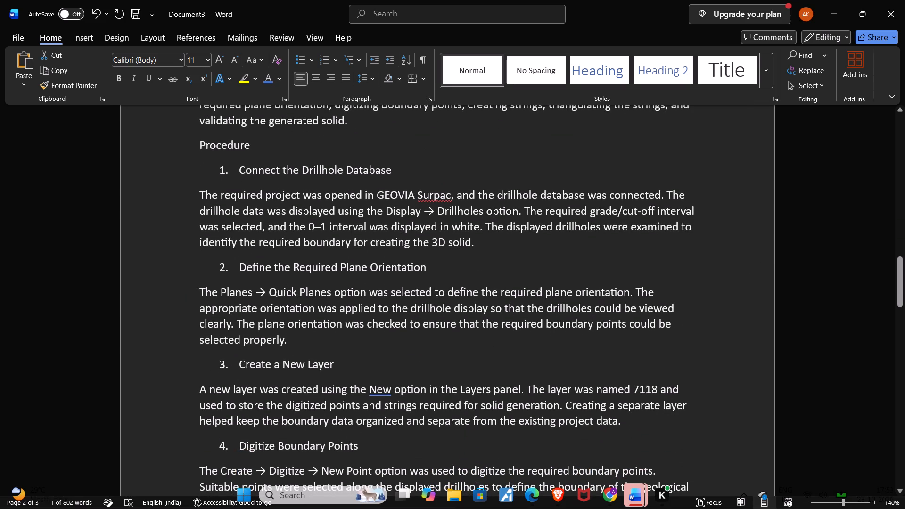
left_click_drag(257, 147, 196, 144, "ctrl")
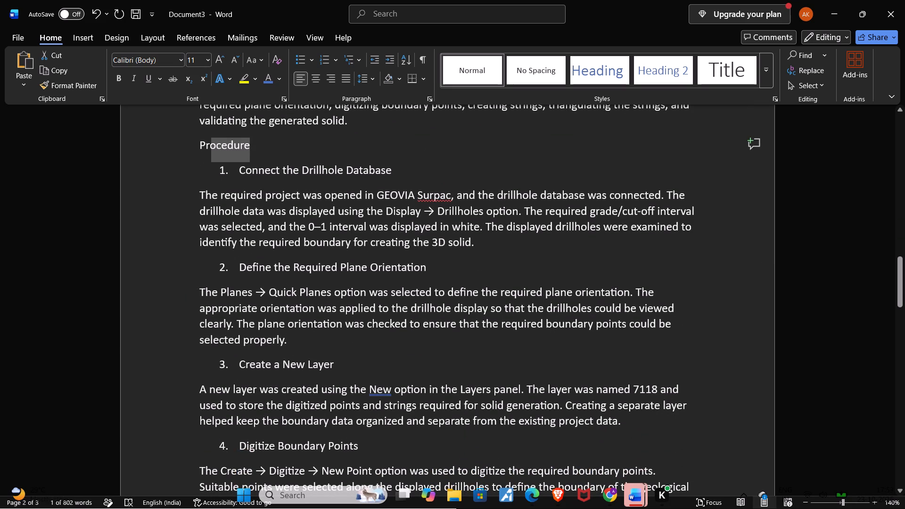
left_click_drag(196, 144, 192, 143, "ctrl")
scroll(192, 143, "down", 5)
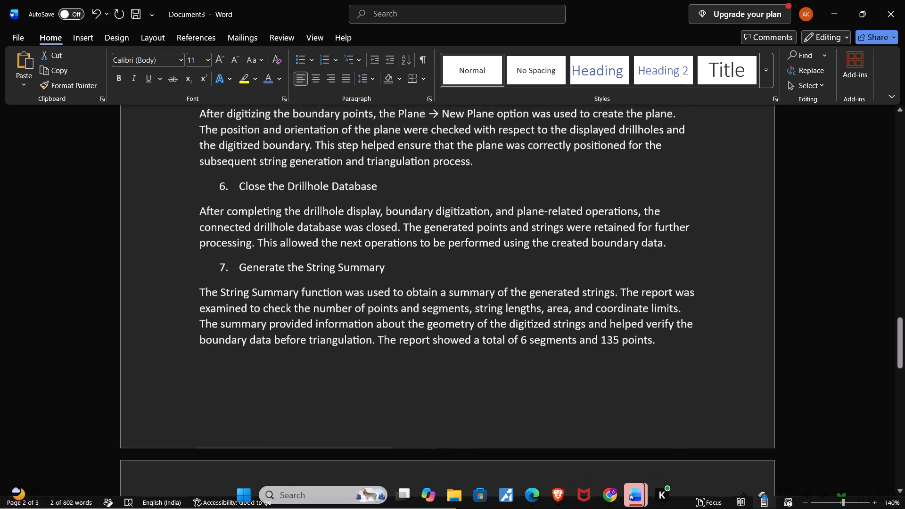
scroll(192, 143, "down", 8)
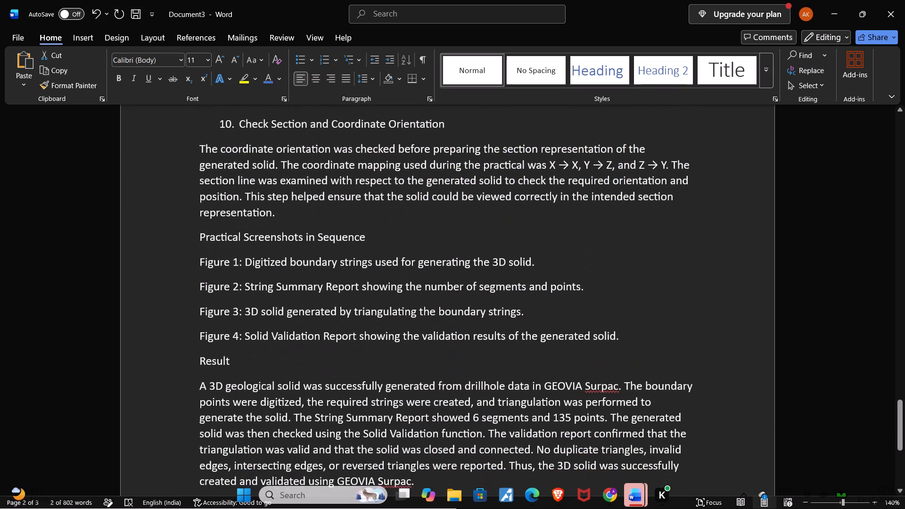
scroll(192, 143, "down", 2)
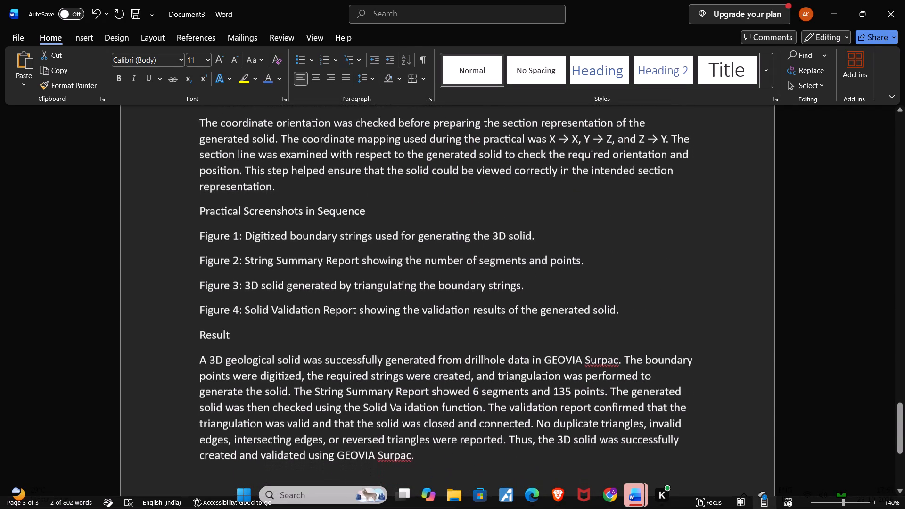
scroll(192, 143, "down", 1)
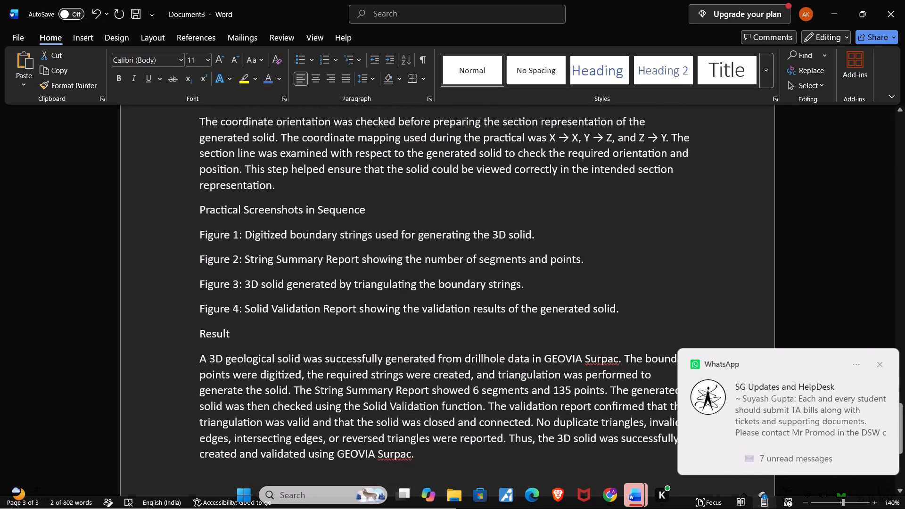
left_click_drag(369, 211, 197, 212, "ctrl")
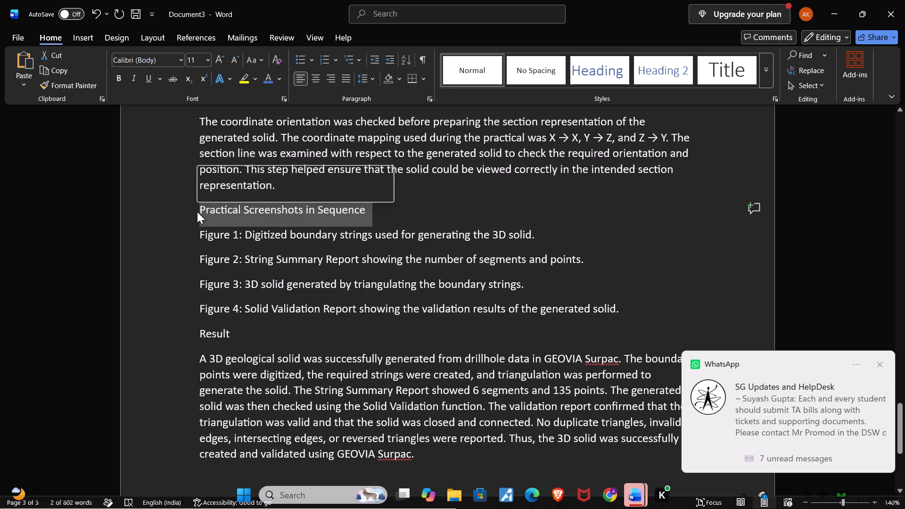
scroll(197, 212, "down", 1)
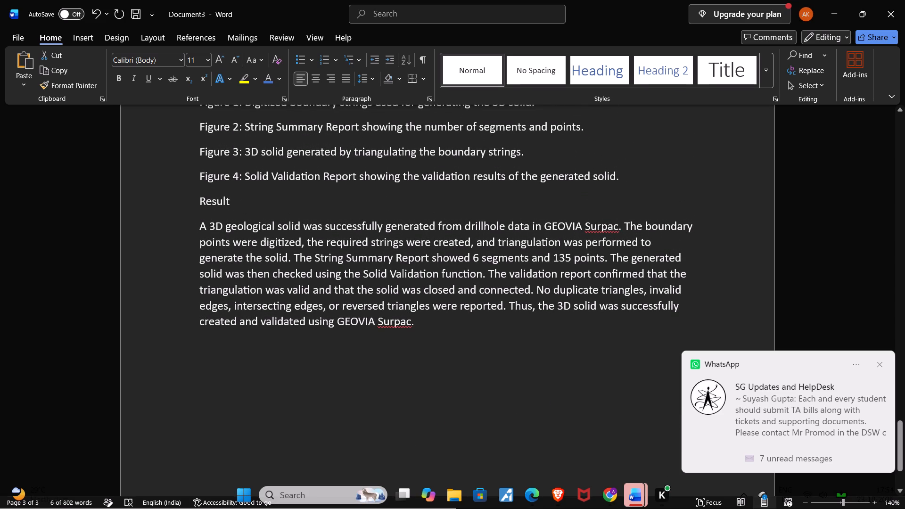
left_click_drag(254, 193, 163, 211, "ctrl")
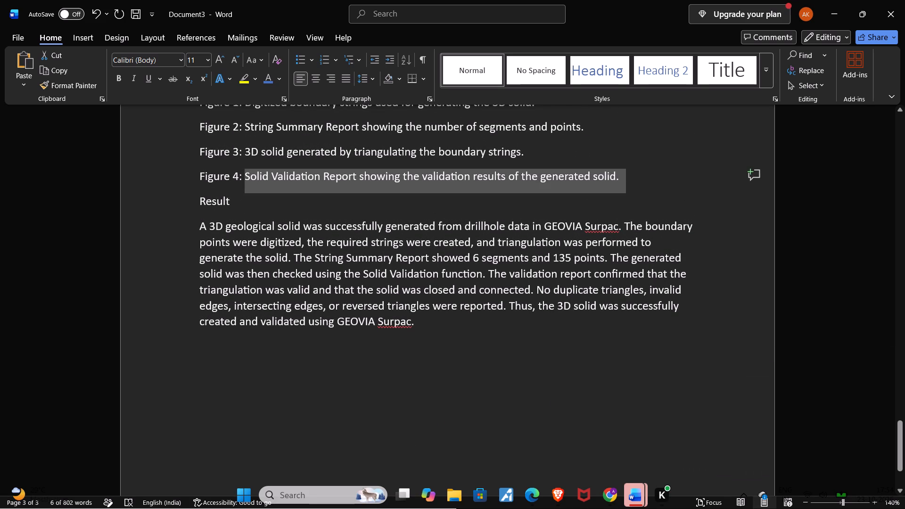
left_click_drag(163, 211, 233, 203, "ctrl")
left_click(233, 203, "ctrl")
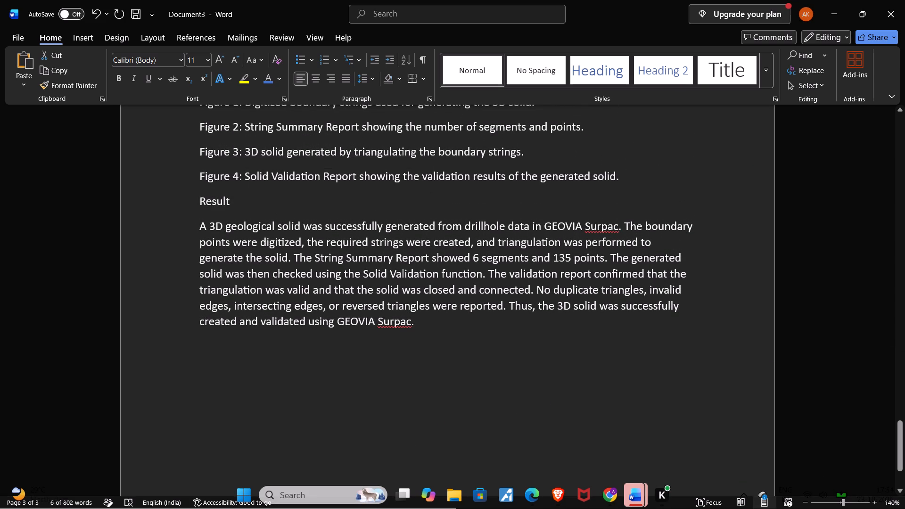
left_click_drag(233, 203, 179, 203, "ctrl")
scroll(179, 203, "up", 1)
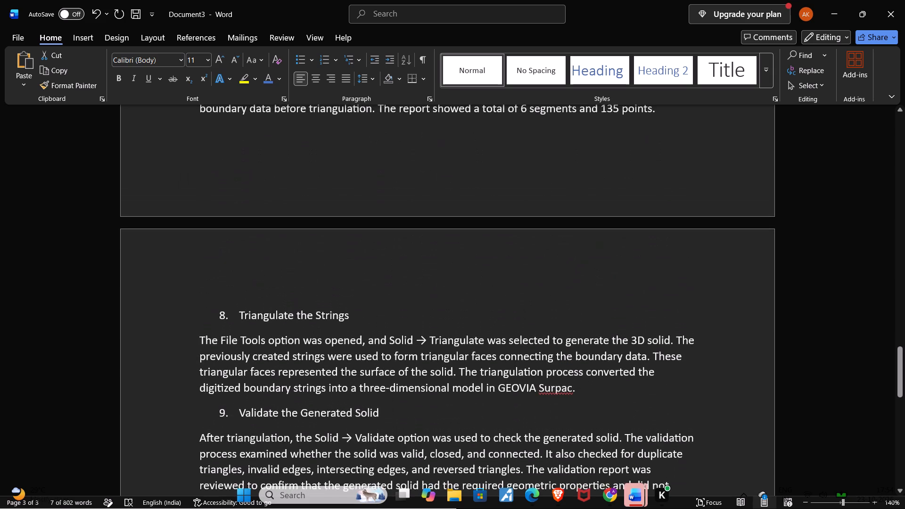
scroll(179, 203, "up", 1)
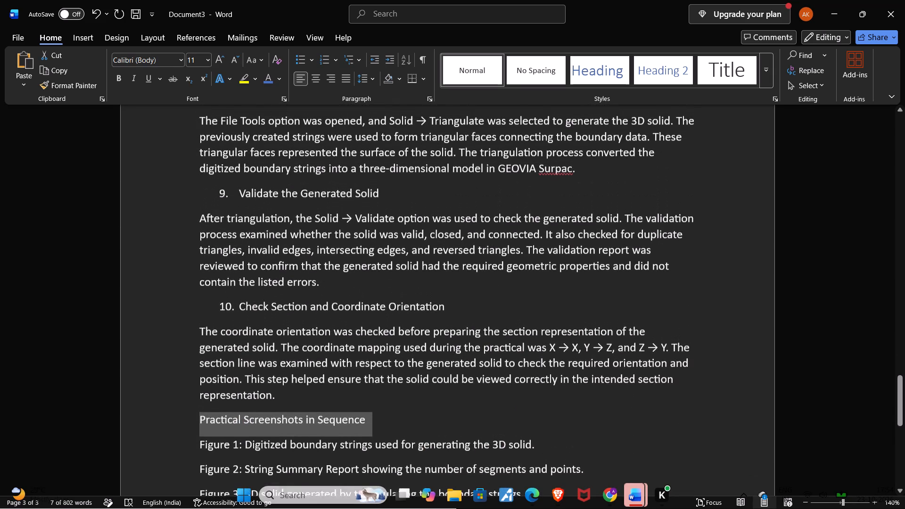
left_click(205, 59)
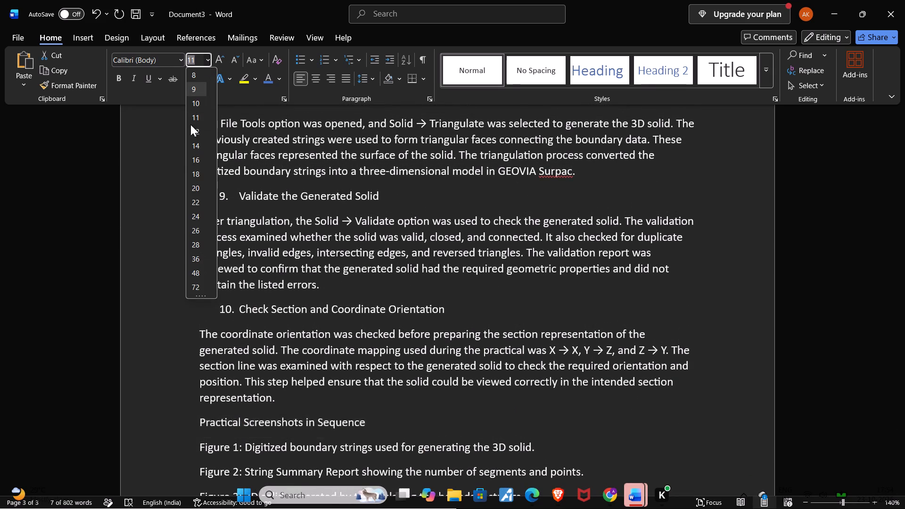
left_click(197, 163)
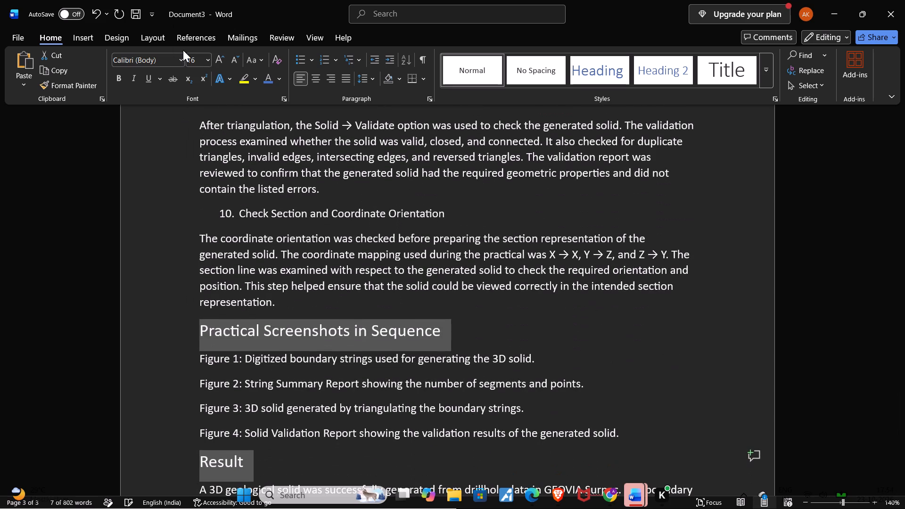
Change the font of the four selected section headings to Calibri Light (Headings).
left_click(180, 58)
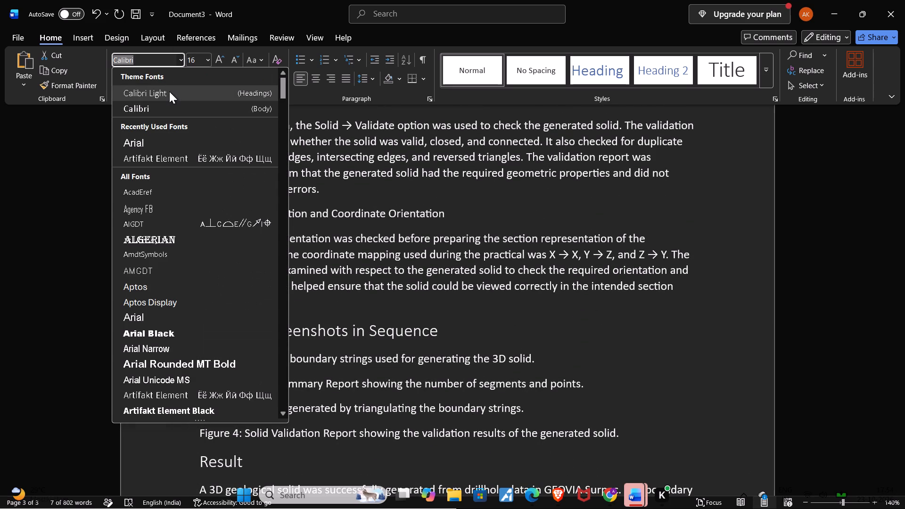
left_click(169, 91)
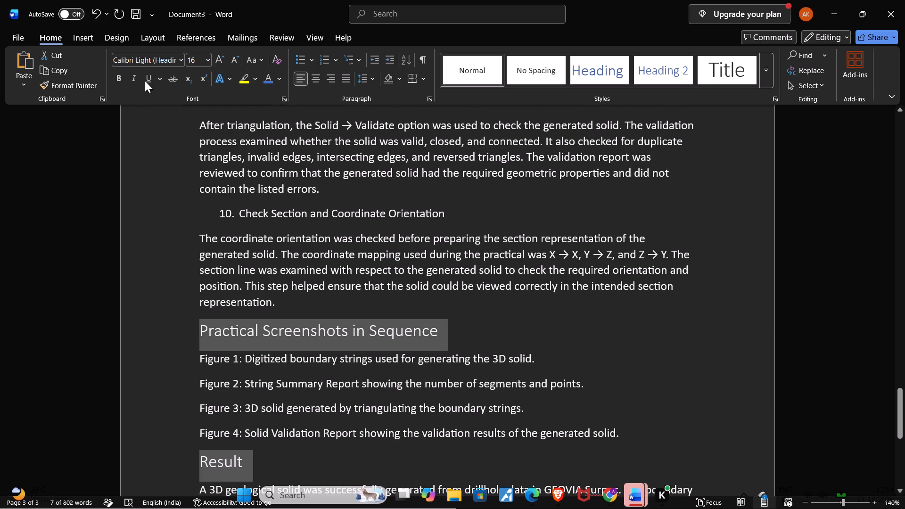
Make the four selected section headings italic and apply the blue font colour.
left_click(137, 79)
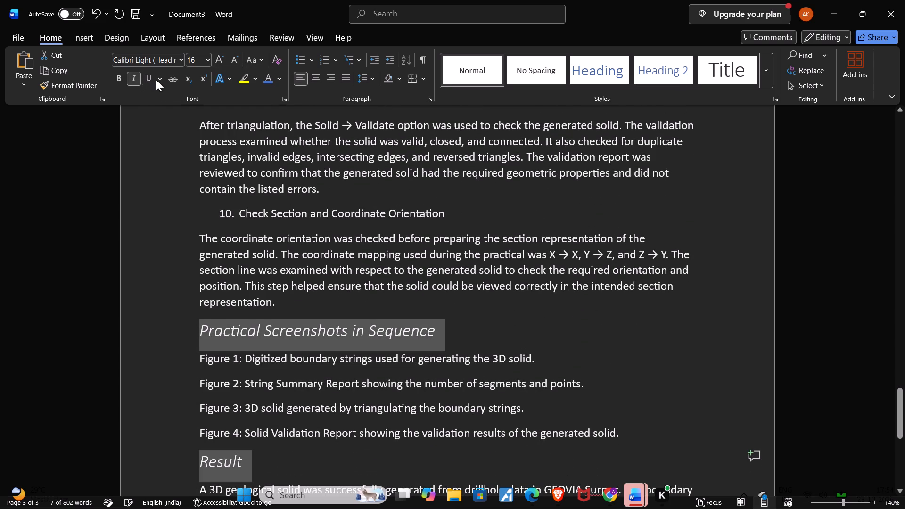
left_click(270, 80)
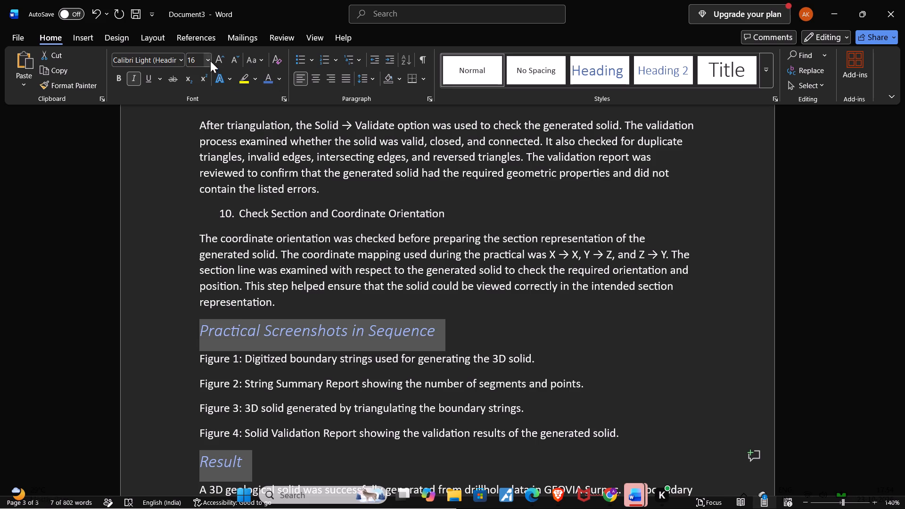
Number the four selected section headings with the A., B., C. capital-letter format.
left_click(359, 62)
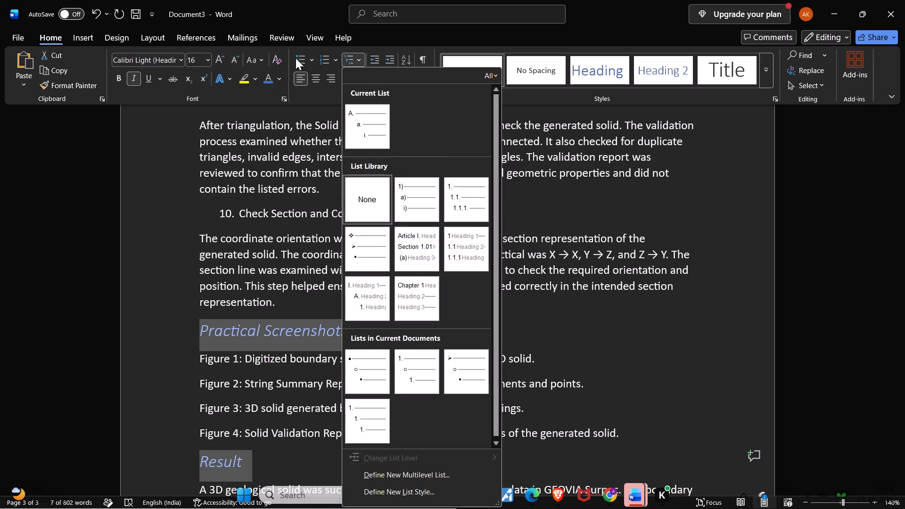
left_click(333, 60)
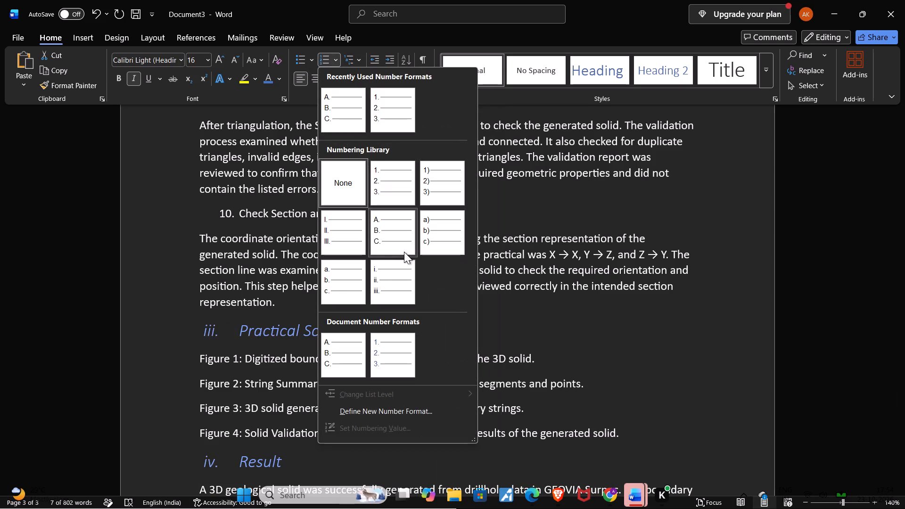
left_click(396, 241)
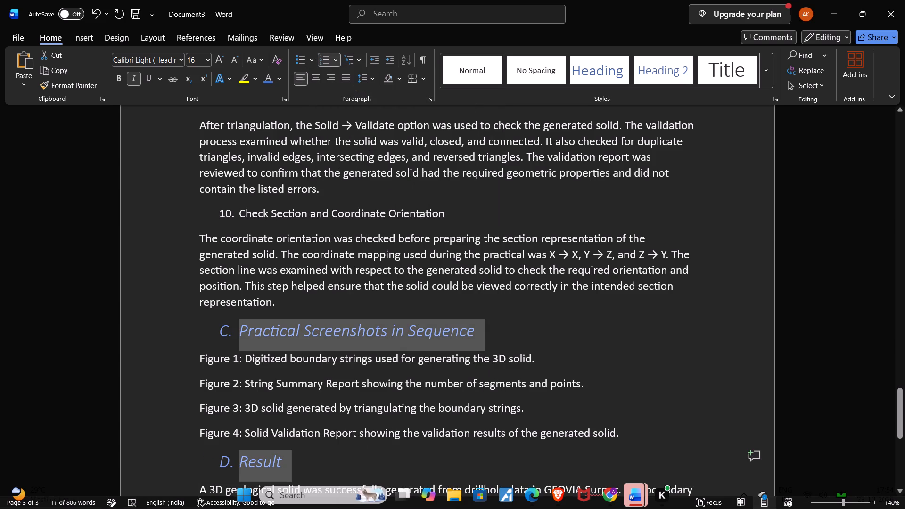
Shift the A to D letters of the section headings out to the left text margin.
left_click(233, 323)
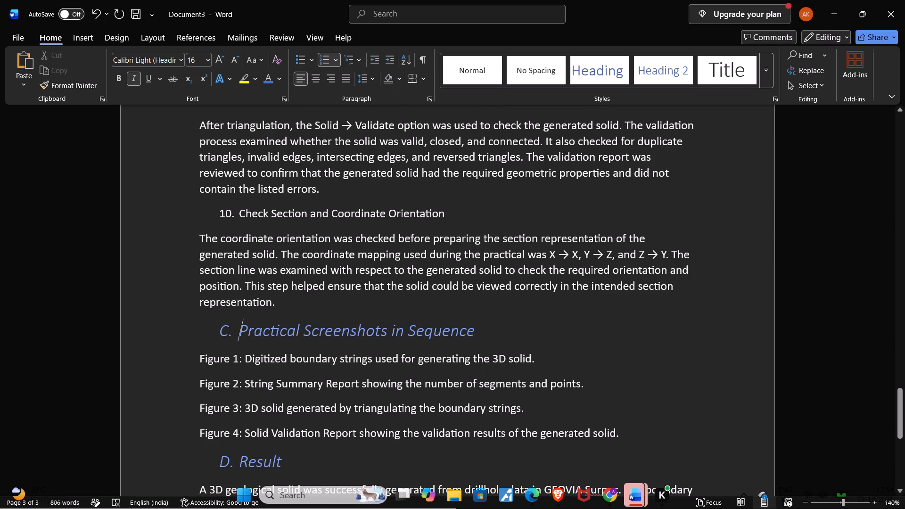
left_click(227, 329)
left_click(227, 329)
left_click_drag(227, 329, 197, 332)
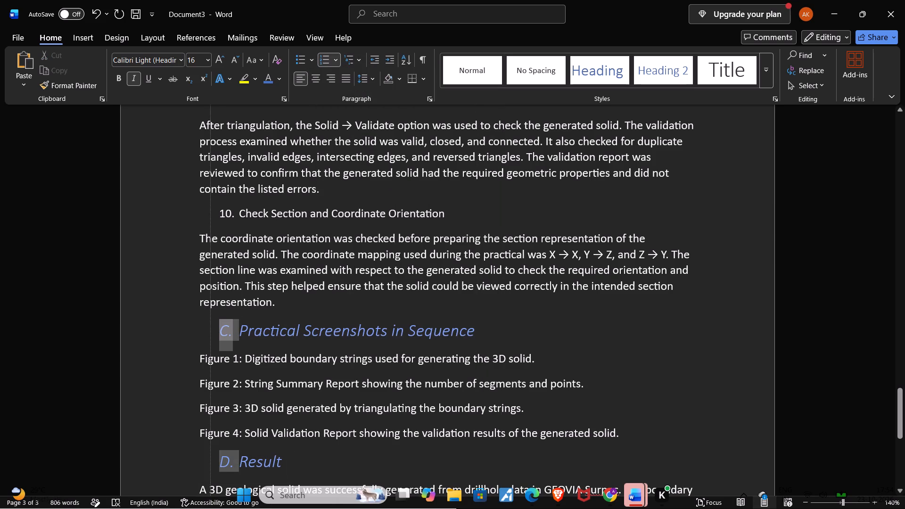
left_click_drag(197, 332, 165, 330)
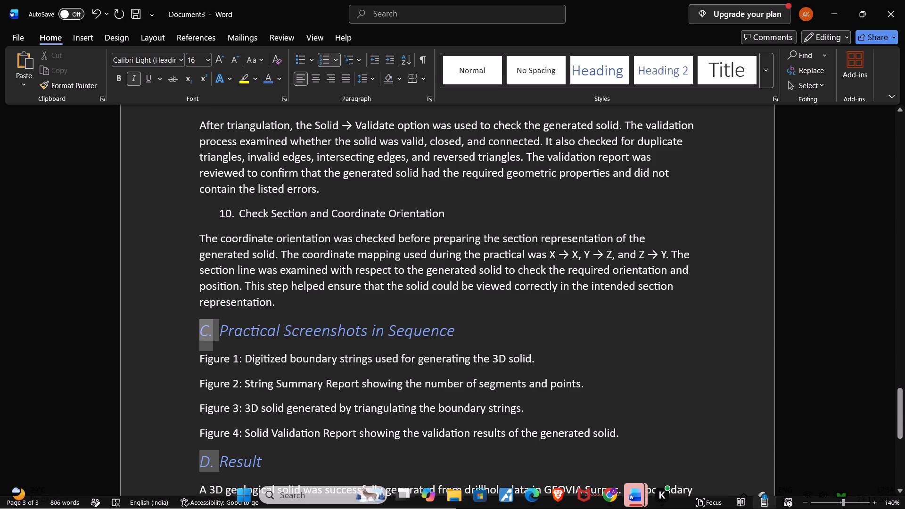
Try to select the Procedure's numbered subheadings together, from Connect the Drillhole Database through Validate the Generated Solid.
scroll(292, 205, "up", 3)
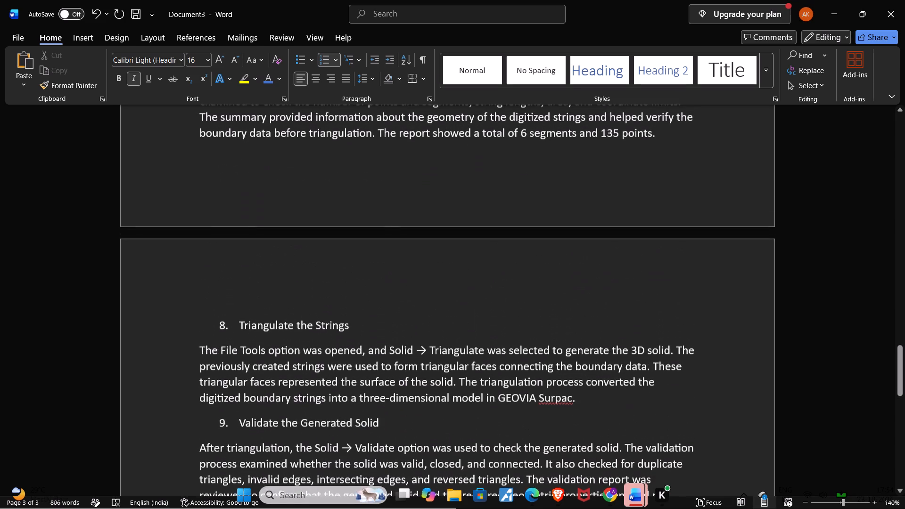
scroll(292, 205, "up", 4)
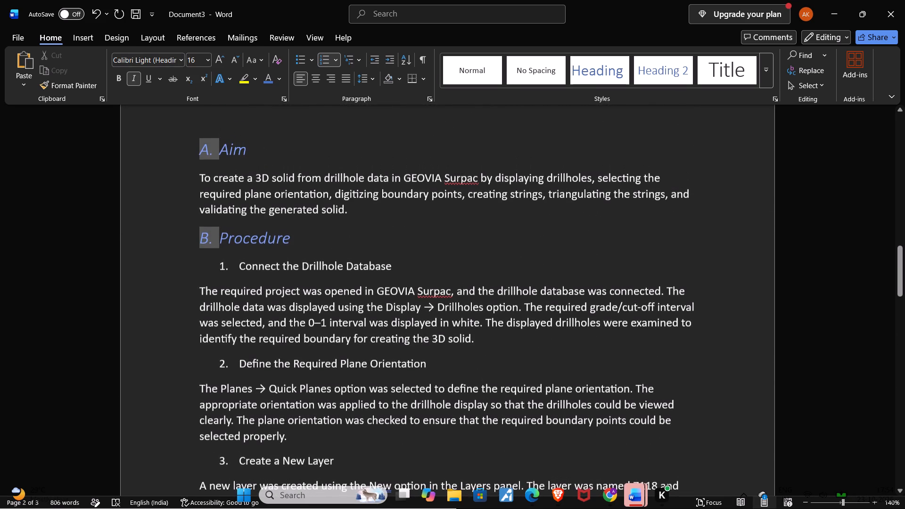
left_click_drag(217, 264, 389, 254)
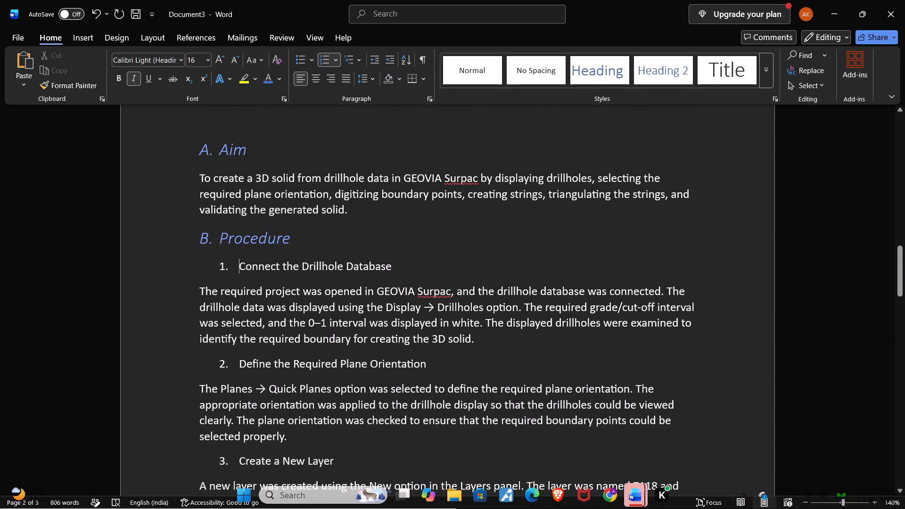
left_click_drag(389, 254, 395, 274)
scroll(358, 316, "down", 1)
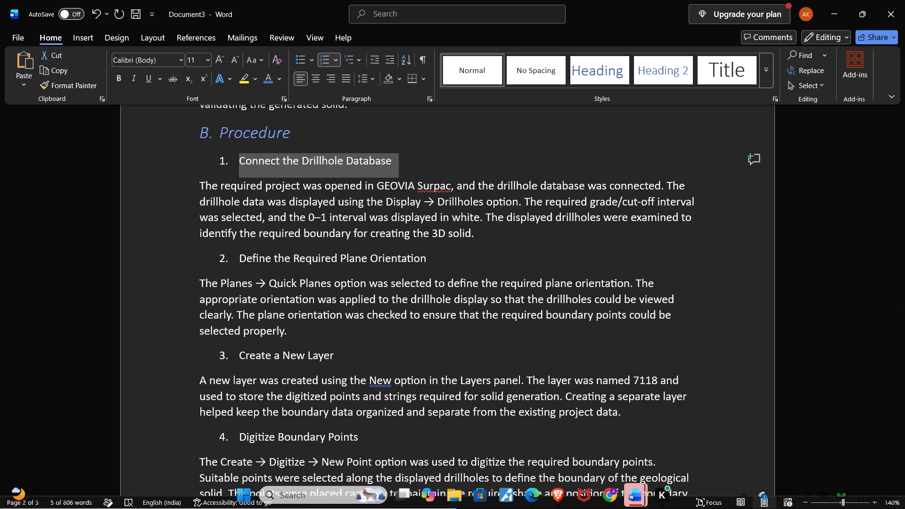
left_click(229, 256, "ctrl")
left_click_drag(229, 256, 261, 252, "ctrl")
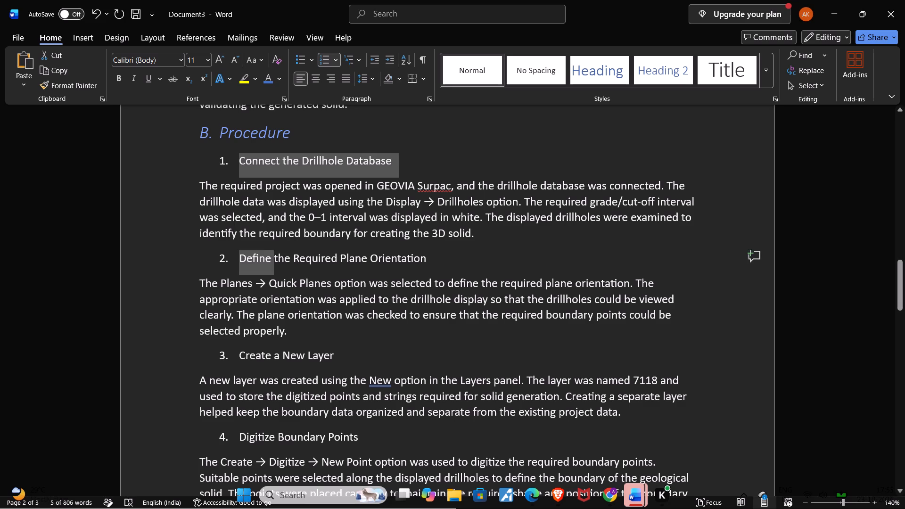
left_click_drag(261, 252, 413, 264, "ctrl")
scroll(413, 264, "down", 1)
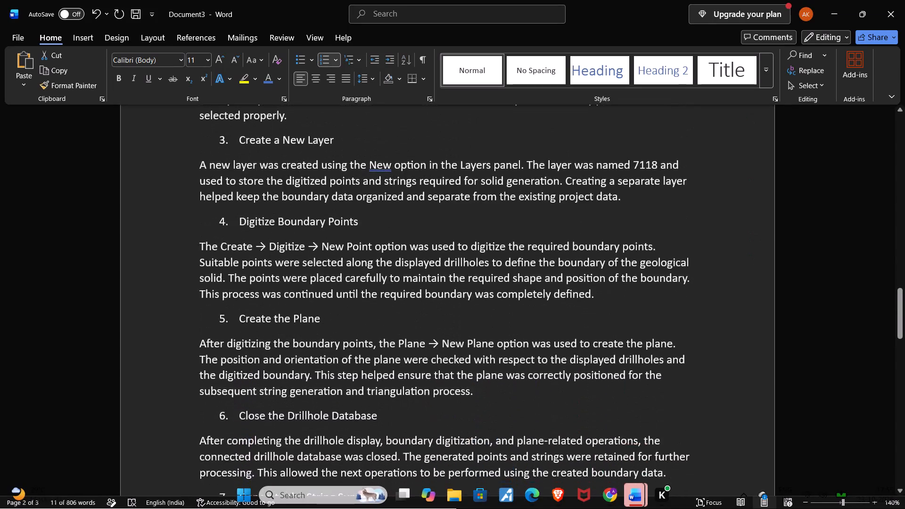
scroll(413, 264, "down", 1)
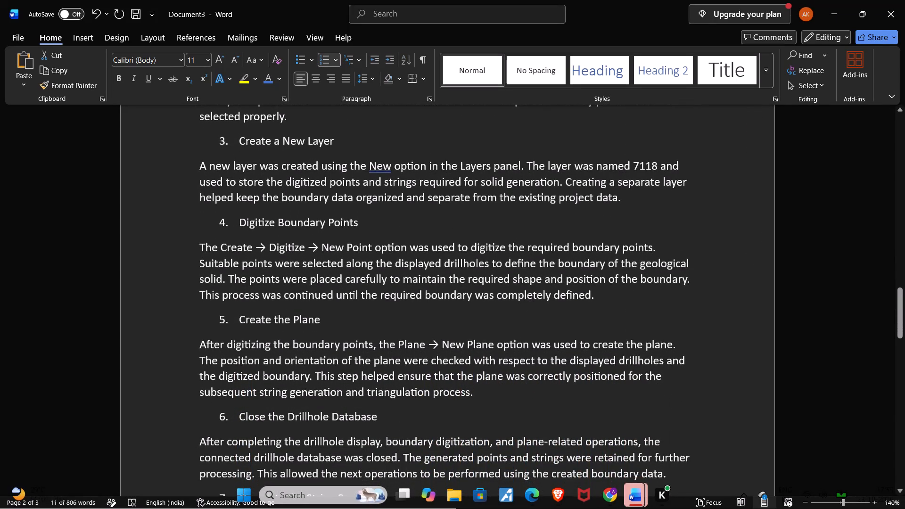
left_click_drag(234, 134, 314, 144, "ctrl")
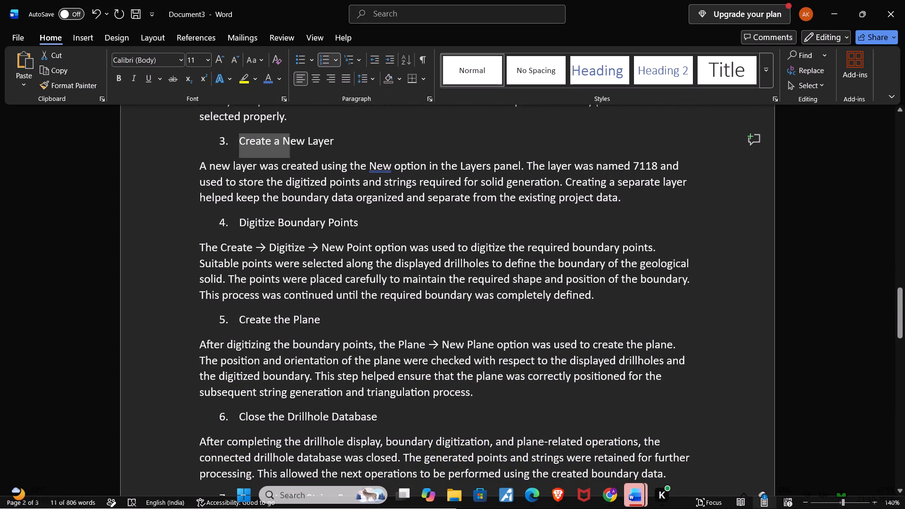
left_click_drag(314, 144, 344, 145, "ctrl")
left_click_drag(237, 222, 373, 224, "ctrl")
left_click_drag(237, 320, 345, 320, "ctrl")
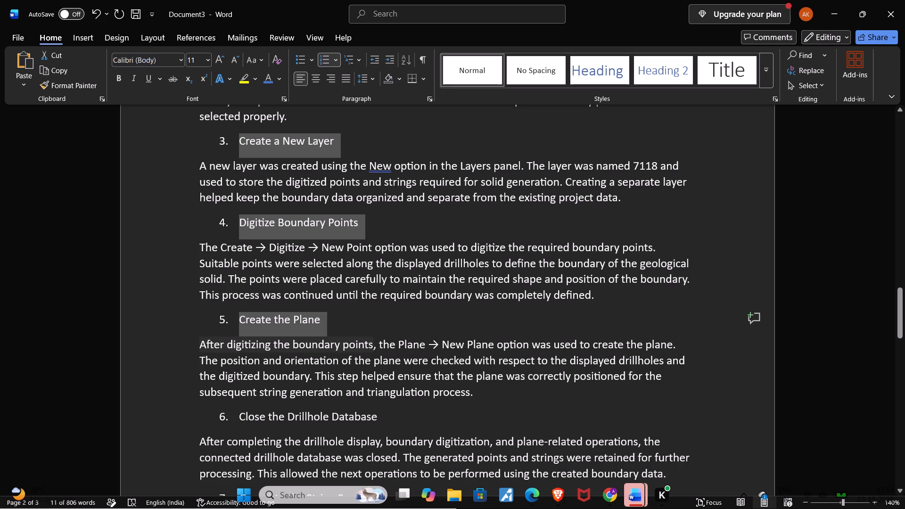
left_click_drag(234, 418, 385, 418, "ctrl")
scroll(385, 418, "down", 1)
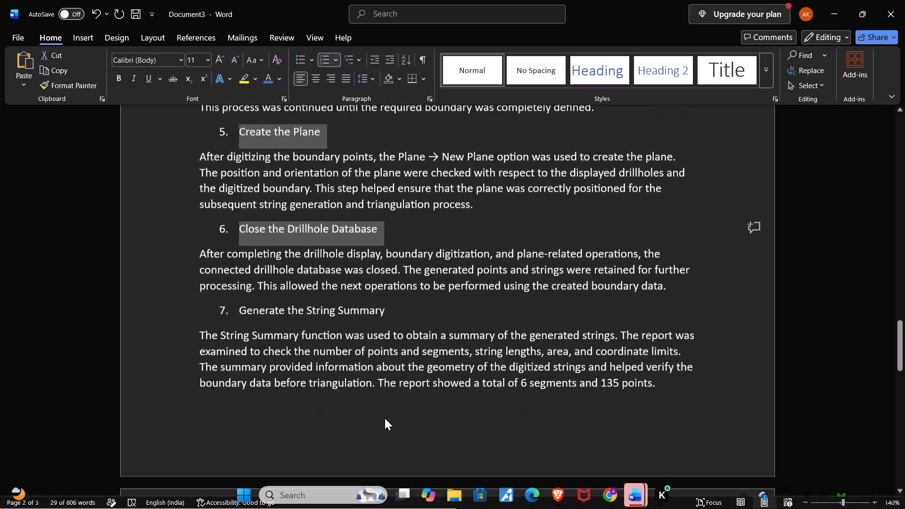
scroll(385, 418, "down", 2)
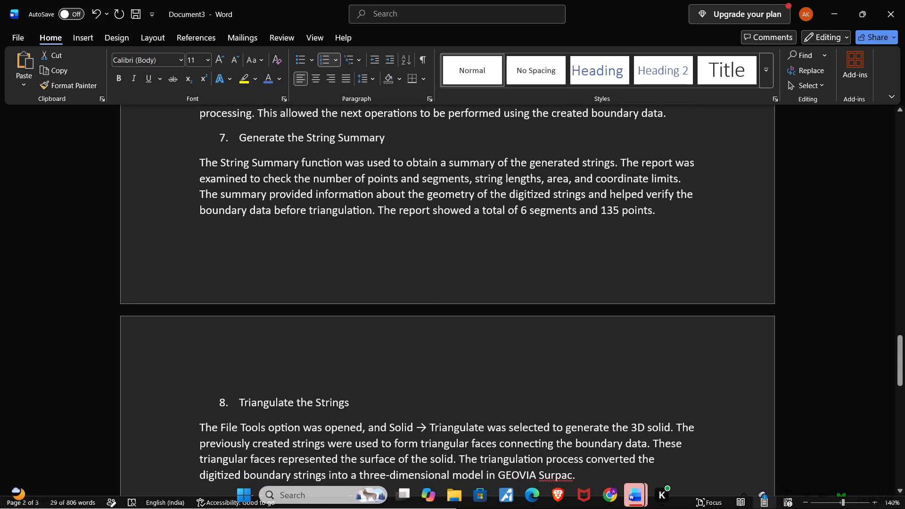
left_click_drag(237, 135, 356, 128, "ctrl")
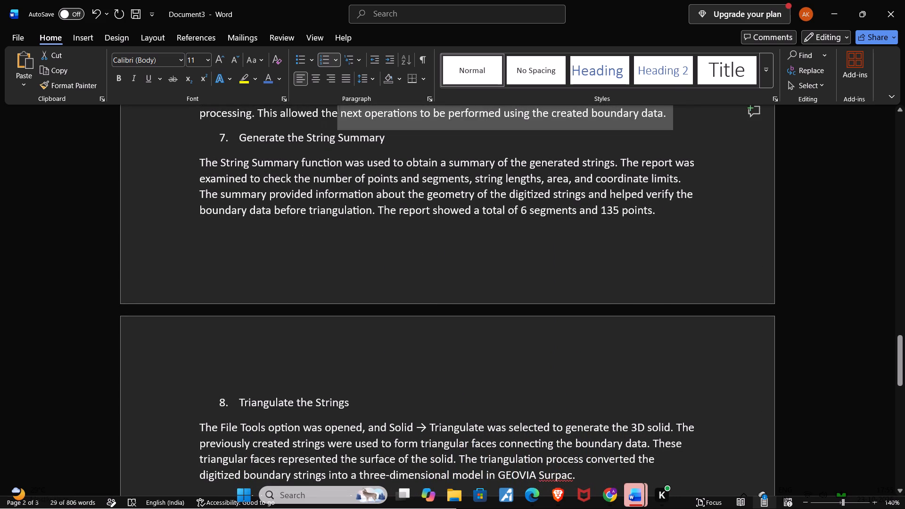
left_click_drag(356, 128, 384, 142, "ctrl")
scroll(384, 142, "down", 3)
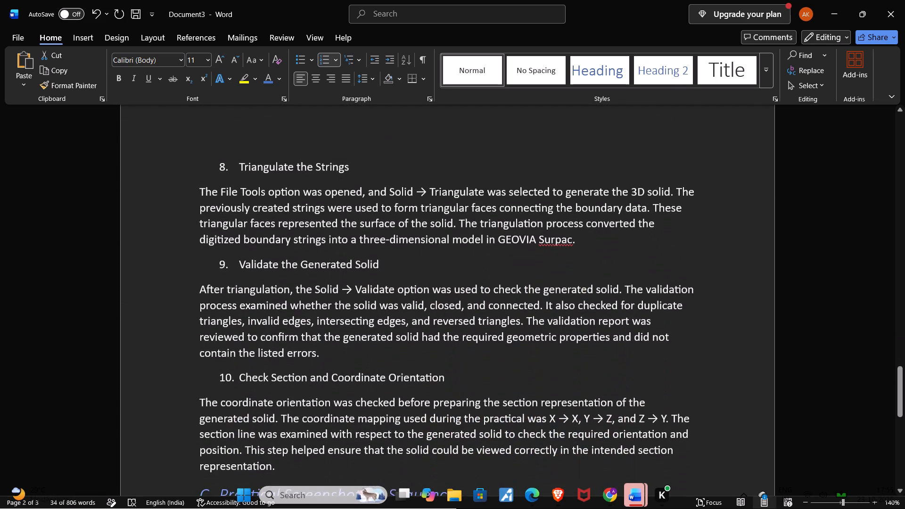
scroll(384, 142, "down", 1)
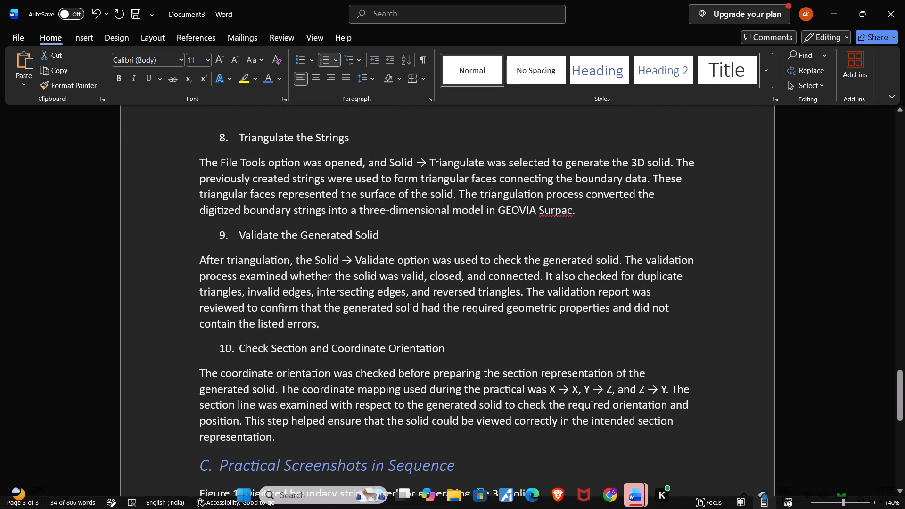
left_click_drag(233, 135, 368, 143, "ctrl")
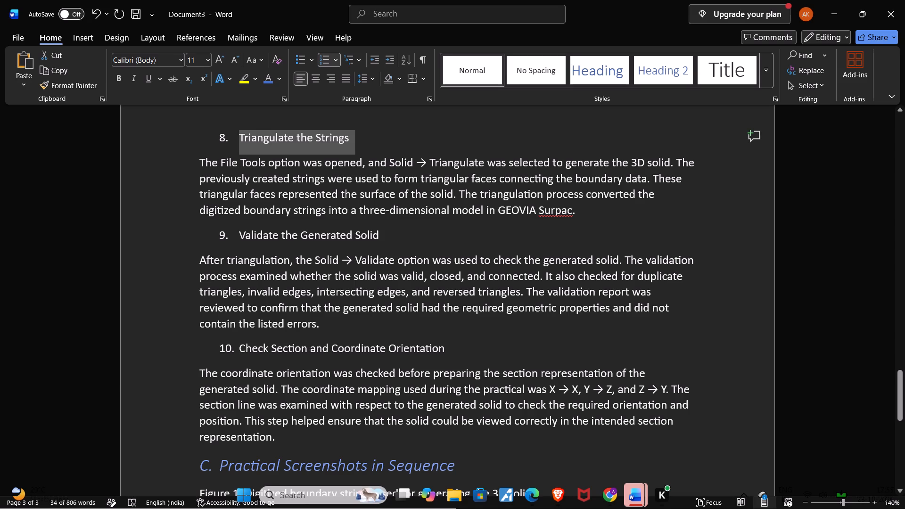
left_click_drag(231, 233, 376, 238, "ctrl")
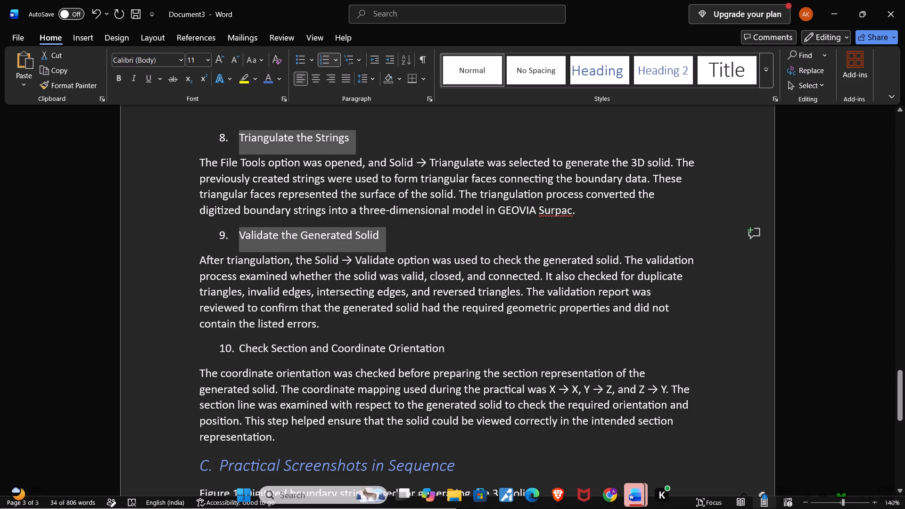
Shift list number 10, Check Section and Coordinate Orientation, out to the left text margin.
left_click_drag(233, 352, 266, 360, "ctrl")
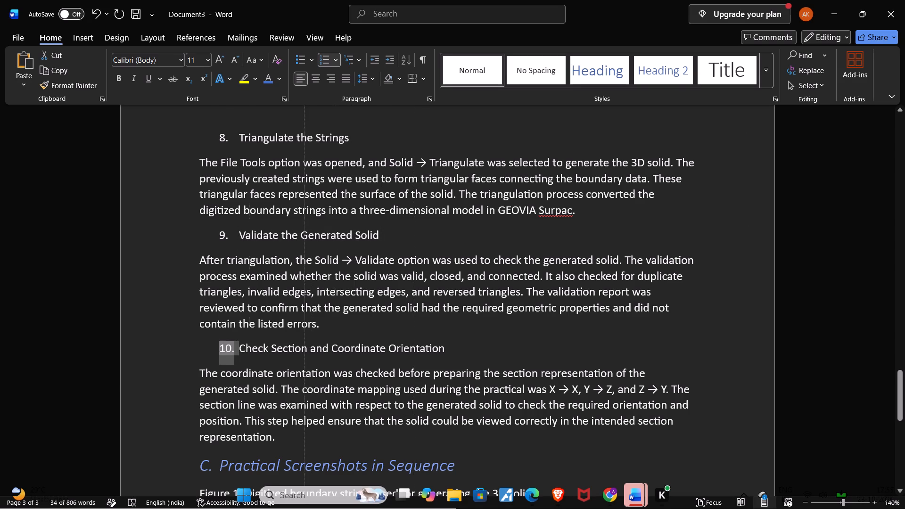
left_click_drag(266, 360, 198, 354, "ctrl")
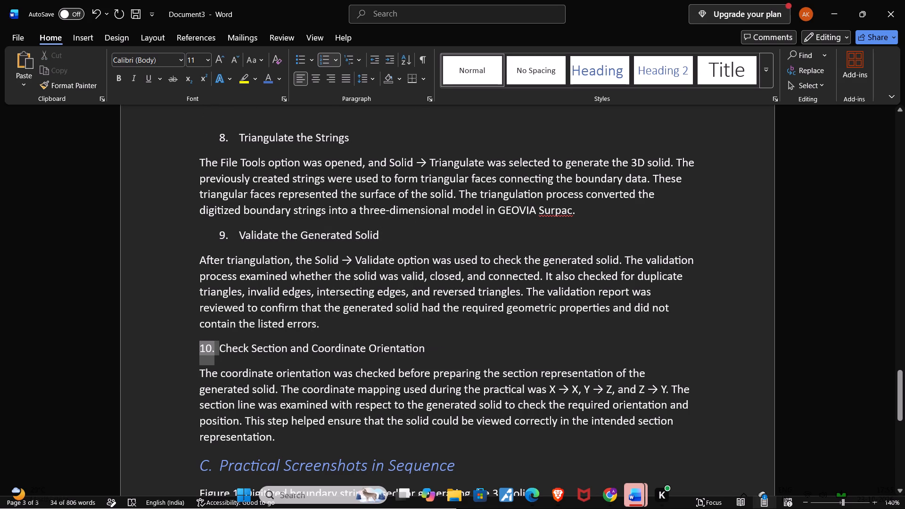
Set all ten numbered Procedure subheadings, from Connect the Drillhole Database through Check Section and Coordinate Orientation, to 12 pt bold.
left_click_drag(215, 345, 233, 346, "ctrl")
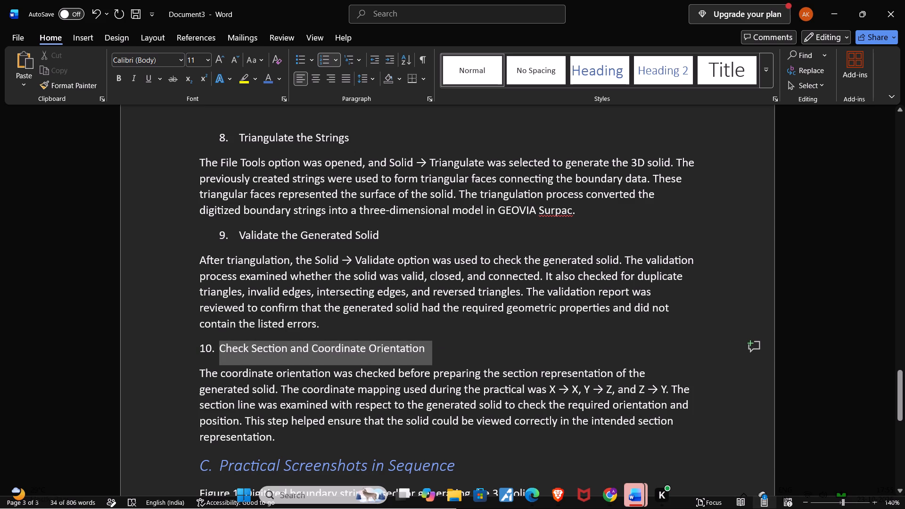
left_click_drag(233, 346, 233, 346, "ctrl")
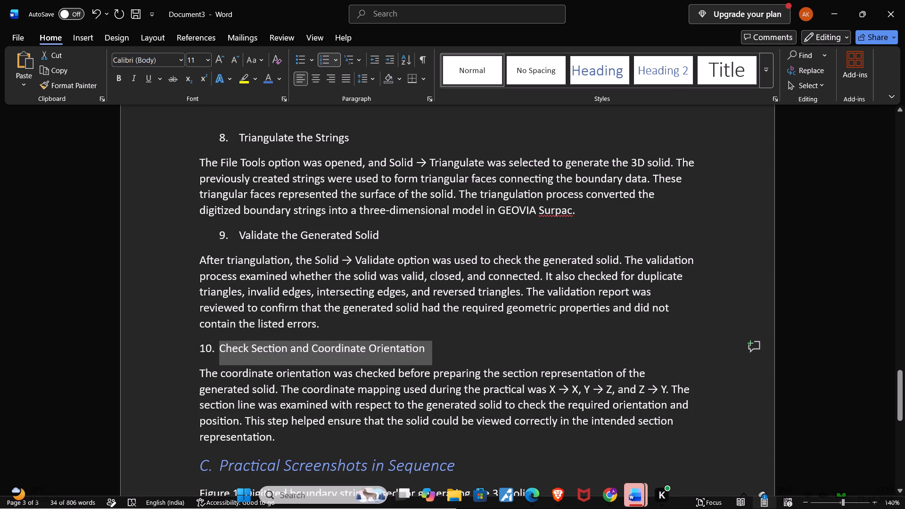
left_click_drag(386, 233, 238, 232, "ctrl")
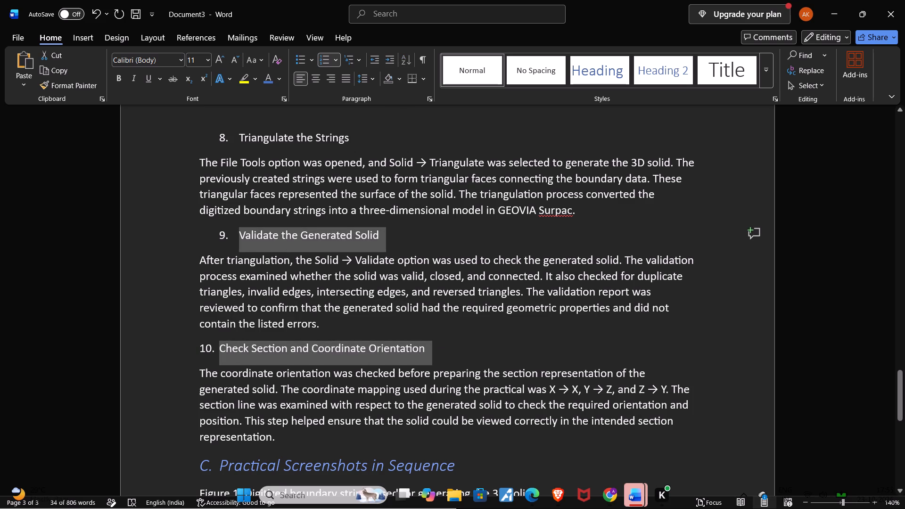
left_click_drag(354, 142, 237, 144, "ctrl")
scroll(237, 144, "up", 1, "ctrl")
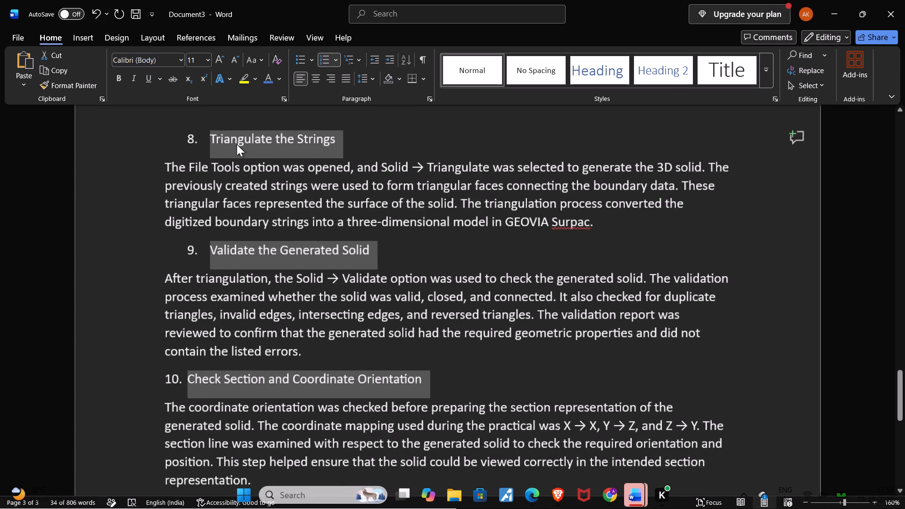
scroll(237, 144, "up", 1, "ctrl")
scroll(237, 144, "up", 3)
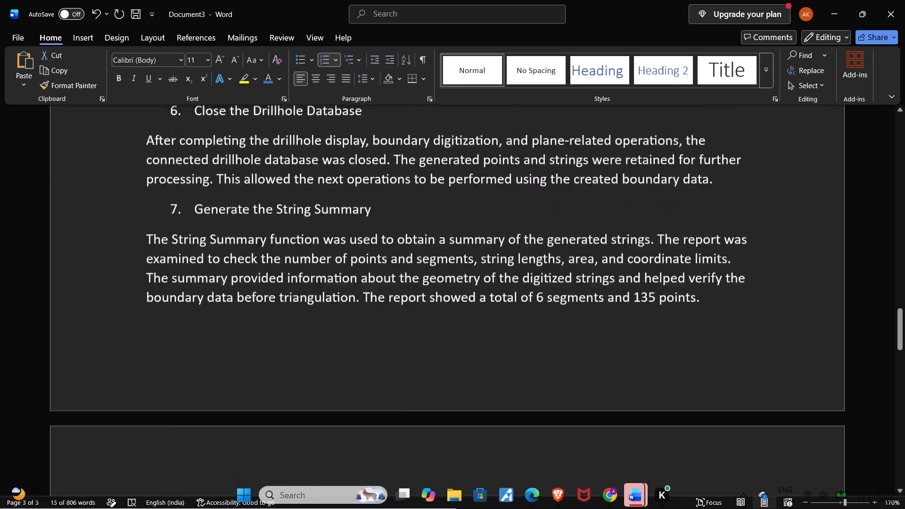
scroll(237, 144, "up", 1)
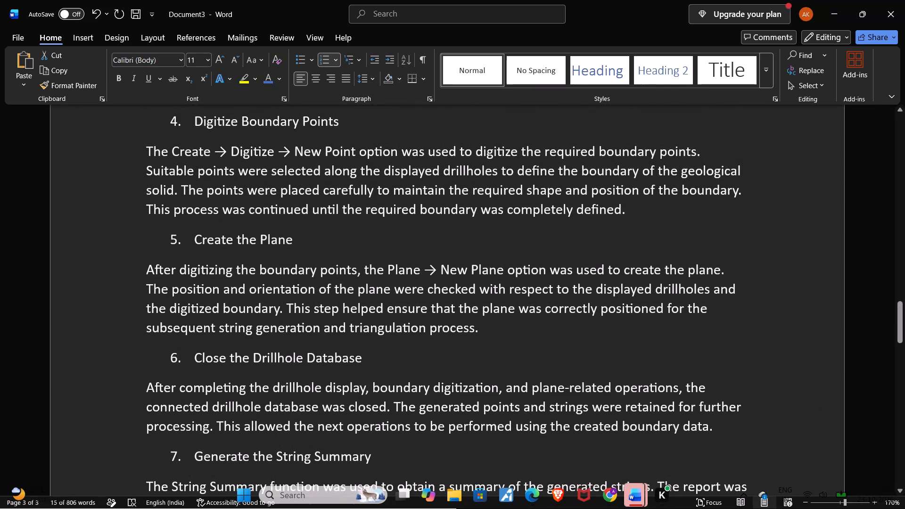
scroll(237, 144, "down", 3, "ctrl")
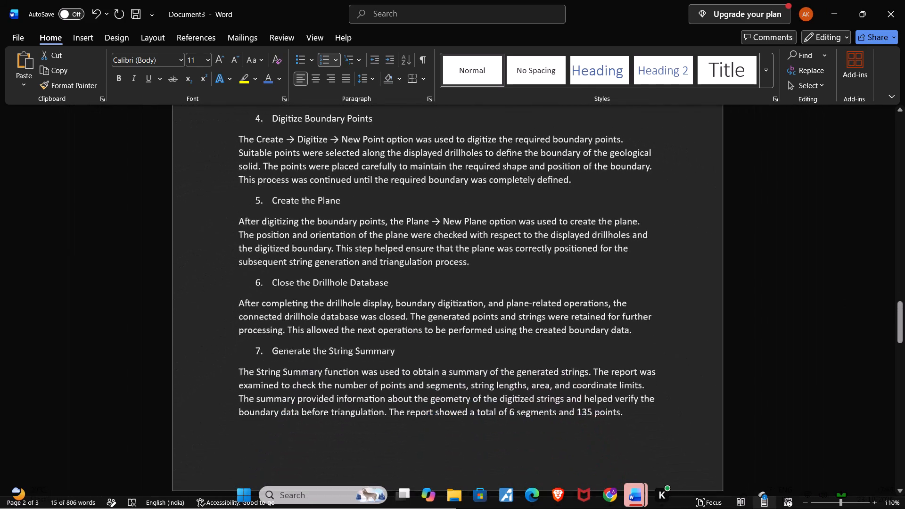
scroll(237, 144, "down", 2, "ctrl")
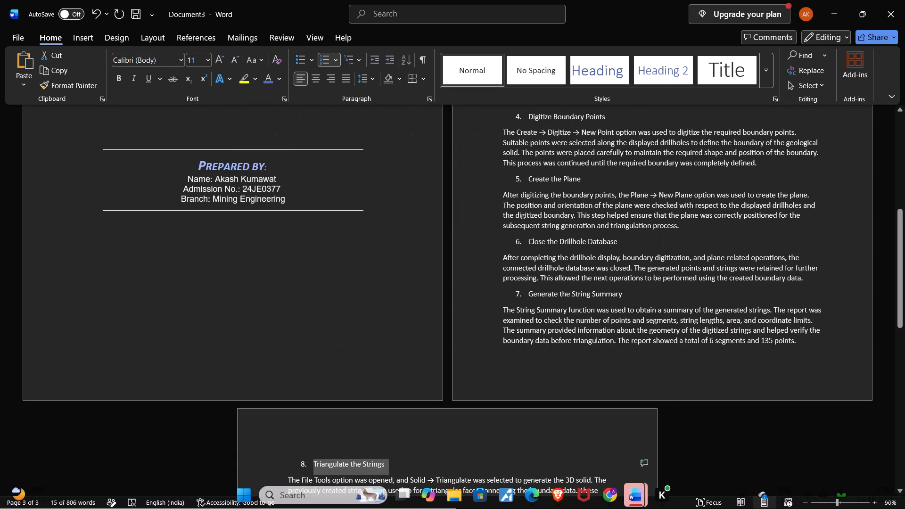
scroll(486, 219, "up", 2)
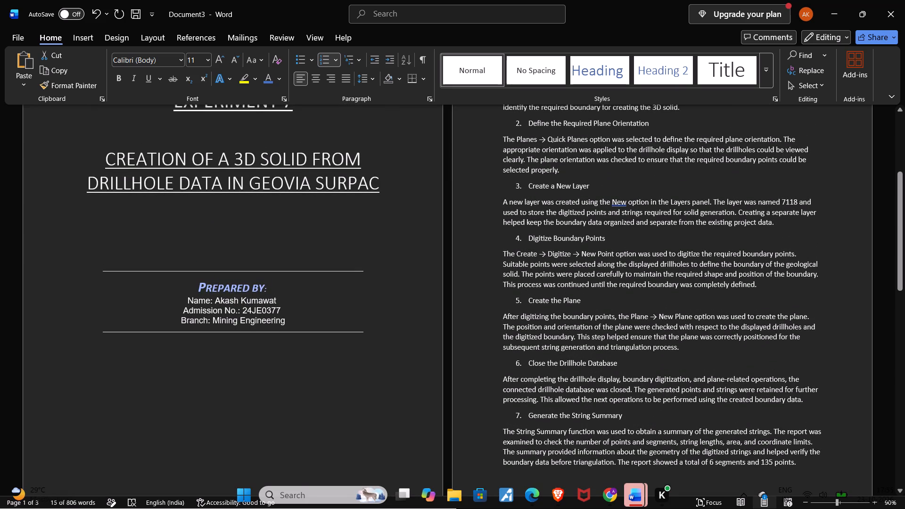
left_click_drag(628, 416, 560, 417, "ctrl")
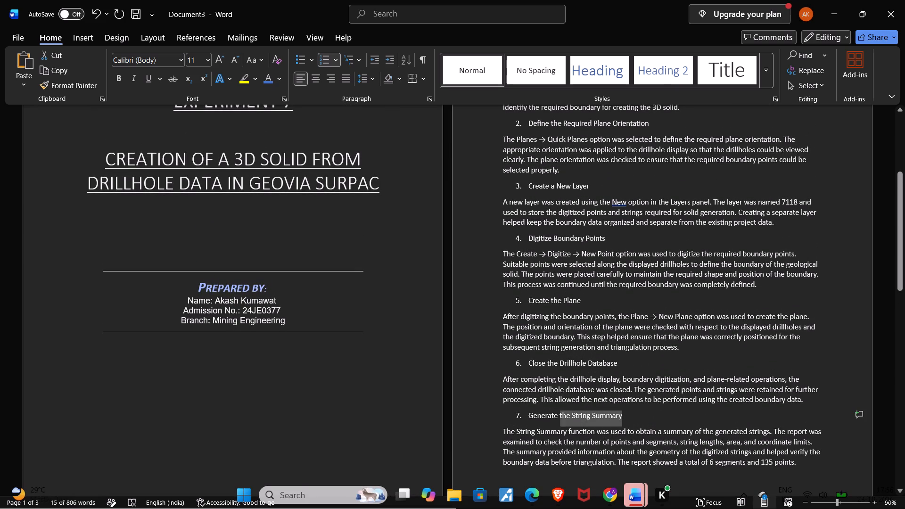
left_click_drag(560, 417, 532, 415, "ctrl")
left_click_drag(621, 366, 526, 360, "ctrl")
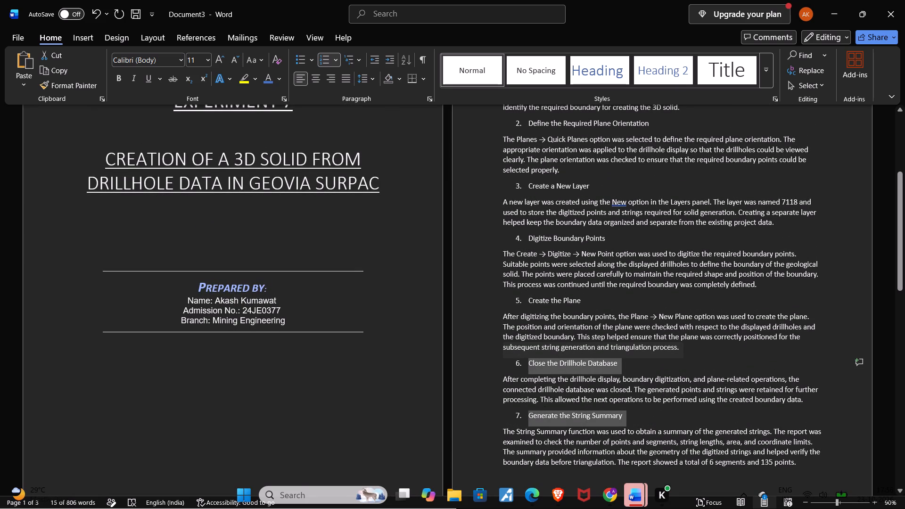
left_click_drag(592, 302, 527, 298, "ctrl")
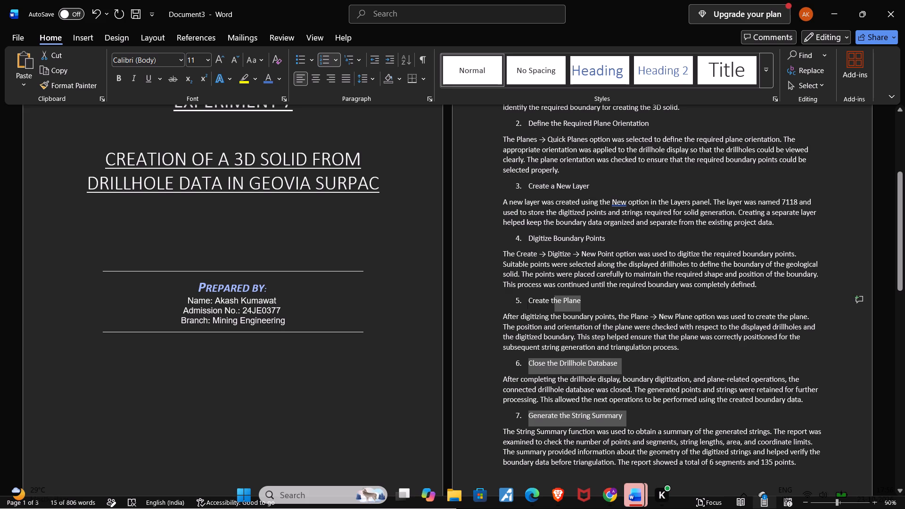
left_click_drag(607, 238, 527, 238, "ctrl")
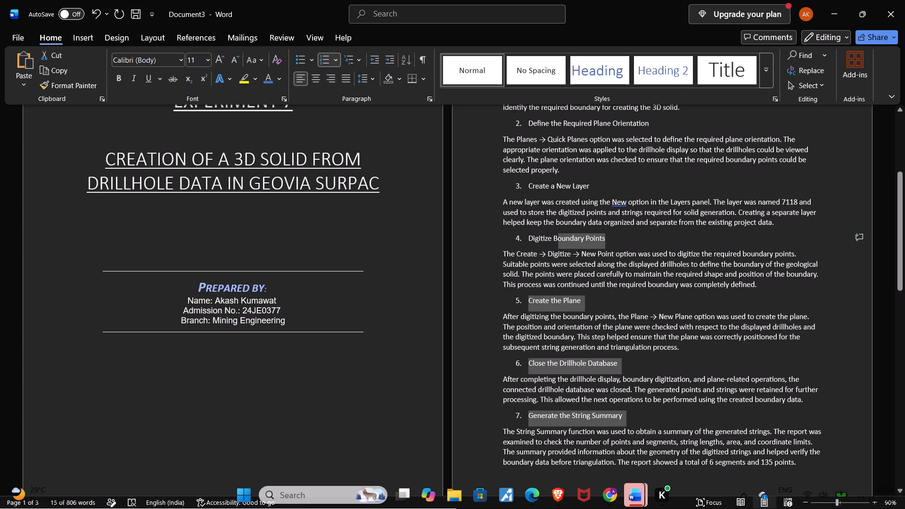
left_click_drag(527, 238, 522, 238, "ctrl")
left_click_drag(600, 189, 526, 183, "ctrl")
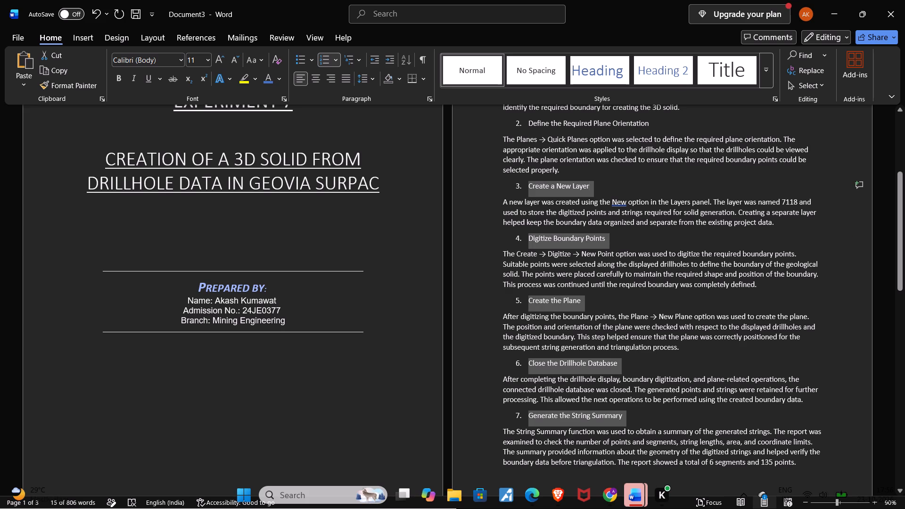
left_click_drag(656, 120, 527, 127, "ctrl")
scroll(527, 127, "up", 1)
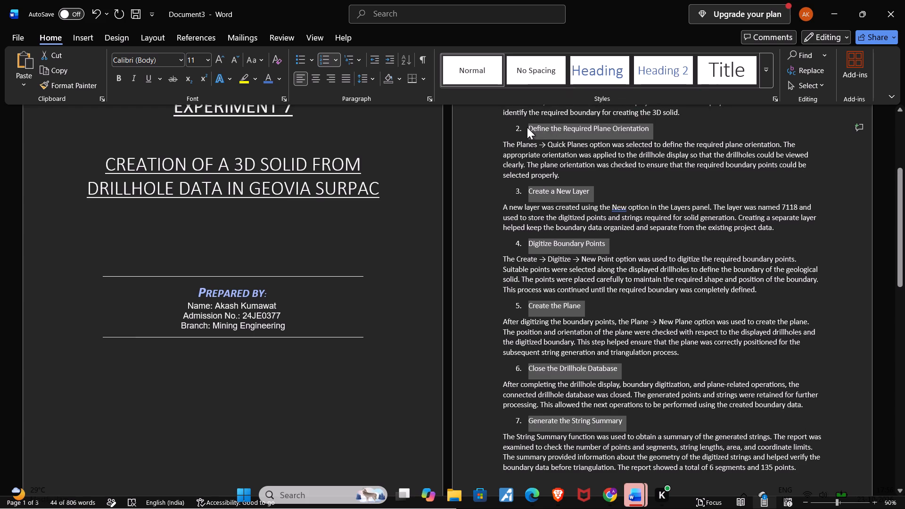
scroll(527, 127, "up", 1)
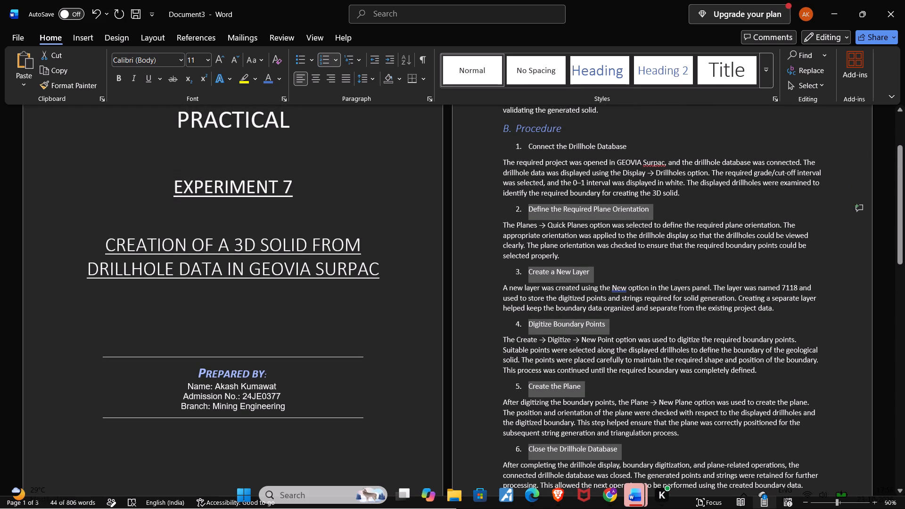
left_click_drag(632, 146, 541, 146, "ctrl")
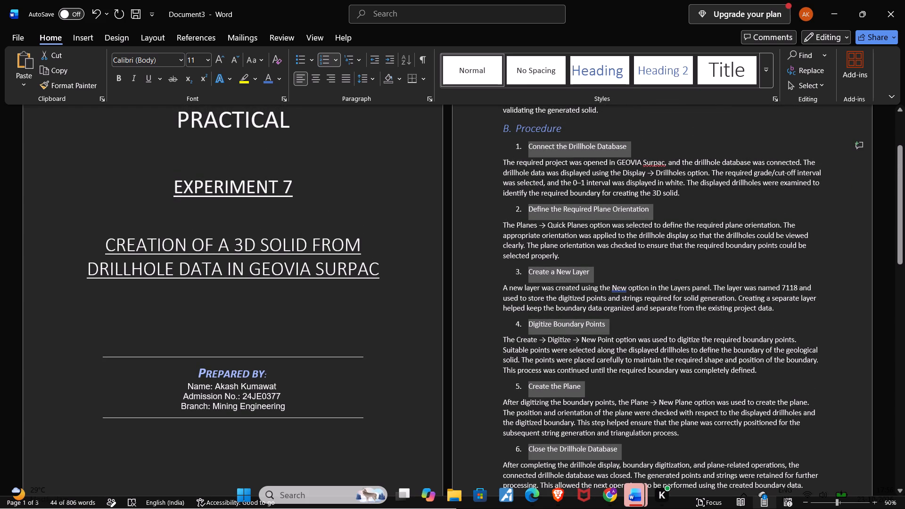
left_click_drag(541, 146, 531, 145, "ctrl")
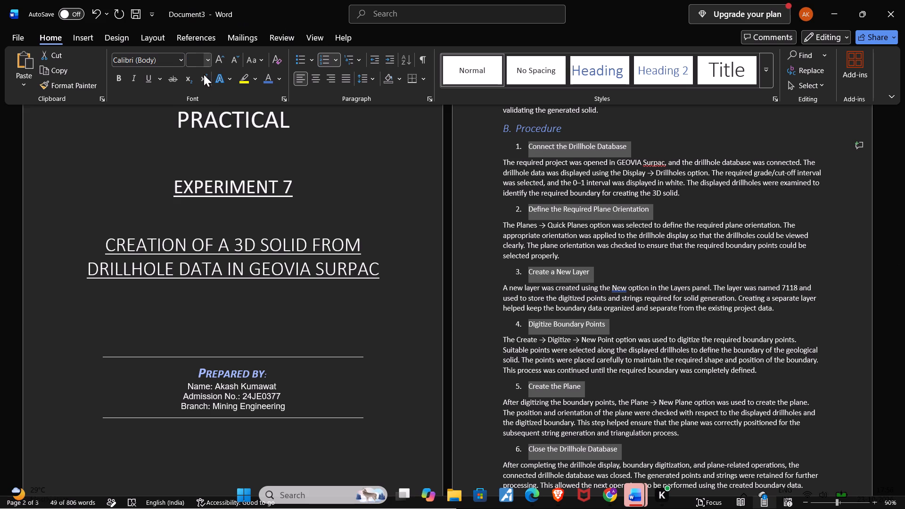
left_click(207, 60)
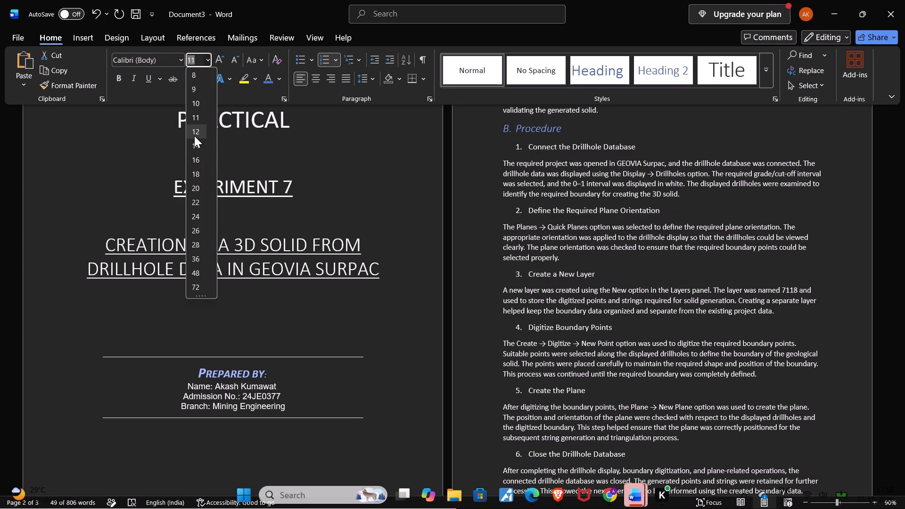
left_click(194, 136)
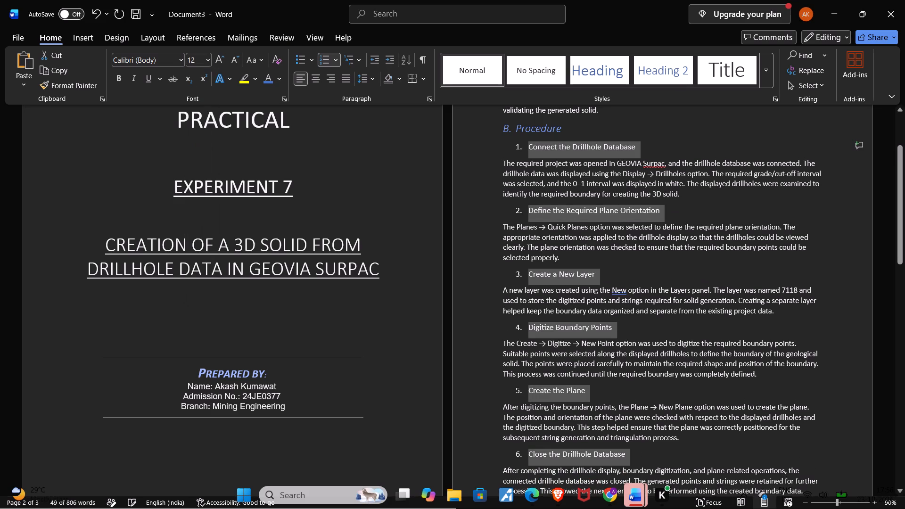
left_click(122, 82)
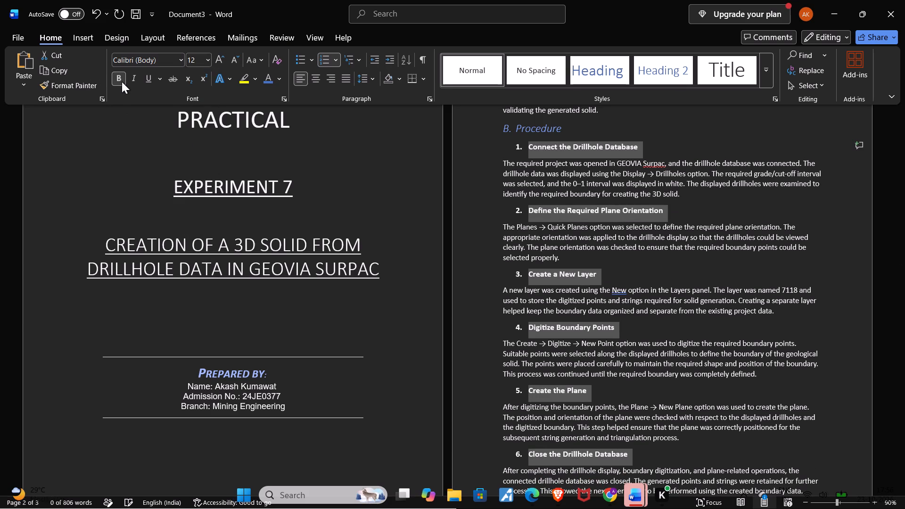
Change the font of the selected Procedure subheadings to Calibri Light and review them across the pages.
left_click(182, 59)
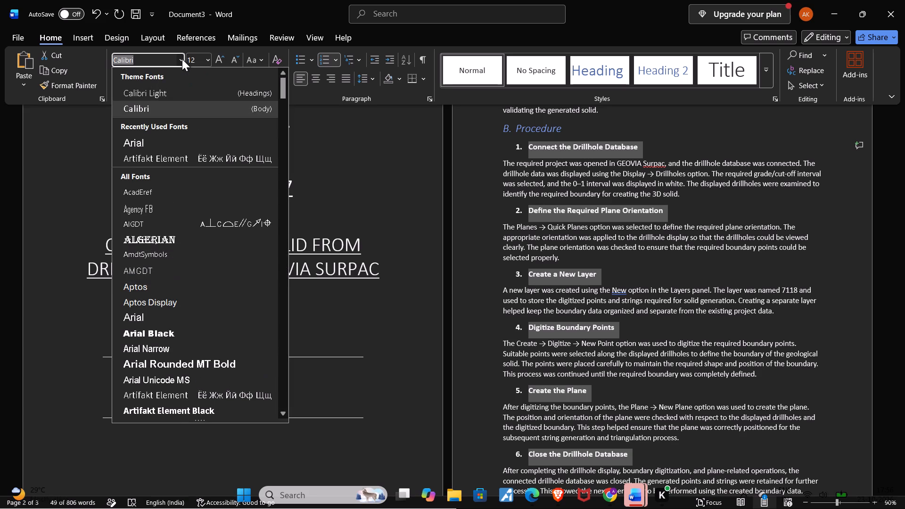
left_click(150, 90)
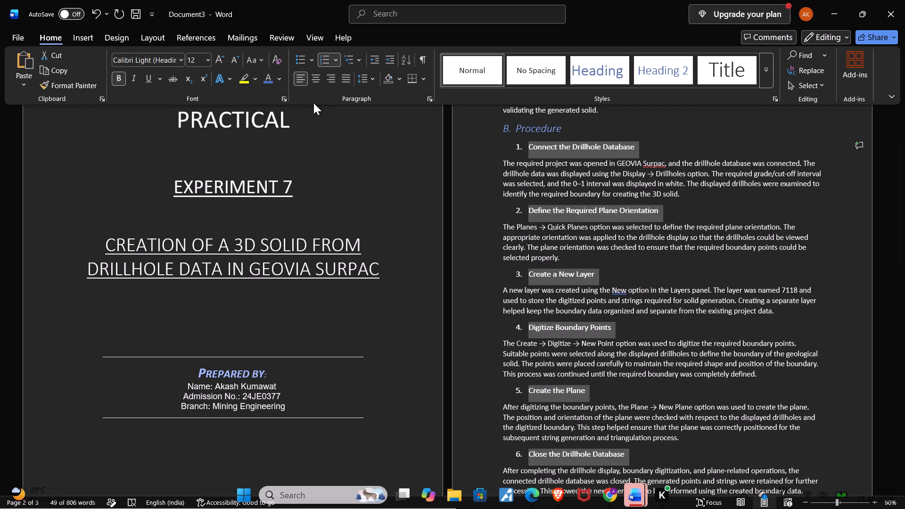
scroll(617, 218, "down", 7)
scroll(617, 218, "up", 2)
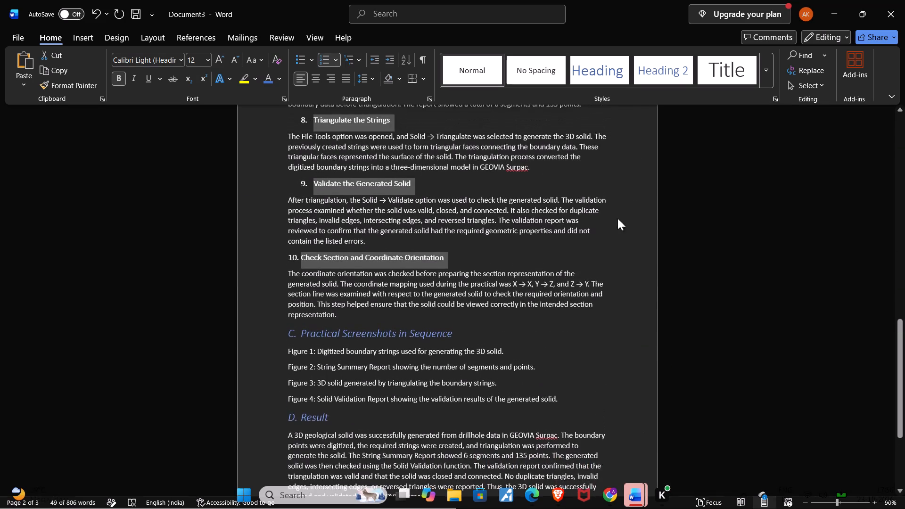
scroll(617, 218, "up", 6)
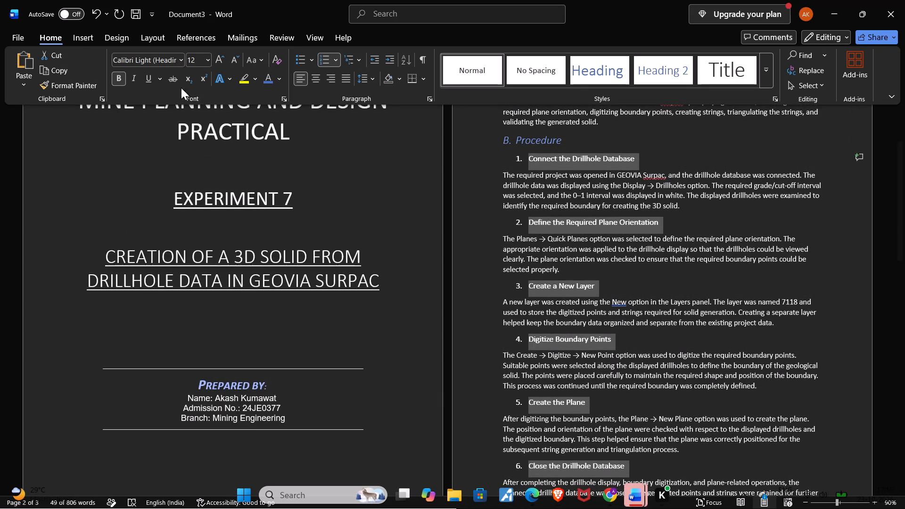
Set the font of the ten selected Procedure subheadings to Artifakt Element.
left_click(178, 58)
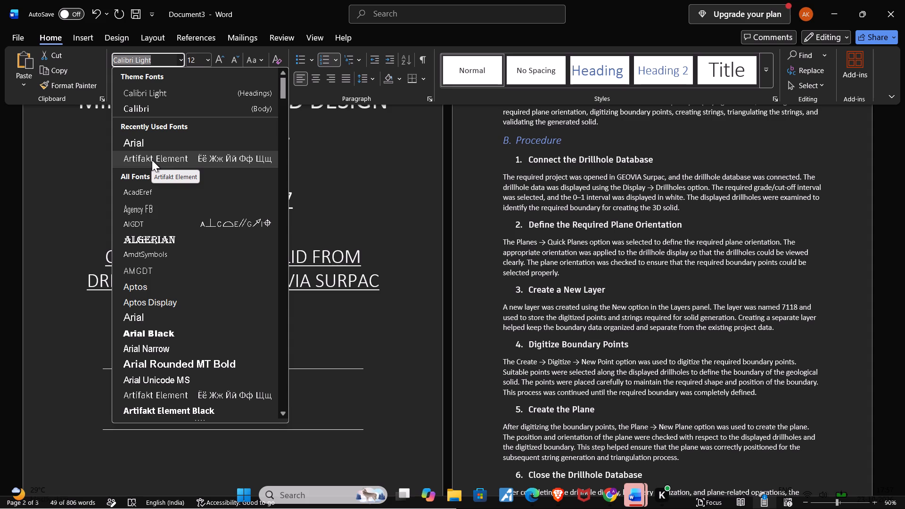
left_click(152, 160)
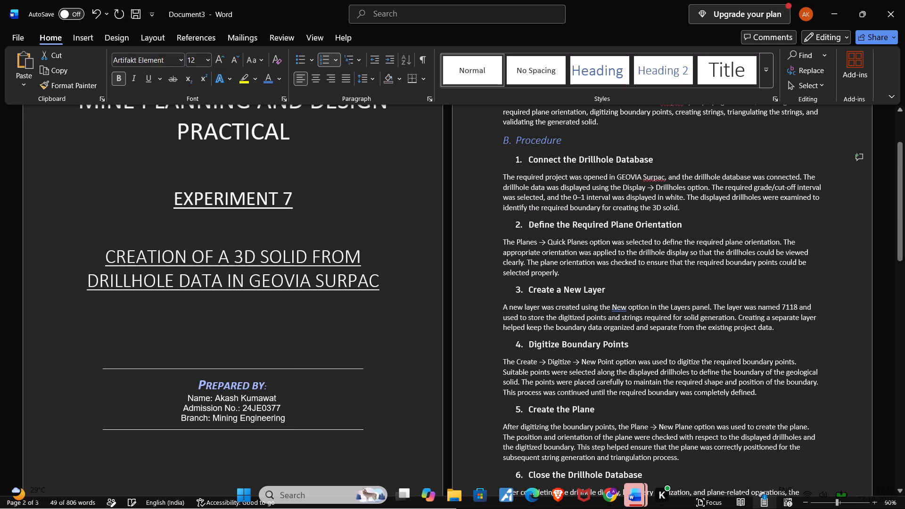
Shift list numbers 1, Connect the Drillhole Database, and 2, Define the Required Plane Orientation, out to the left text margin.
left_click(521, 157)
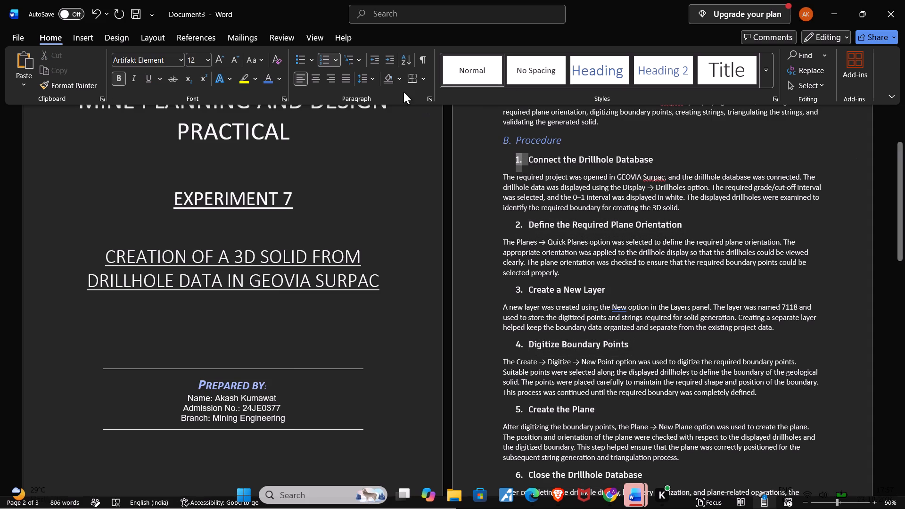
left_click_drag(519, 163, 499, 161)
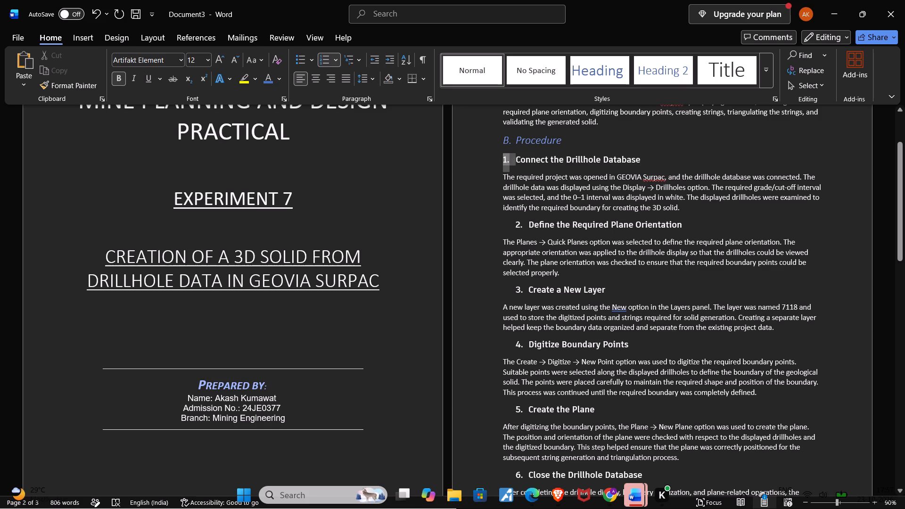
left_click(523, 228)
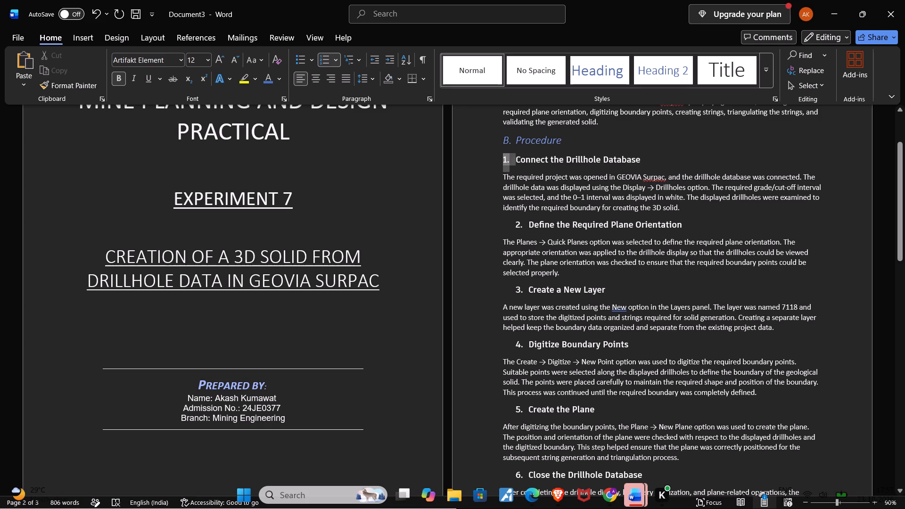
left_click(523, 228)
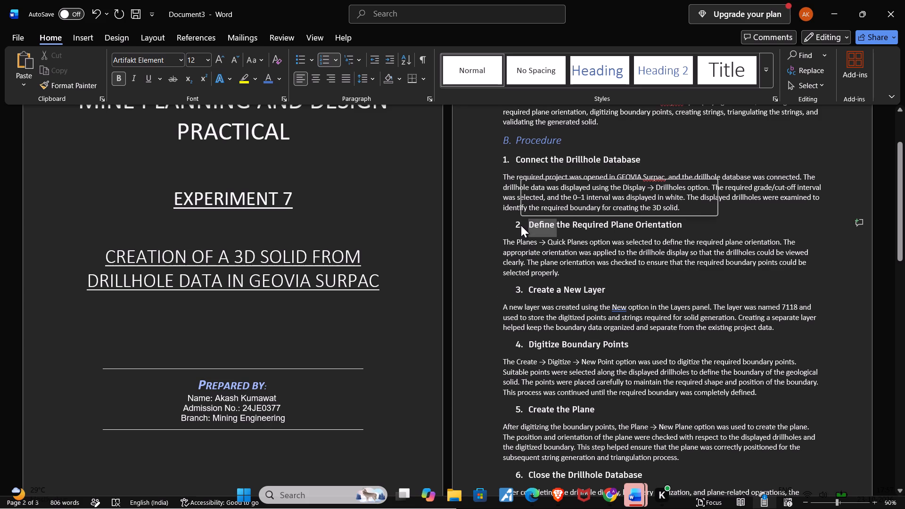
left_click(521, 225)
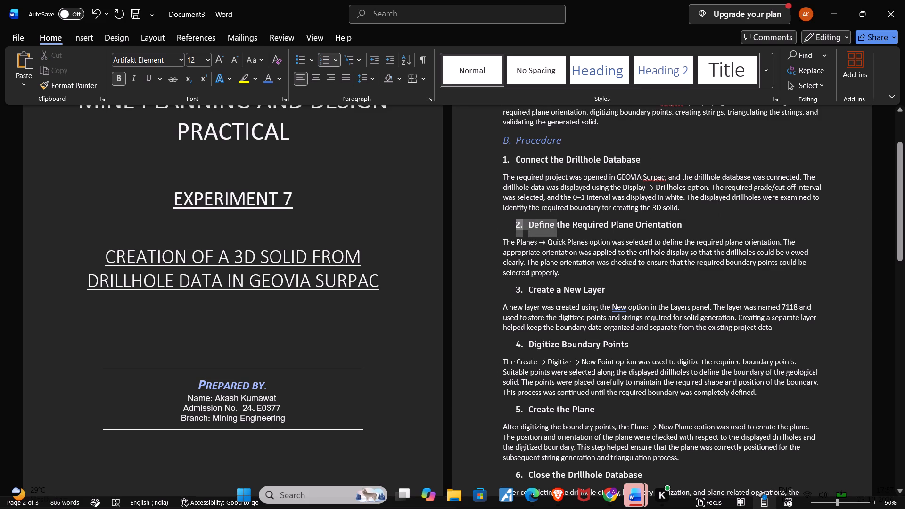
left_click(517, 225)
left_click(517, 225)
left_click_drag(517, 225, 513, 225)
left_click_drag(513, 225, 498, 225)
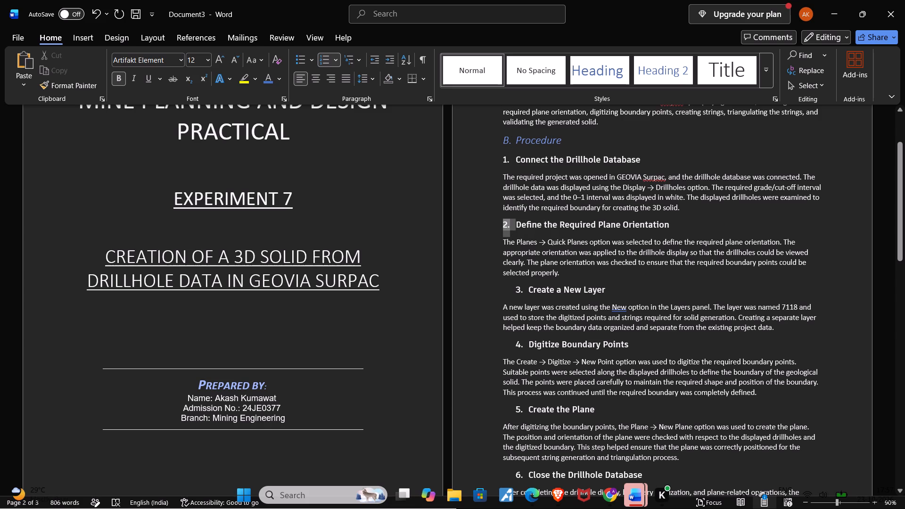
Shift list numbers 3, Create a New Layer, 4, Digitize Boundary Points, and 5, Create the Plane, out to the left text margin.
left_click(518, 291)
left_click_drag(518, 291, 502, 295)
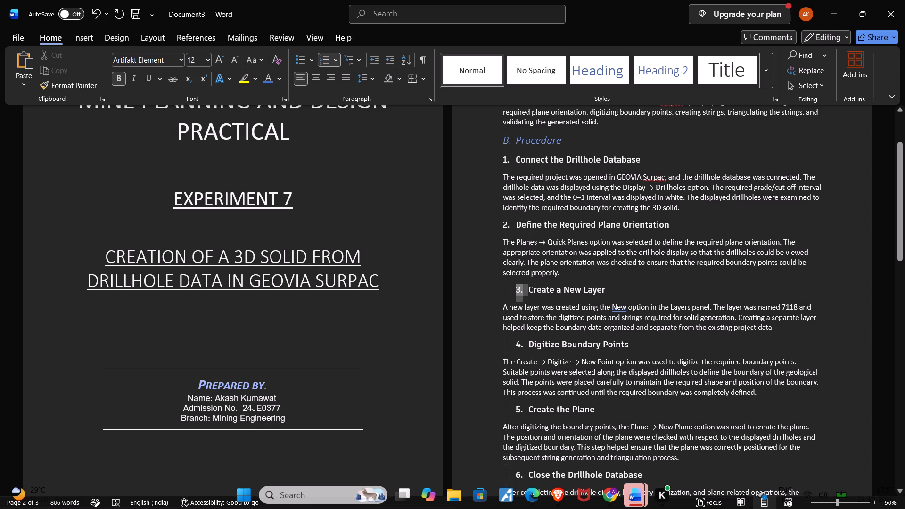
left_click_drag(502, 295, 501, 295)
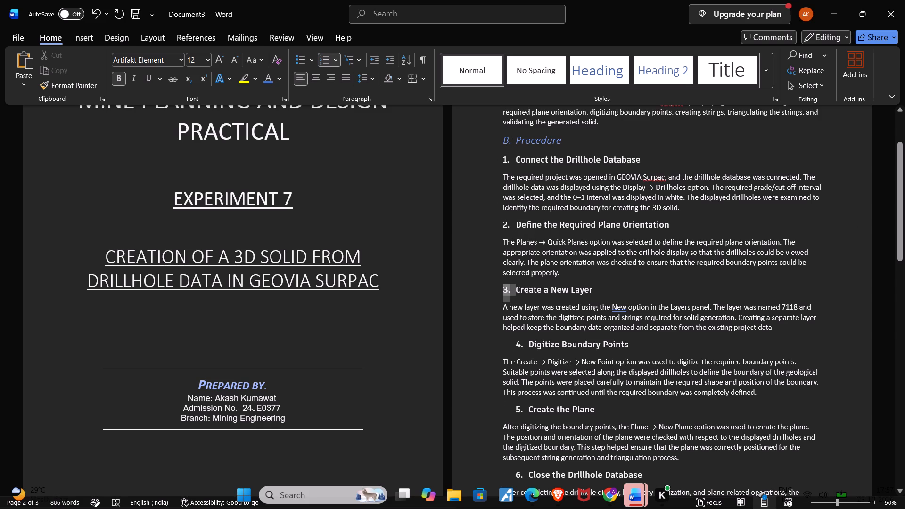
left_click(519, 342, "ctrl")
left_click_drag(519, 342, 478, 340, "ctrl")
left_click_drag(478, 340, 498, 344, "ctrl")
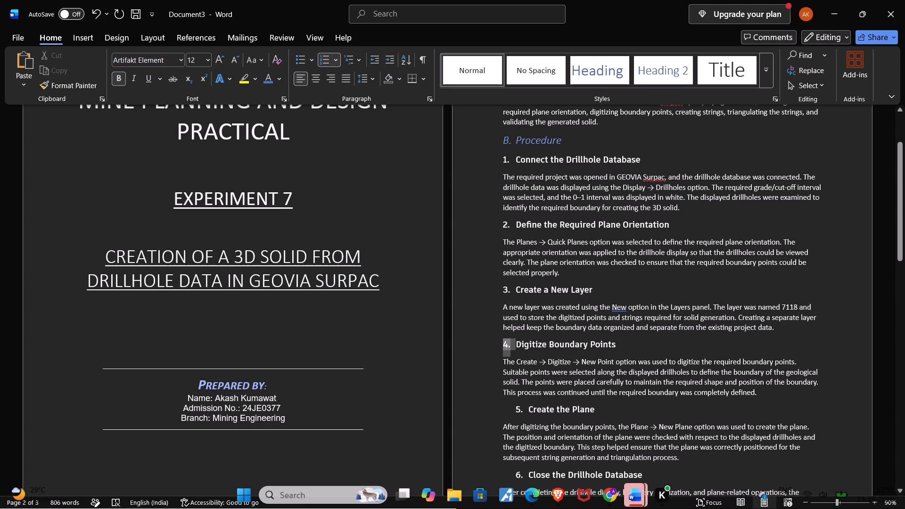
left_click(518, 403)
left_click(518, 408)
left_click_drag(518, 408, 503, 406, "ctrl")
Shift list numbers 6, Close the Drillhole Database, and 7, Generate the String Summary, out to the left text margin.
scroll(503, 406, "down", 1)
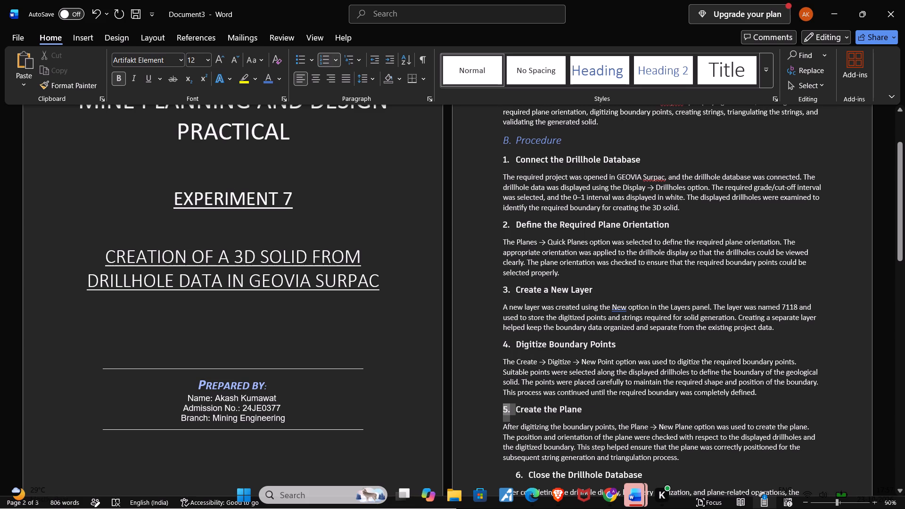
scroll(503, 406, "down", 1)
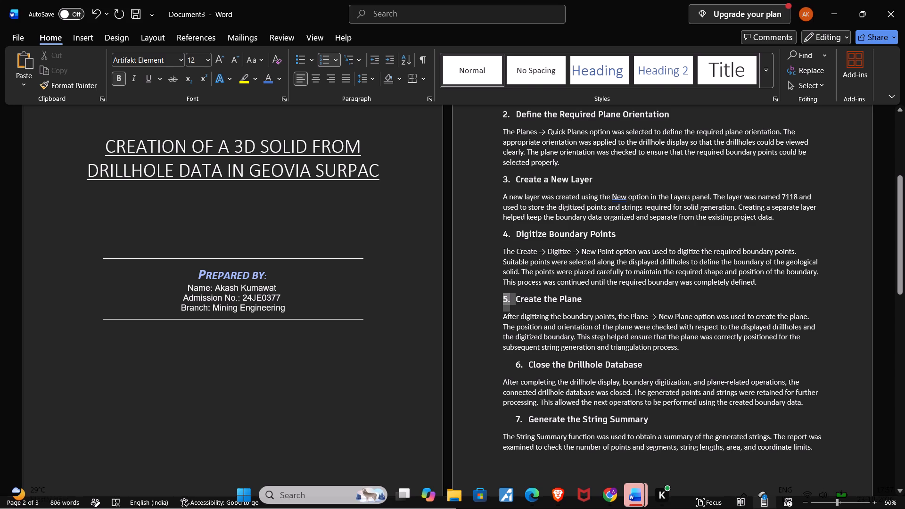
left_click(517, 361)
key("Left")
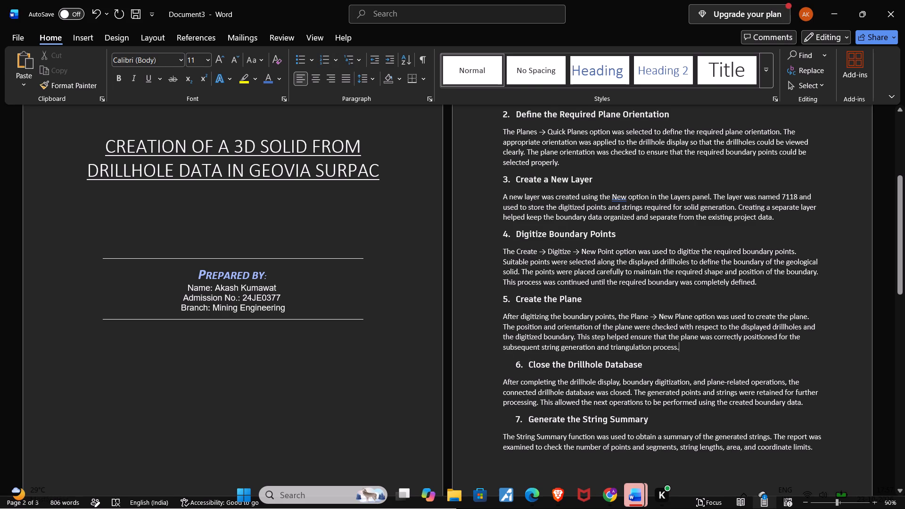
left_click(517, 363)
left_click_drag(517, 363, 487, 367)
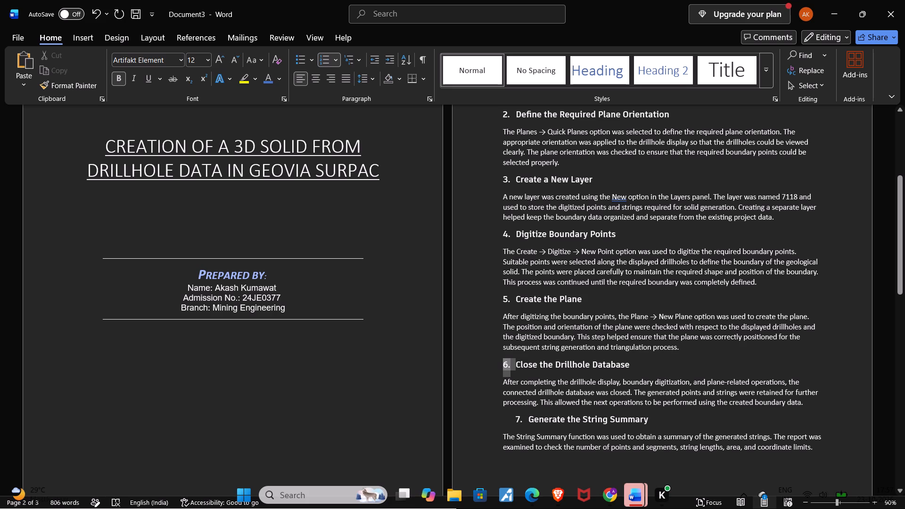
left_click(517, 424)
left_click_drag(518, 418, 509, 418)
left_click_drag(509, 418, 494, 422)
Shift list numbers 8, Triangulate the Strings, and 9, Validate the Generated Solid, out to the left text margin.
scroll(494, 422, "down", 3)
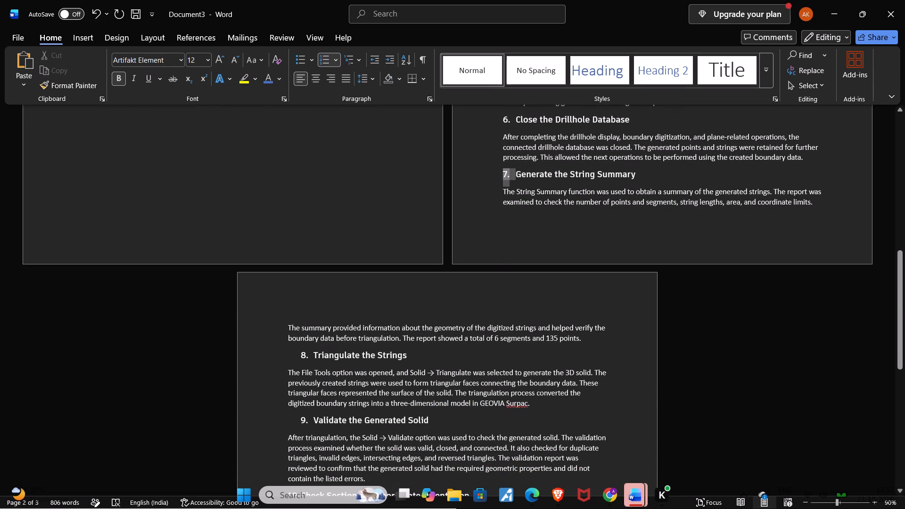
left_click(304, 356)
left_click_drag(304, 356, 269, 345)
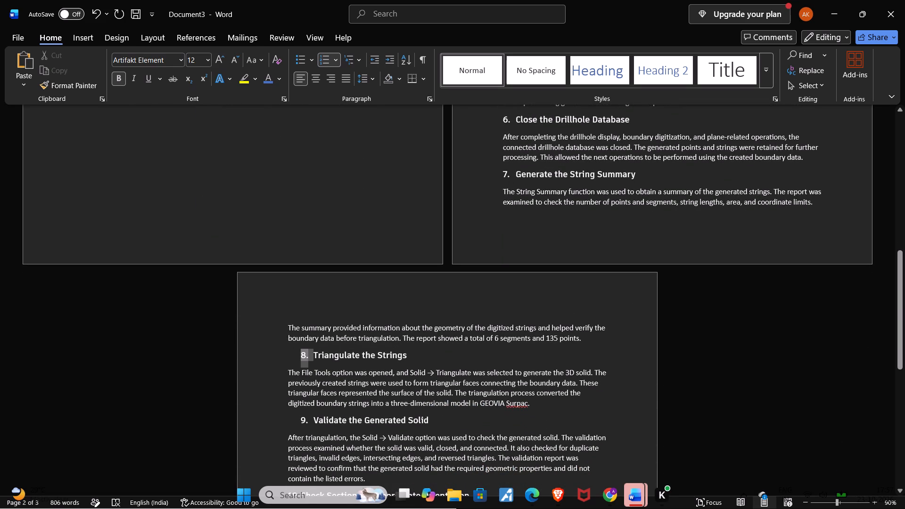
left_click_drag(269, 345, 269, 347)
scroll(269, 347, "down", 1)
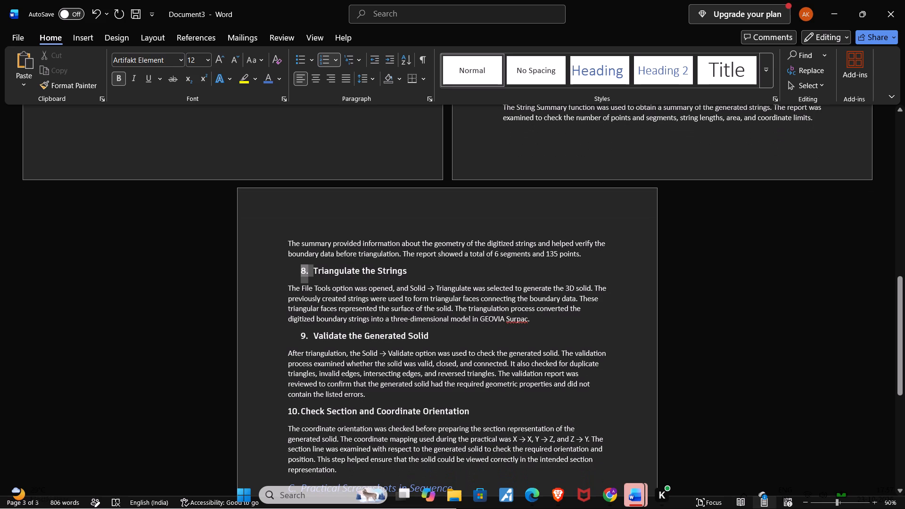
left_click_drag(304, 271, 286, 272)
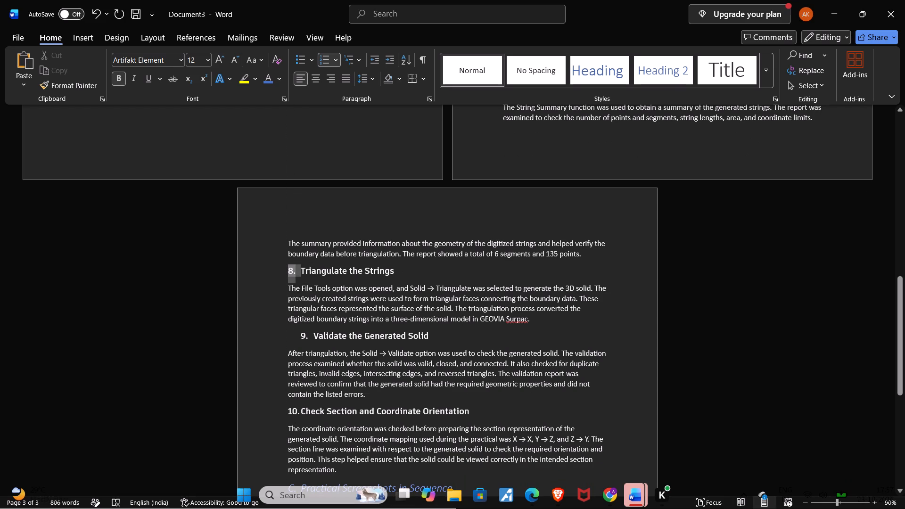
left_click(302, 337)
left_click_drag(302, 337, 280, 337)
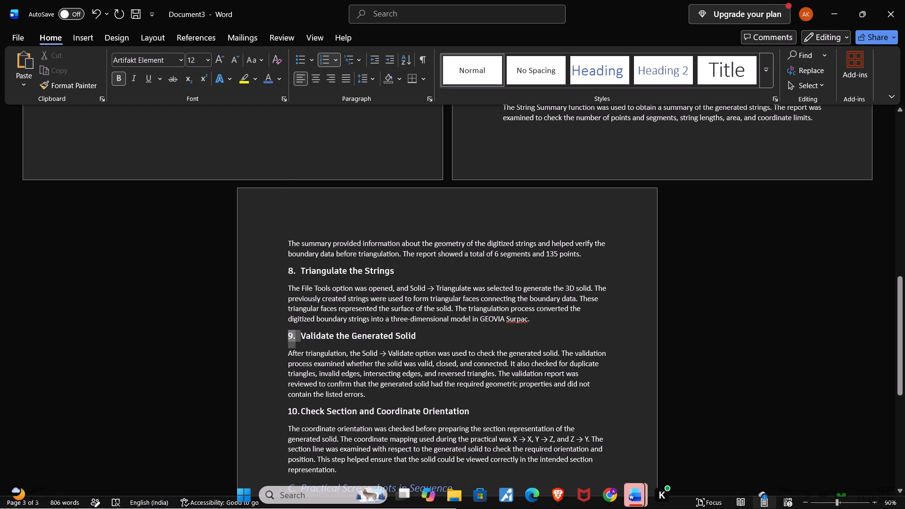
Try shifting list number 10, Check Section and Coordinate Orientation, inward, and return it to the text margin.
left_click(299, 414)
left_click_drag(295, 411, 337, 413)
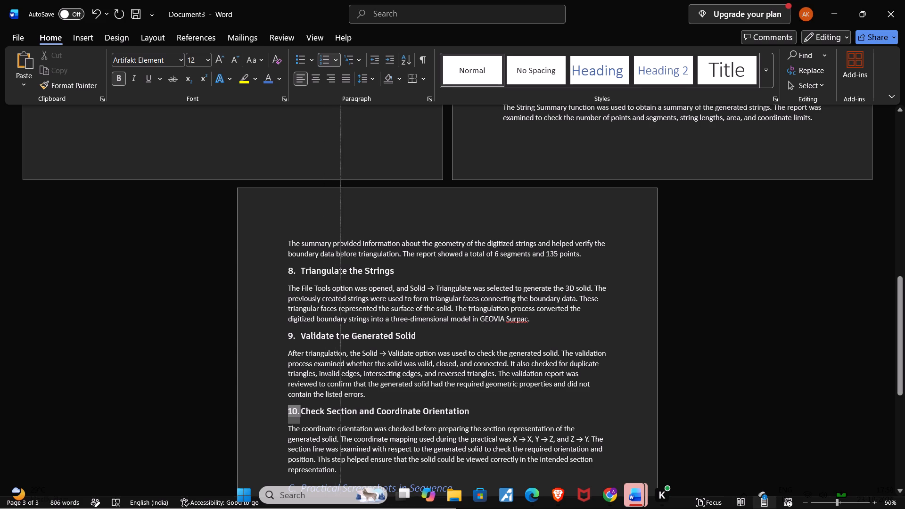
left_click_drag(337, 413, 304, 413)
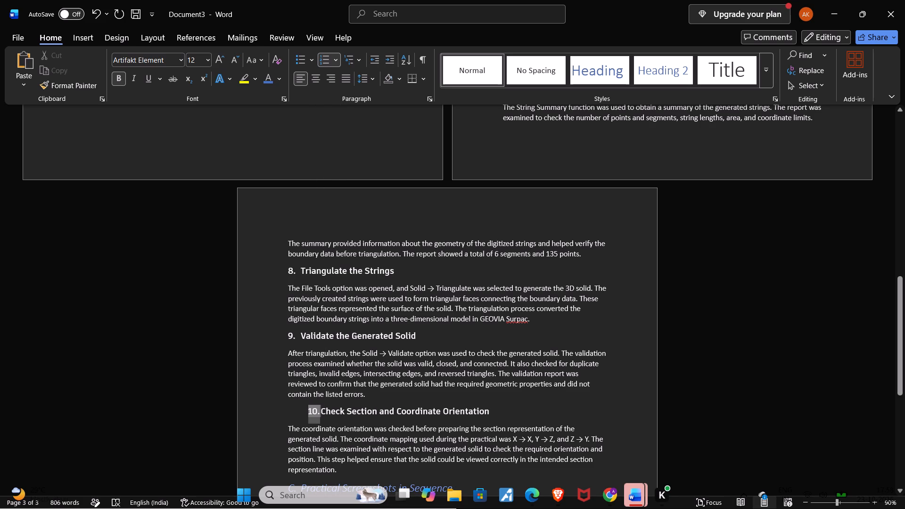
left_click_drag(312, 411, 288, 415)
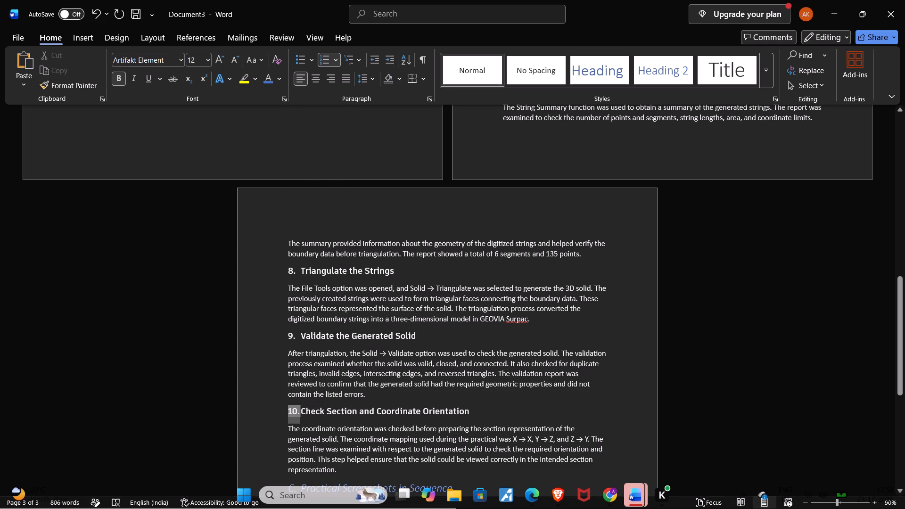
Remove and re-enter the number 10. before the Check Section and Coordinate Orientation heading, with an extra space separating it from the text.
left_click(305, 413)
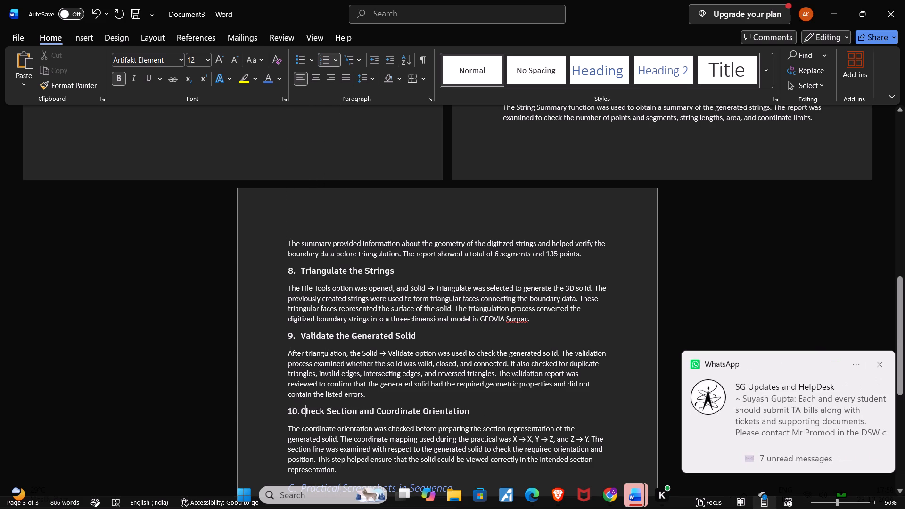
key("Left")
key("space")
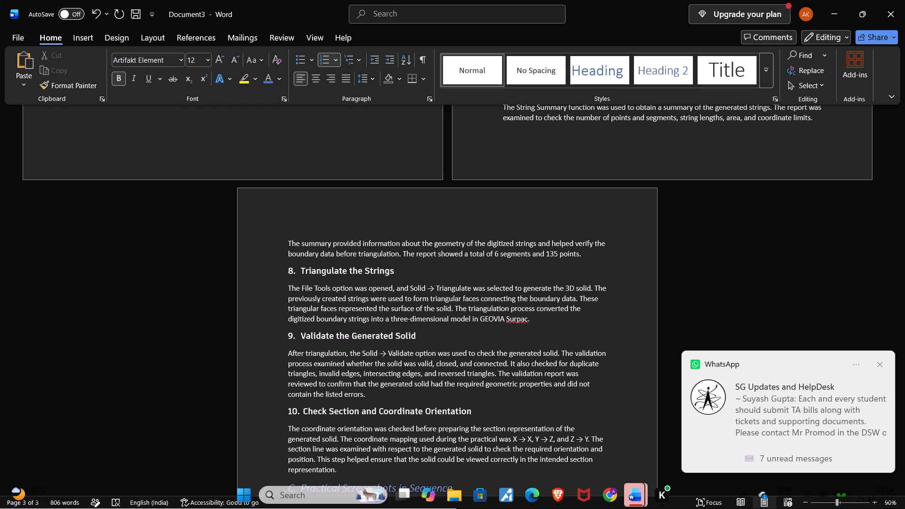
key("BackSpace")
key("BackSpace")
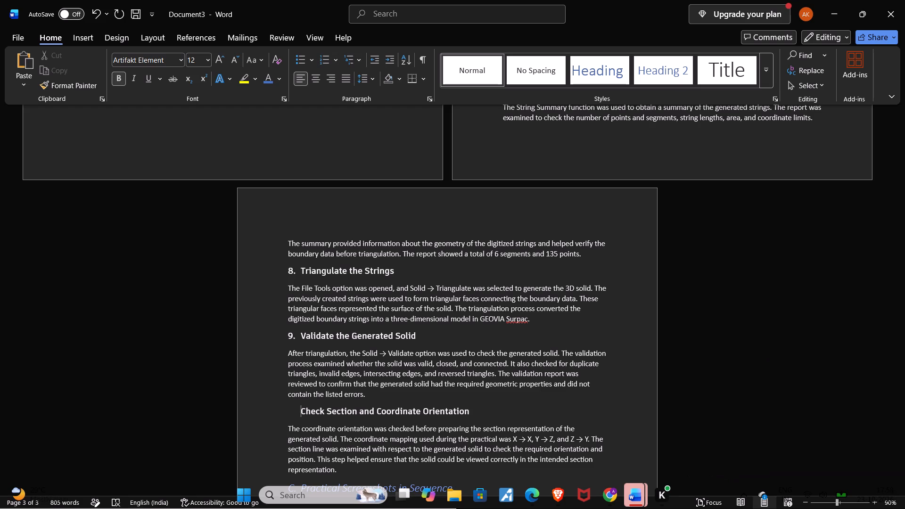
key("Return")
key("BackSpace")
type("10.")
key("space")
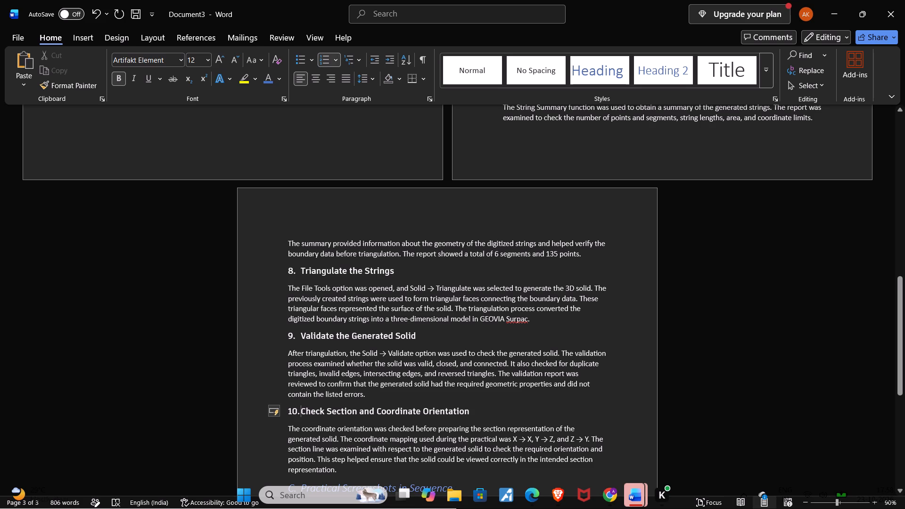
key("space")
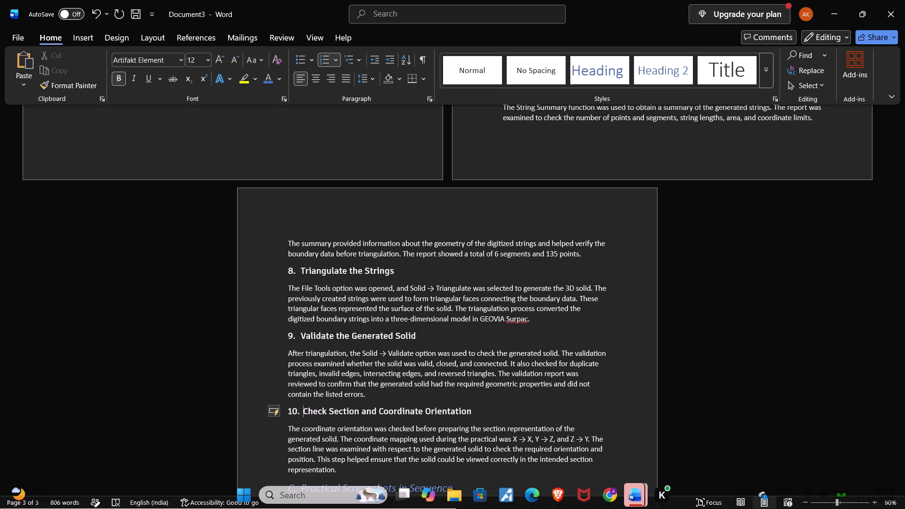
Switch from the report to the window group containing the AutoRecovered Document1.
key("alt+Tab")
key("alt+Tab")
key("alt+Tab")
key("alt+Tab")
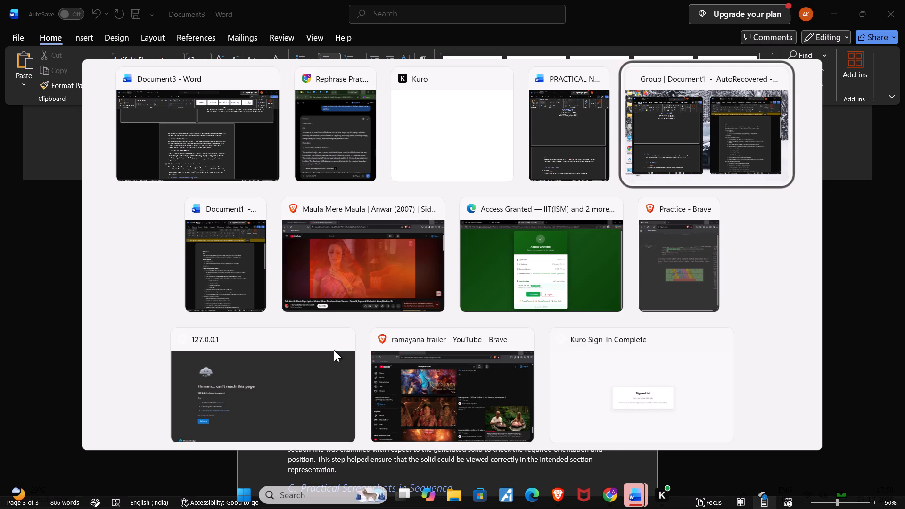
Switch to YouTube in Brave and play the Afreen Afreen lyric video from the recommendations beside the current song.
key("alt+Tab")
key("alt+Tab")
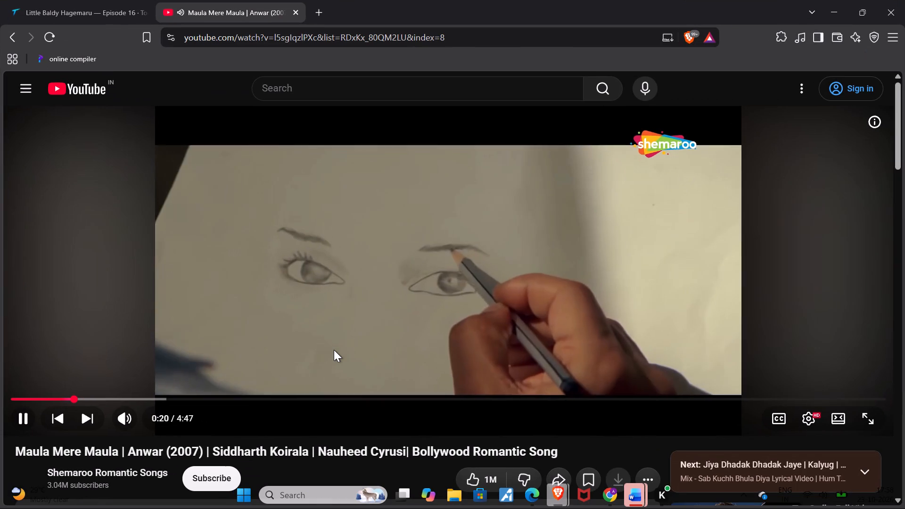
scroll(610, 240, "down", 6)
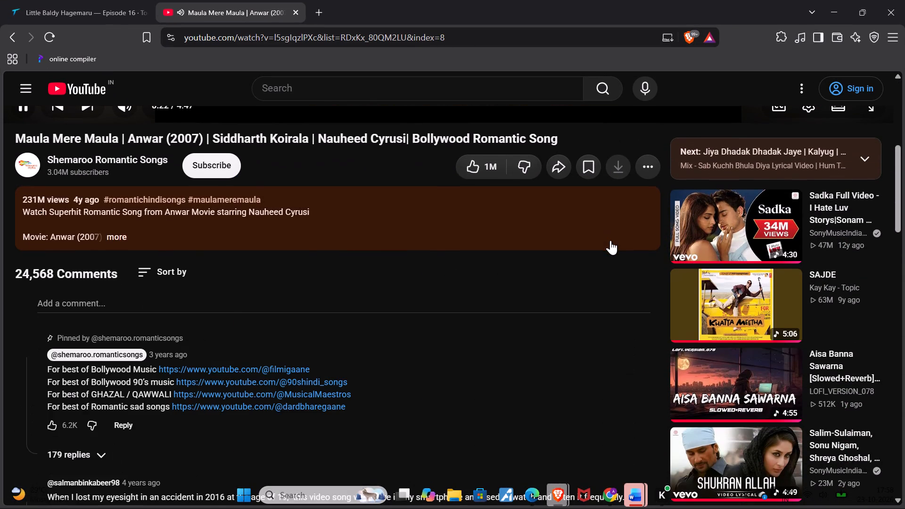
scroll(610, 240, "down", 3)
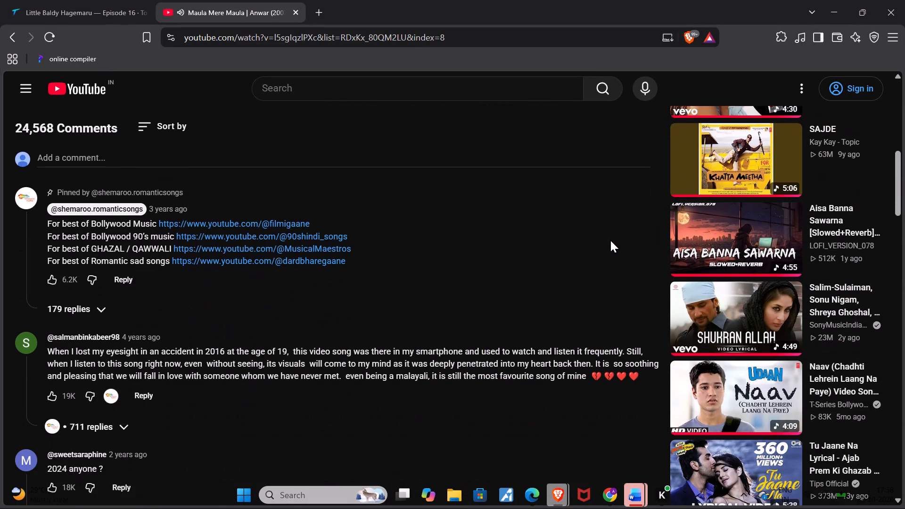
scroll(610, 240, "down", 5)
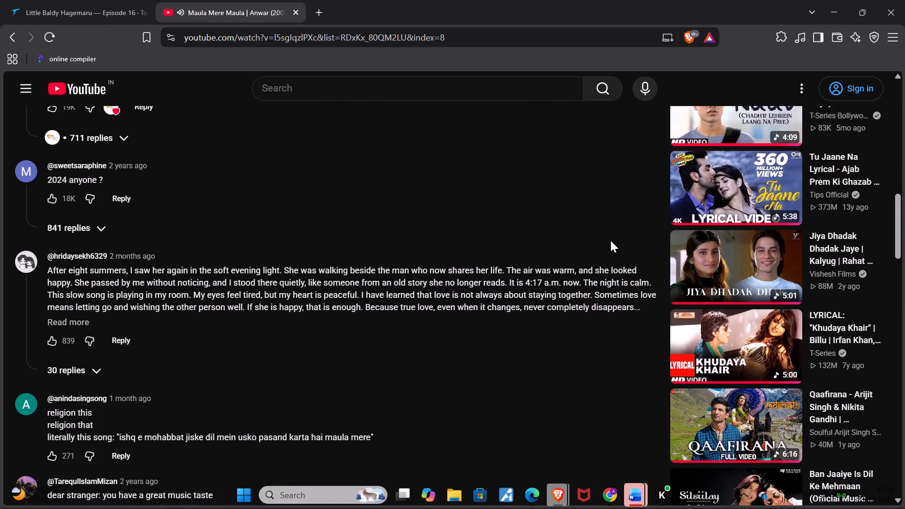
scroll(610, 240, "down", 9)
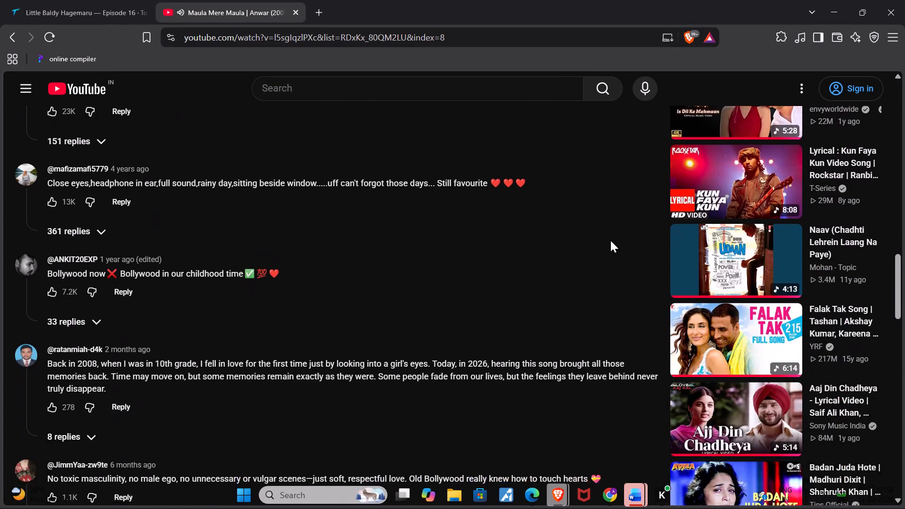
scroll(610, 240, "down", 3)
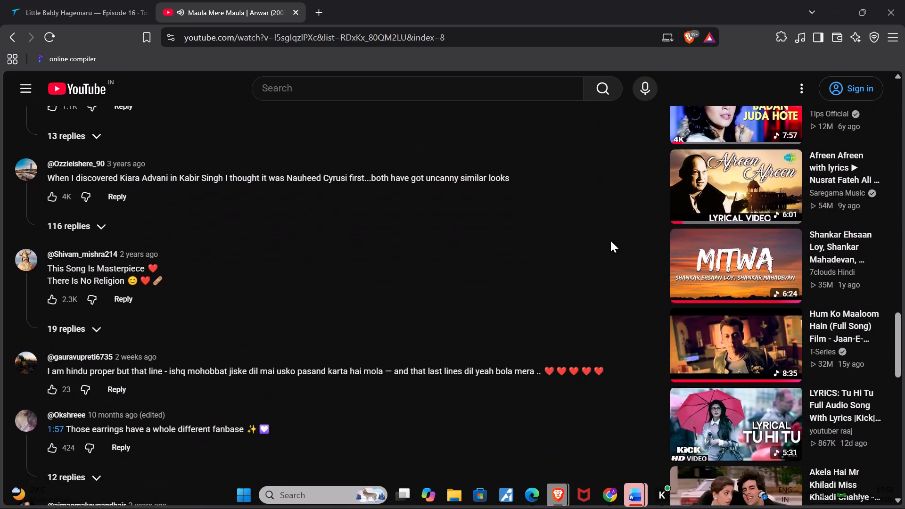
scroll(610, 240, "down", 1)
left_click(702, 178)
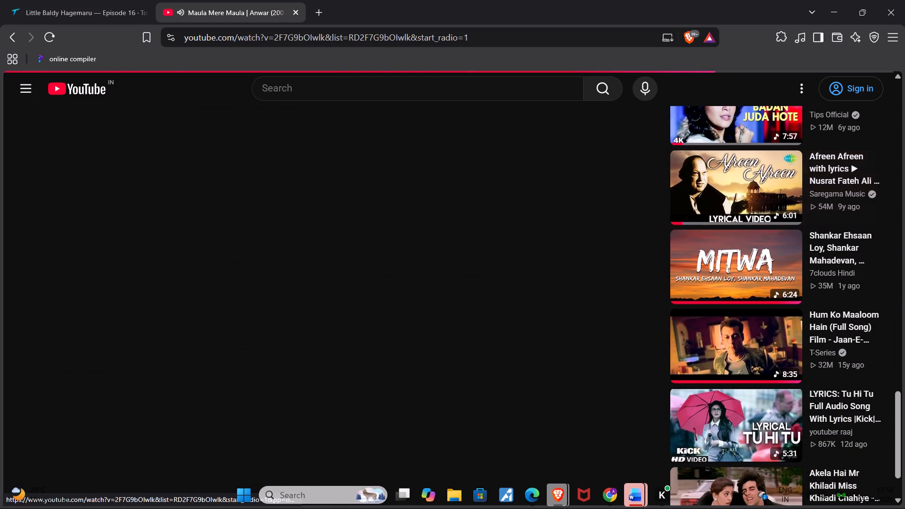
Search YouTube for "ab kya ghazal sunao" and play the official Talat Aziz lyric video.
left_click(478, 88)
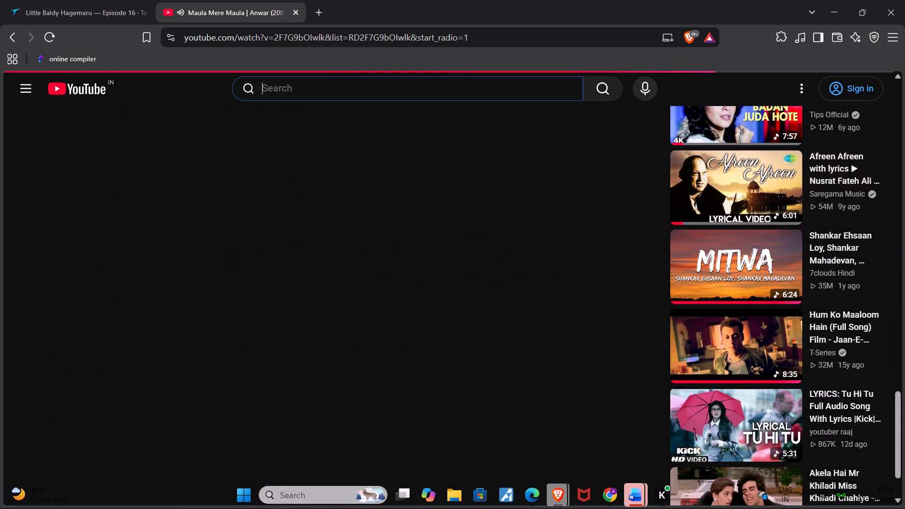
type("ab kya")
key("space")
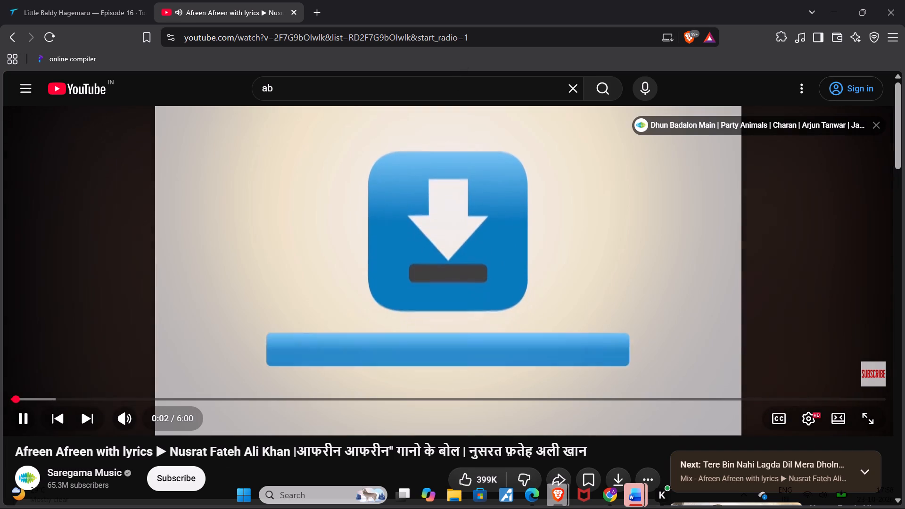
left_click(431, 97)
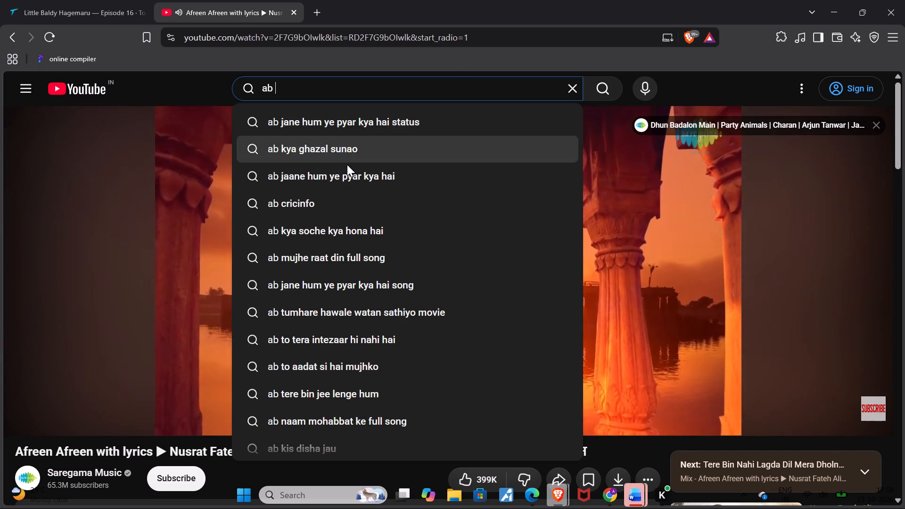
left_click(348, 154)
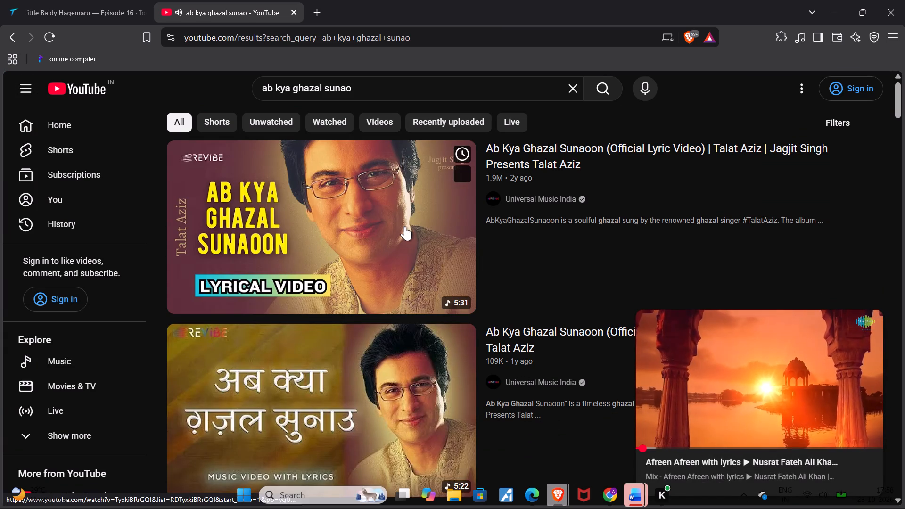
left_click(405, 226)
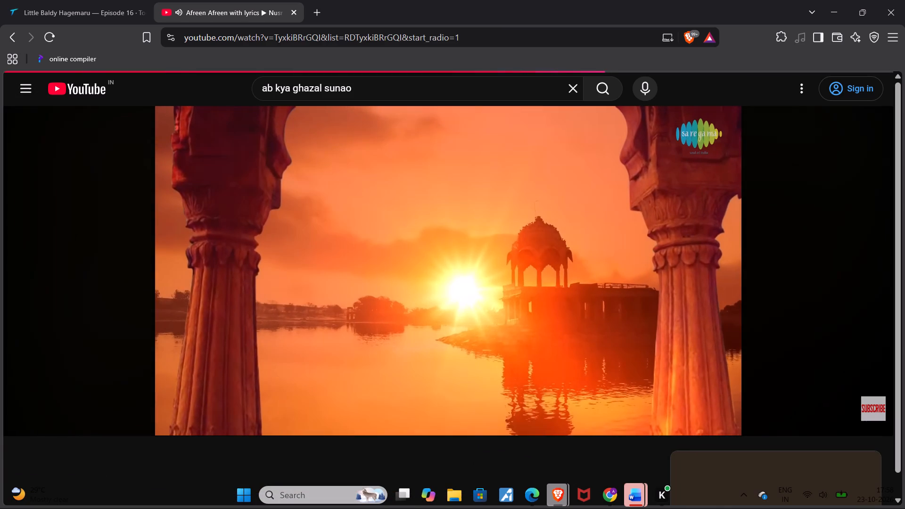
Switch back to Document3 in Word.
key("alt+Tab")
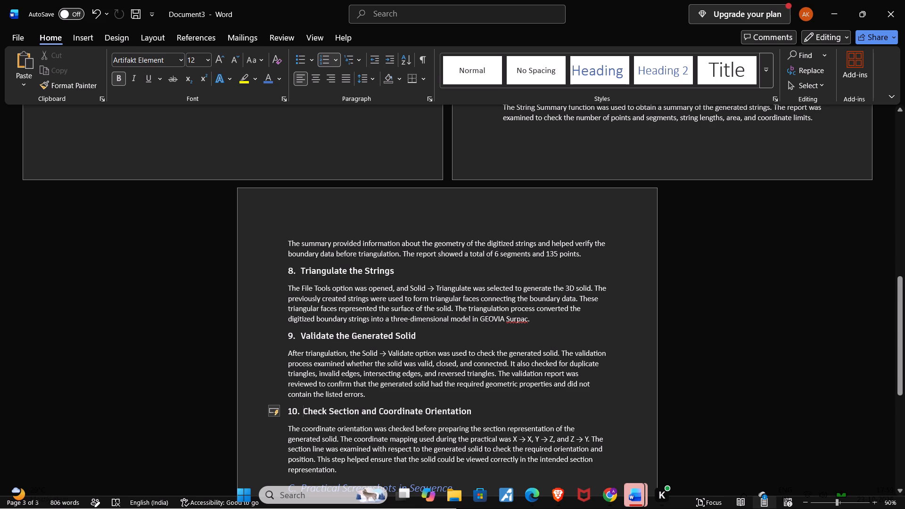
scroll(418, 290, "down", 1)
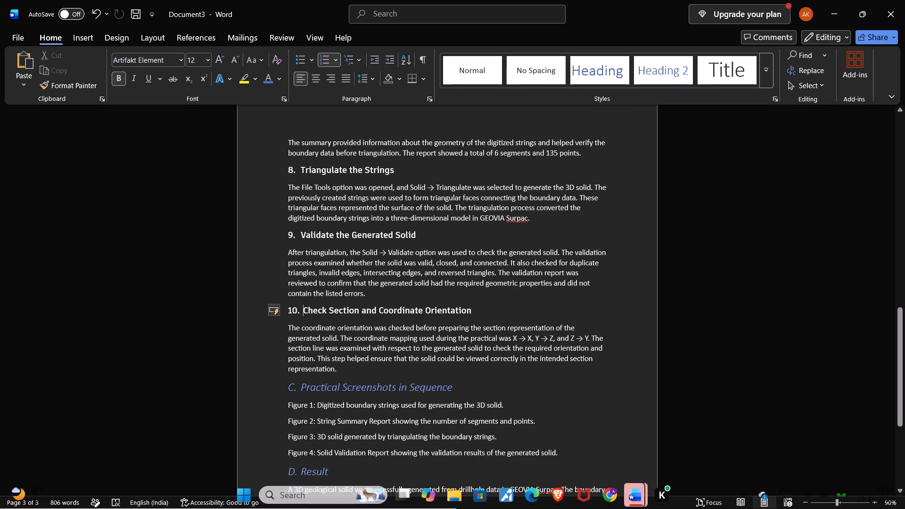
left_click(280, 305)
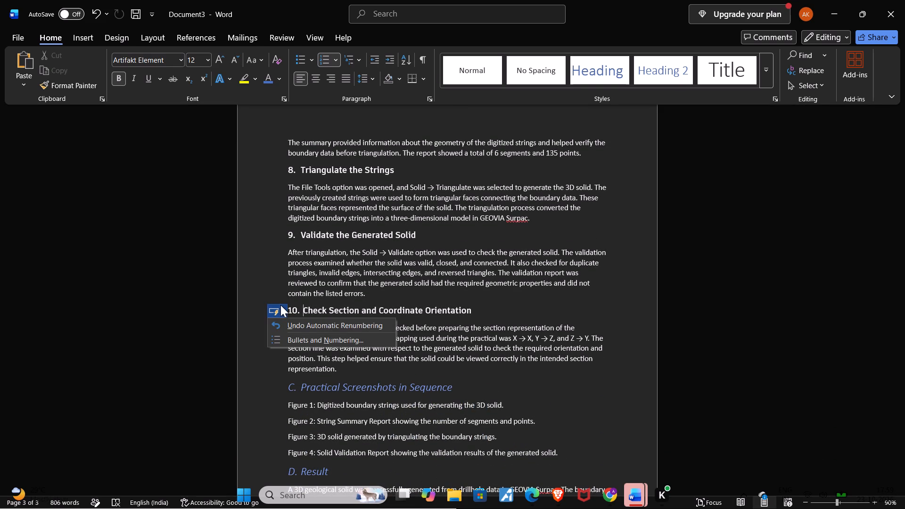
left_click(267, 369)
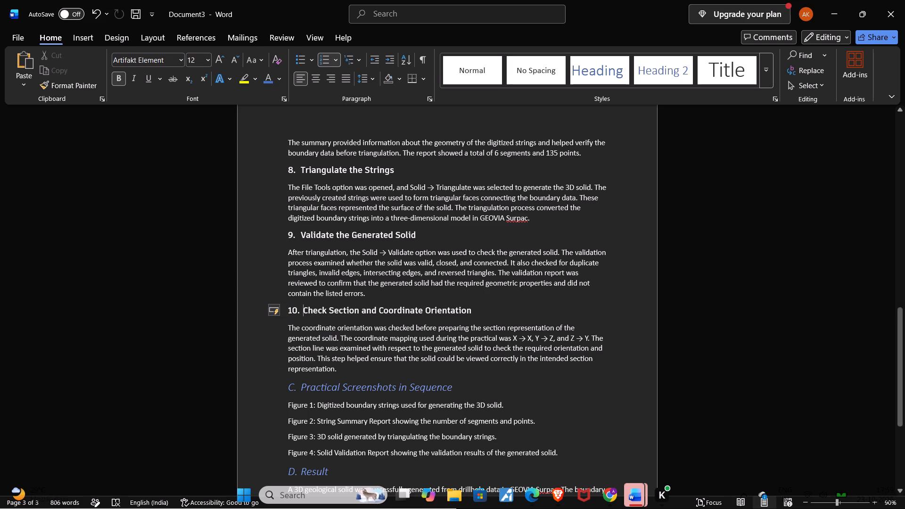
Insert an empty line above the headings C. Practical Screenshots in Sequence, 10. Check Section and Coordinate Orientation, and 9. Validate the Generated Solid.
scroll(267, 369, "down", 1)
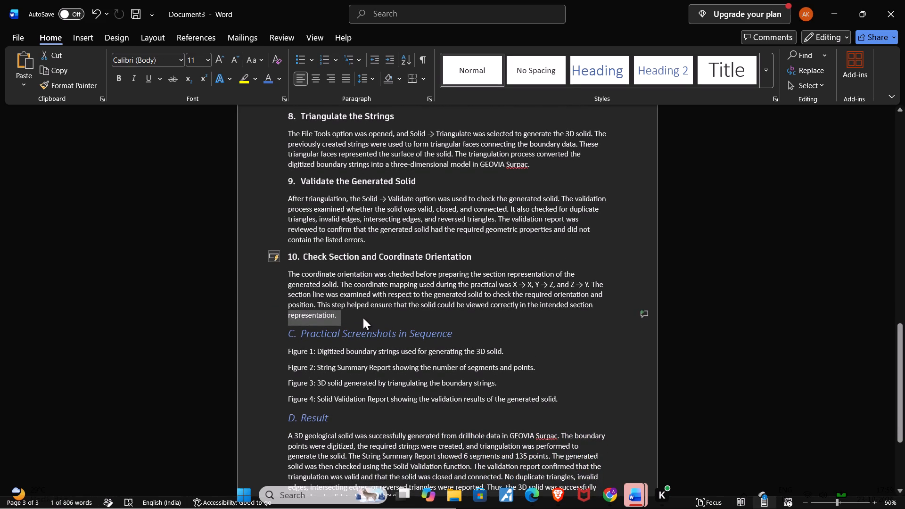
left_click(363, 318)
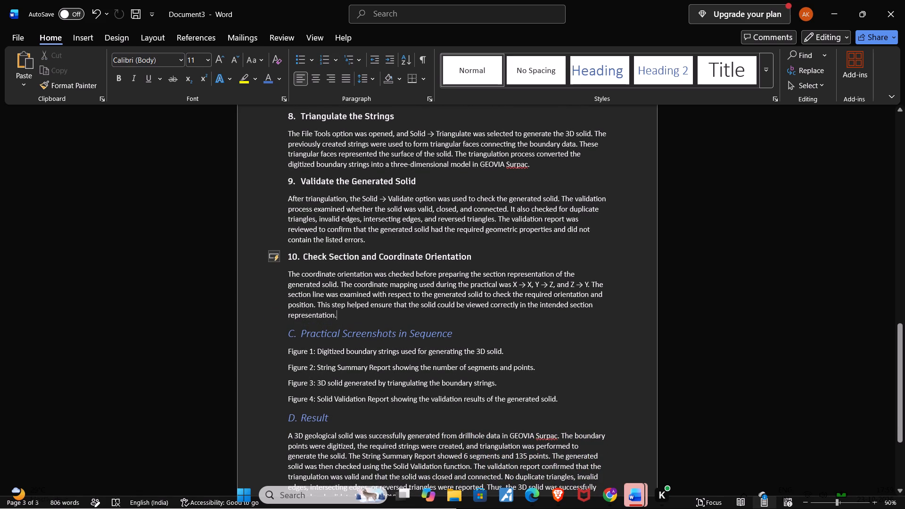
key("Return")
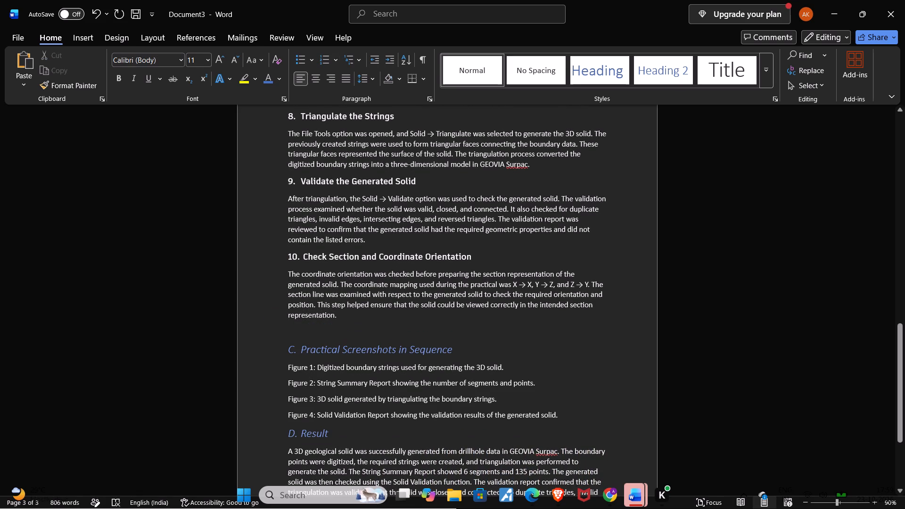
left_click(377, 241)
key("Return")
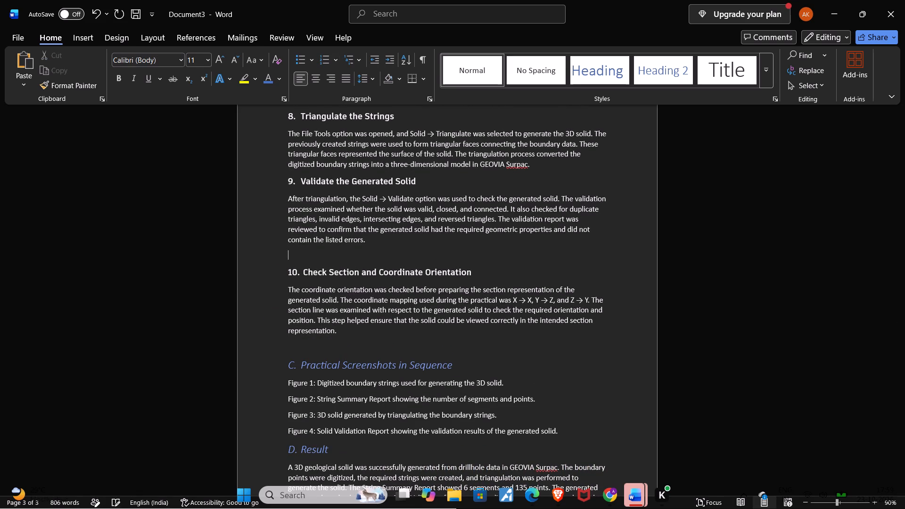
left_click(539, 169)
key("Return")
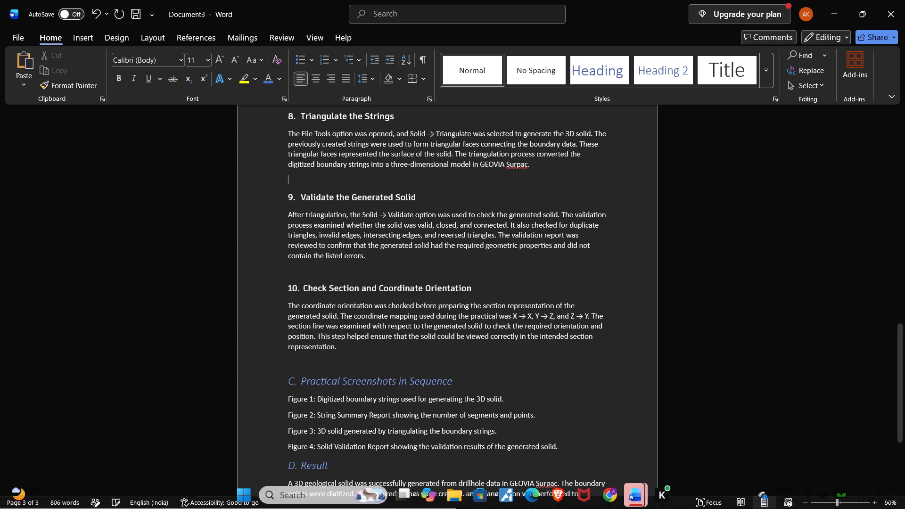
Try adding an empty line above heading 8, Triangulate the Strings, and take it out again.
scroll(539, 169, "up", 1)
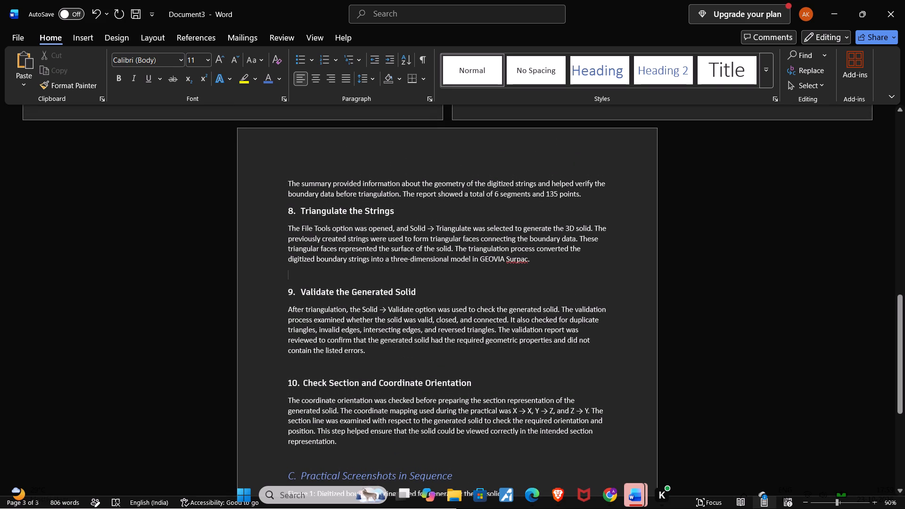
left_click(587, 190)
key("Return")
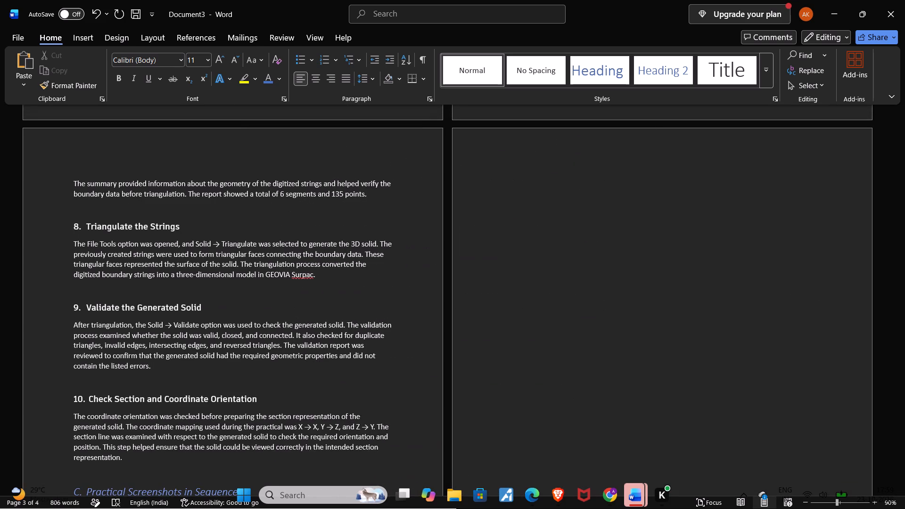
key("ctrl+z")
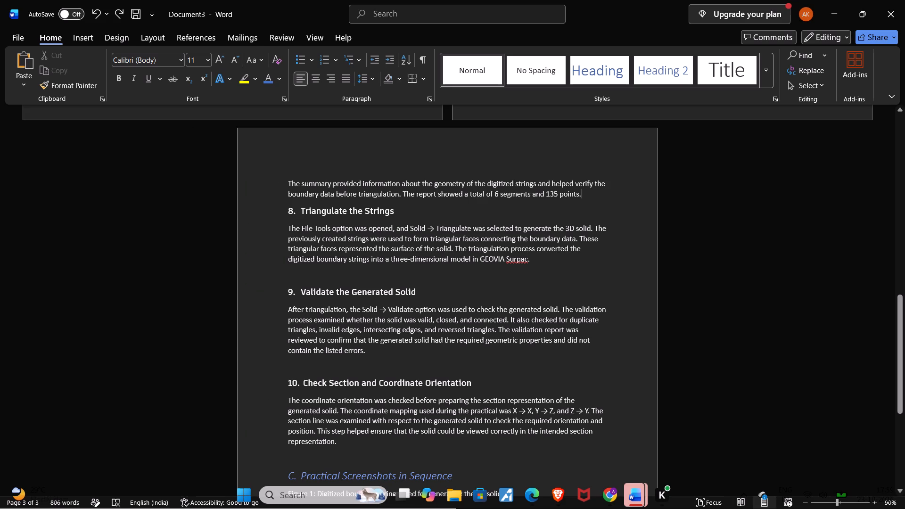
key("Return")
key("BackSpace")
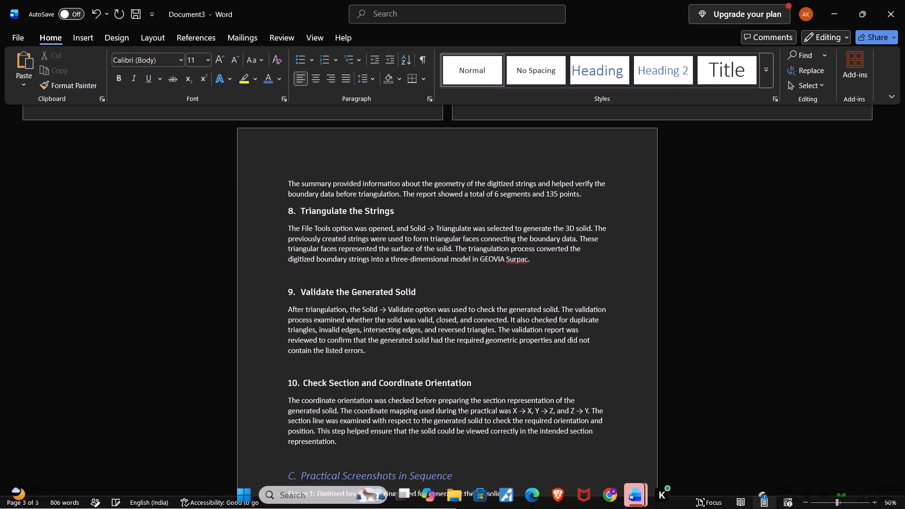
Insert an empty line between the string summary paragraph and heading 8, Triangulate the Strings.
left_click(586, 192)
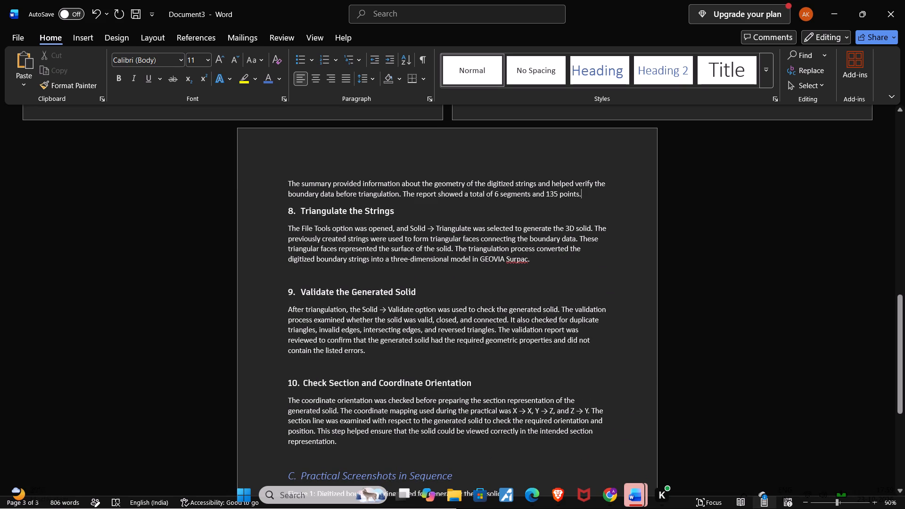
key("Right")
key("Left")
key("Return")
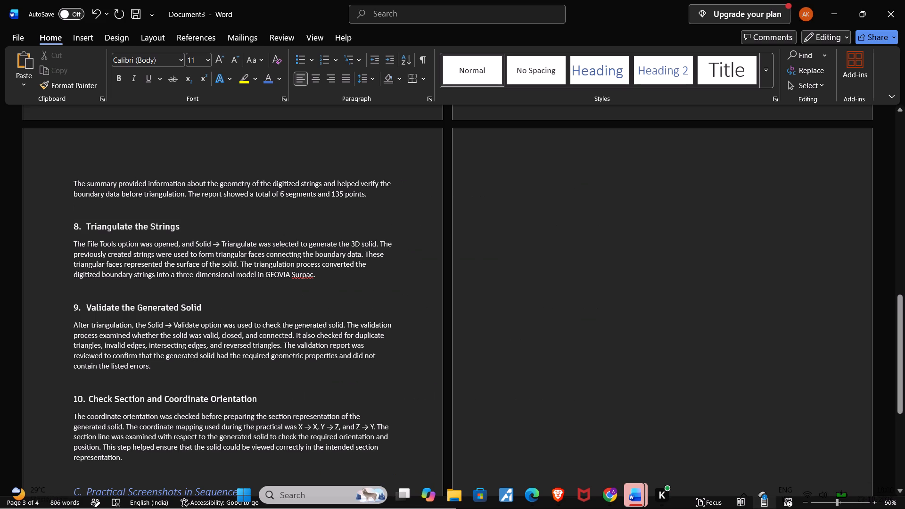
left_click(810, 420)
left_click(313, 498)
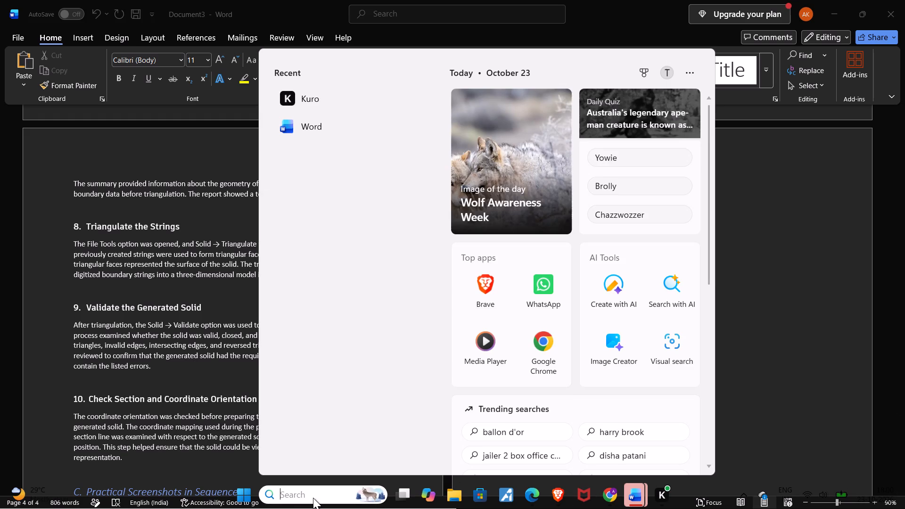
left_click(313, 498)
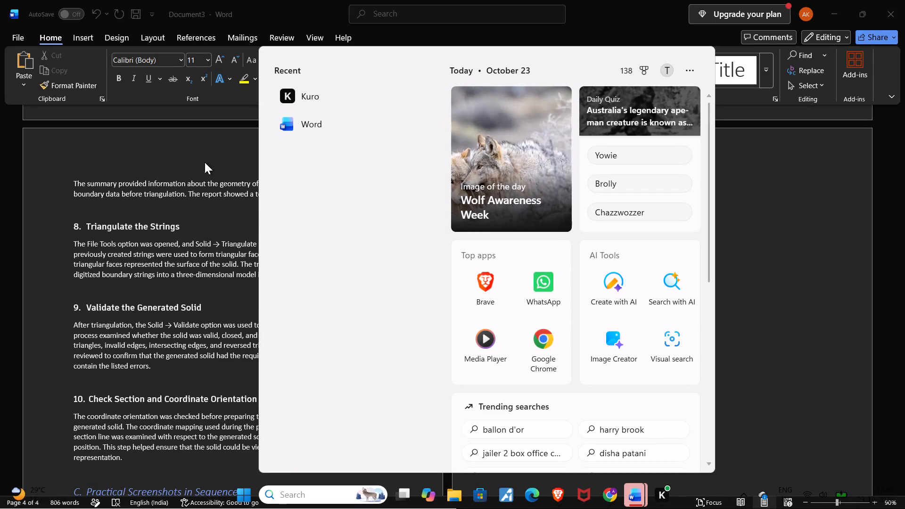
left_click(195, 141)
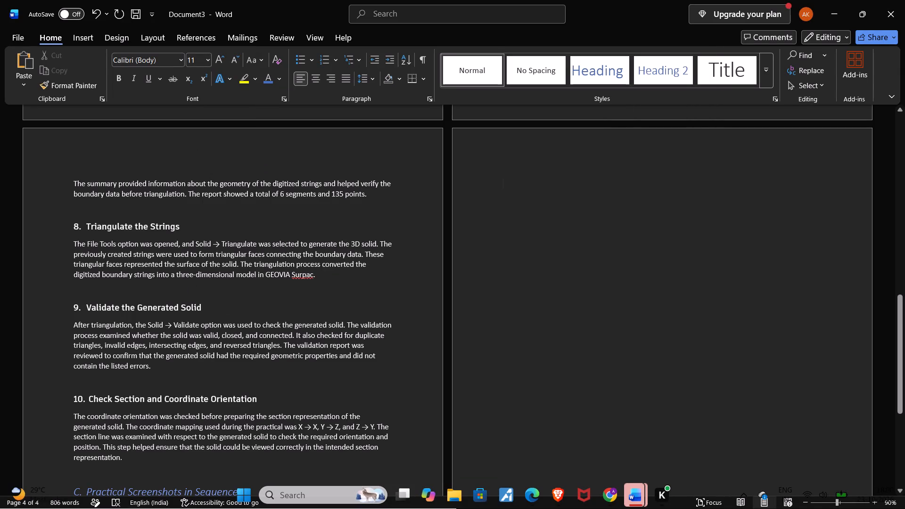
Insert an empty line after the Aim paragraph, above the heading B. Procedure.
scroll(642, 380, "up", 2, "ctrl")
scroll(642, 380, "up", 1)
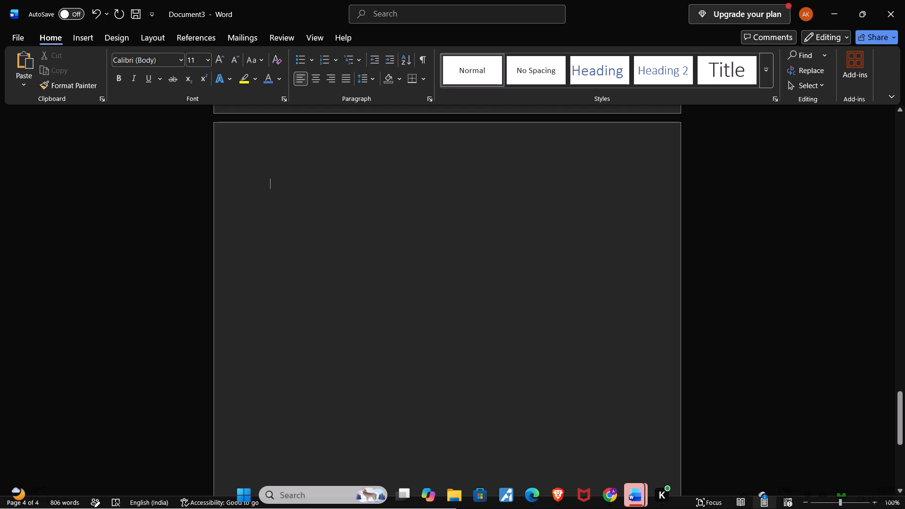
scroll(642, 380, "up", 8)
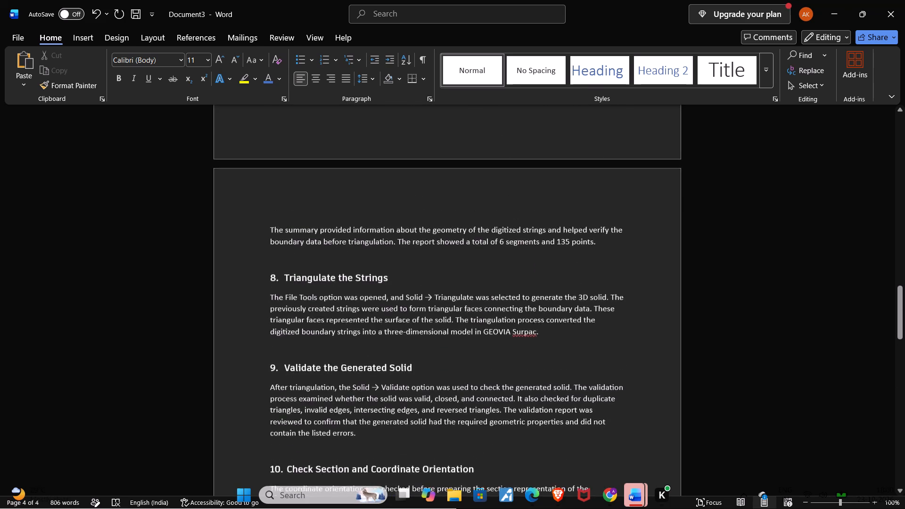
scroll(642, 380, "up", 6)
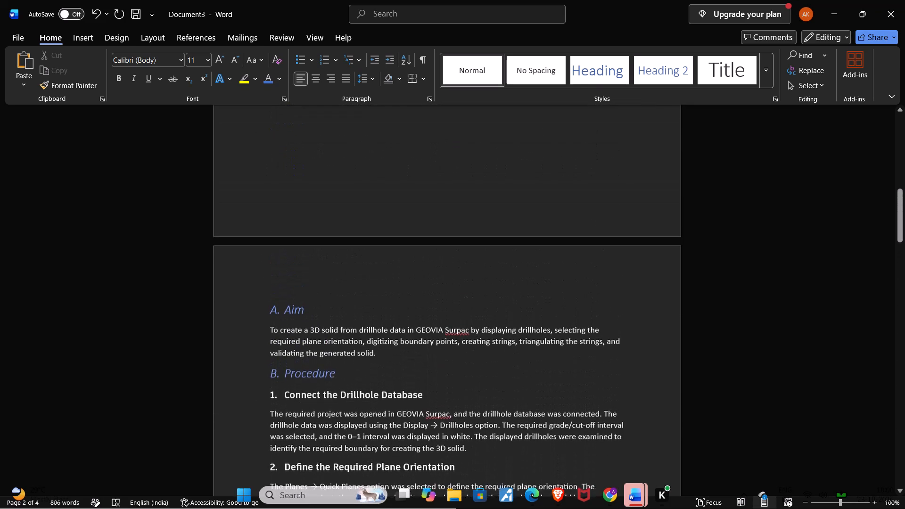
scroll(642, 380, "up", 1)
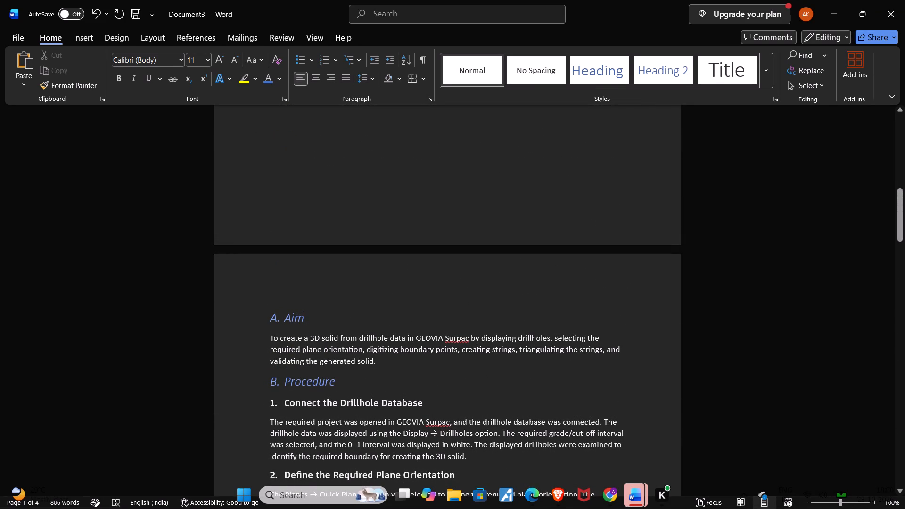
left_click(397, 370)
key("Return")
Insert an empty line above the headings 2. Define the Required Plane Orientation and 3. Create a New Layer.
scroll(397, 370, "down", 1)
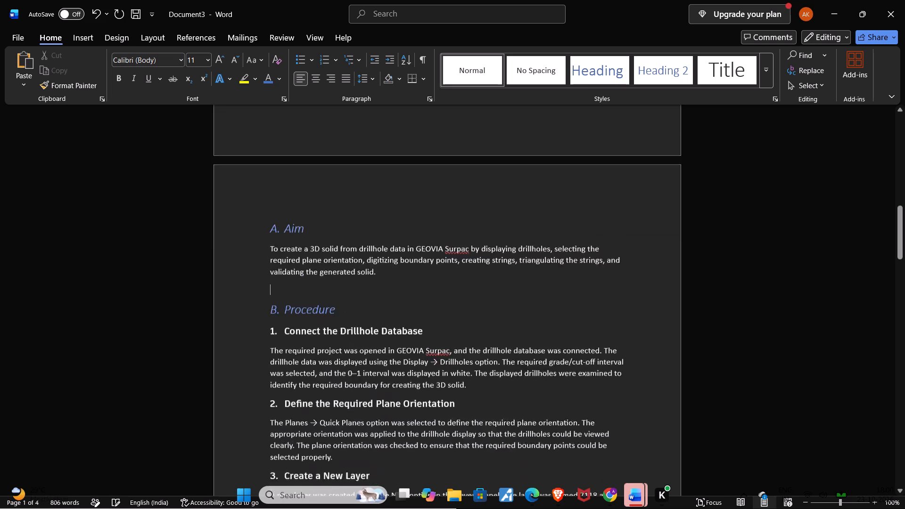
scroll(397, 370, "down", 5)
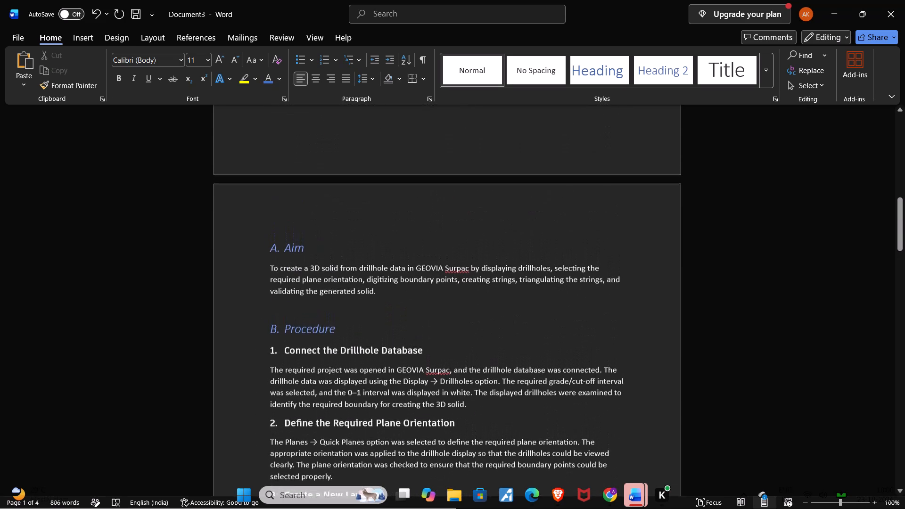
scroll(397, 370, "down", 2)
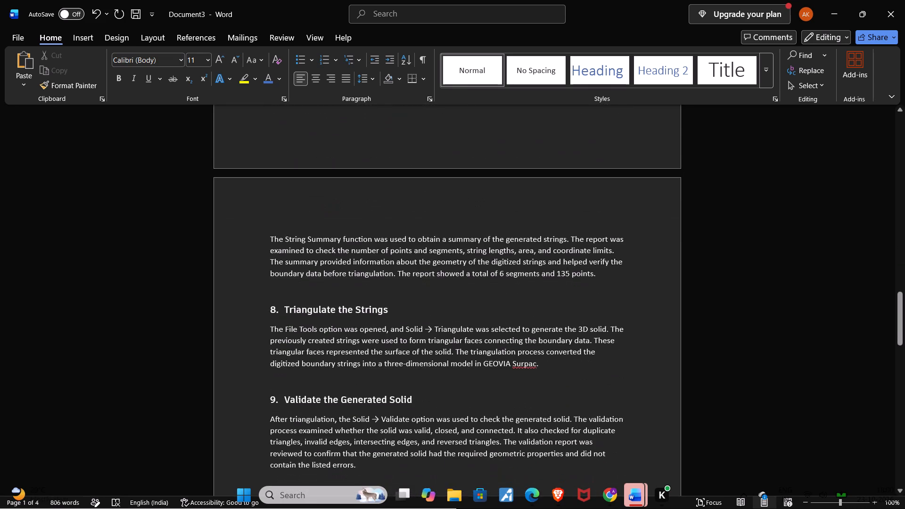
scroll(397, 370, "down", 6)
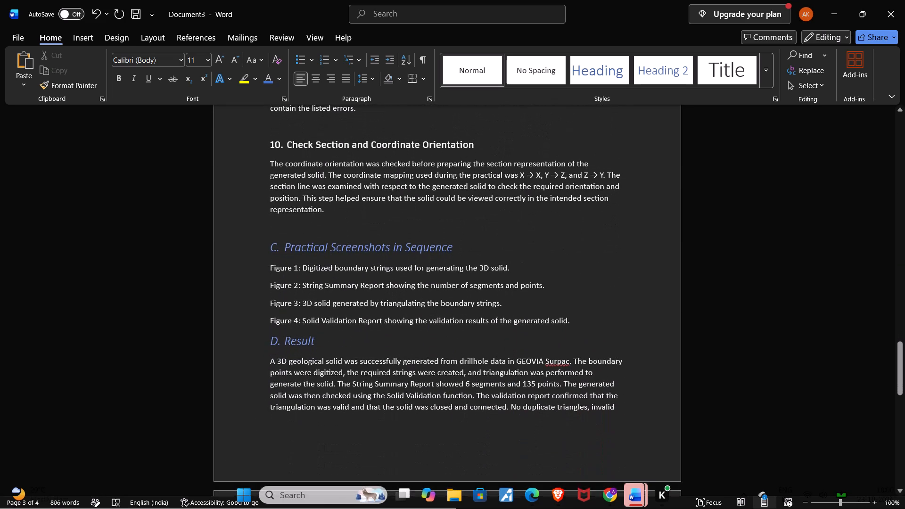
scroll(397, 370, "down", 4)
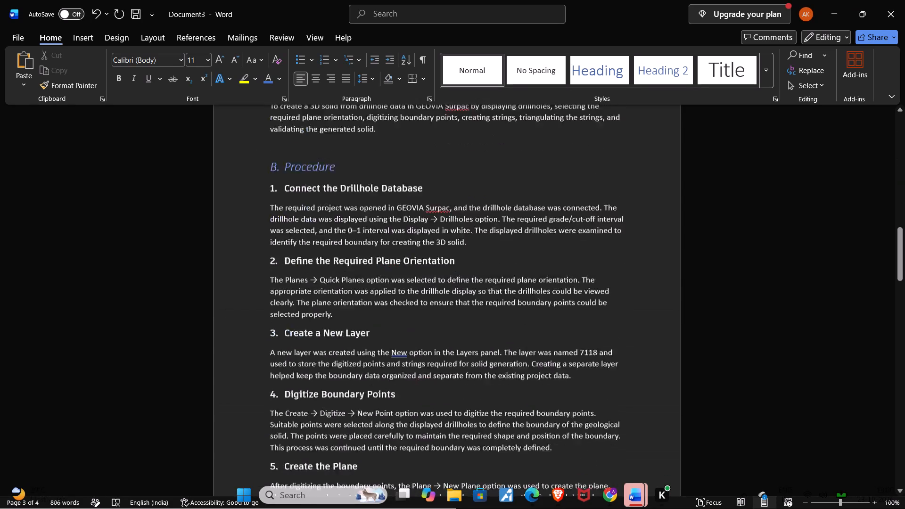
scroll(397, 370, "down", 2)
left_click(481, 150)
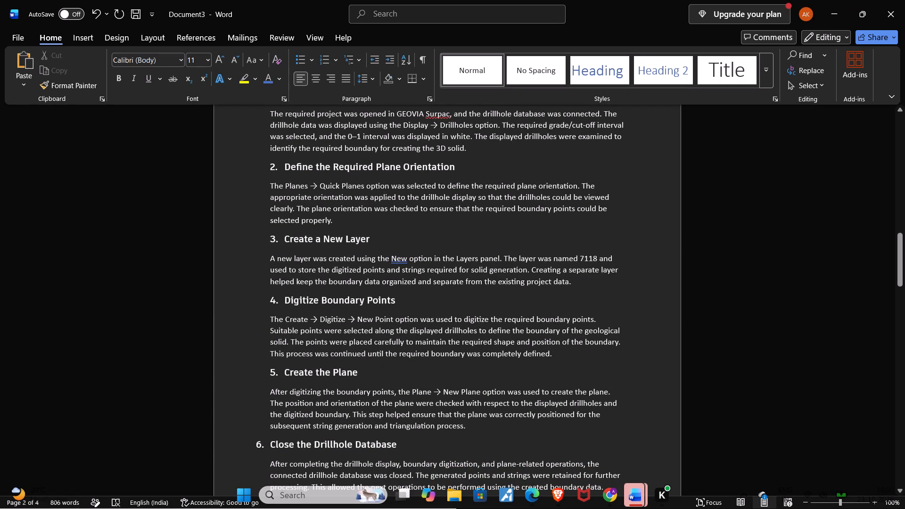
key("Return")
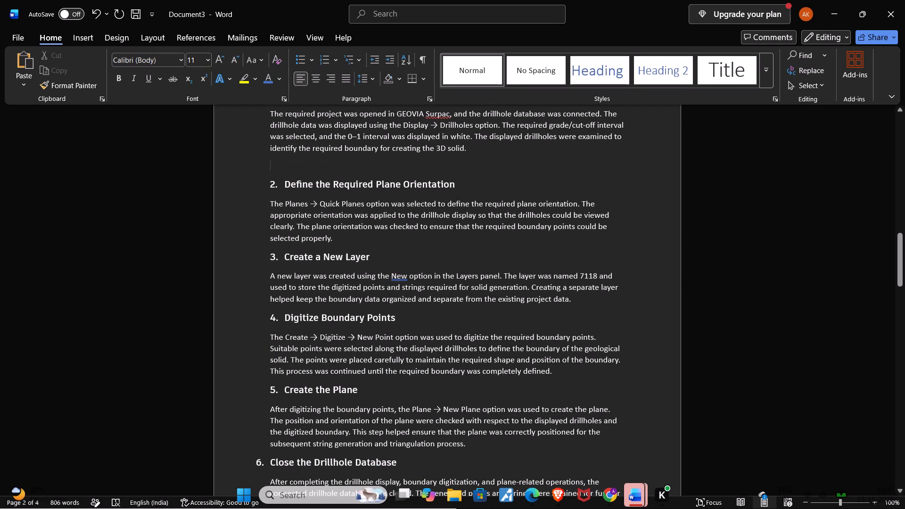
left_click(349, 231)
key("Down")
key("Return")
Insert an empty line above headings 4. Digitize Boundary Points and 5. Create the Plane, and after the Create the Plane paragraph.
scroll(349, 231, "down", 1)
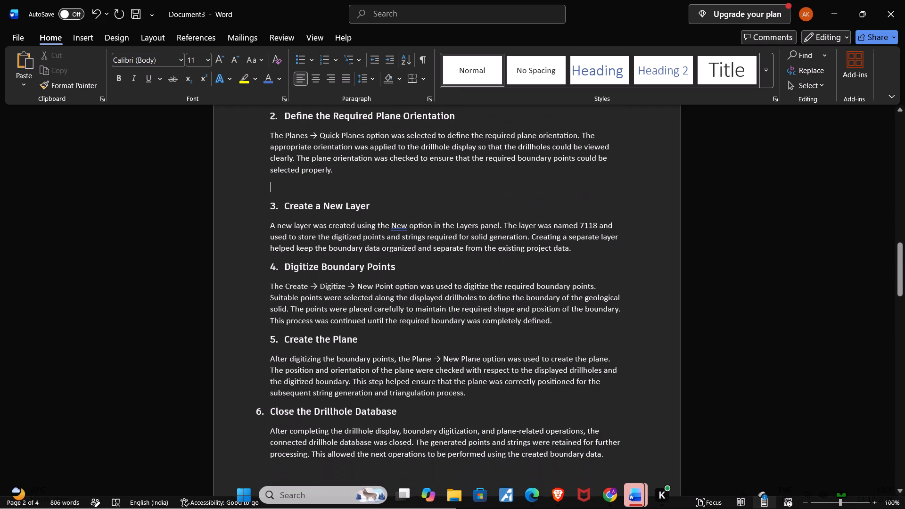
left_click(588, 248)
key("Return")
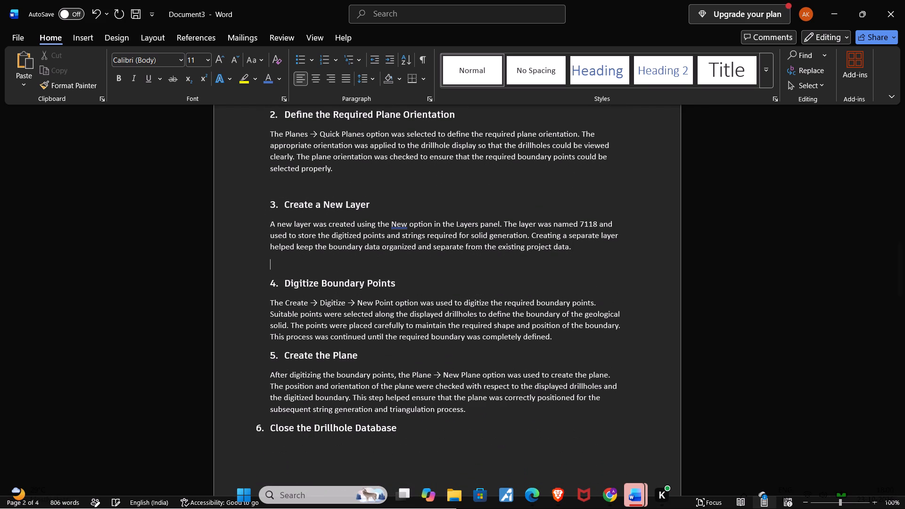
left_click(559, 339)
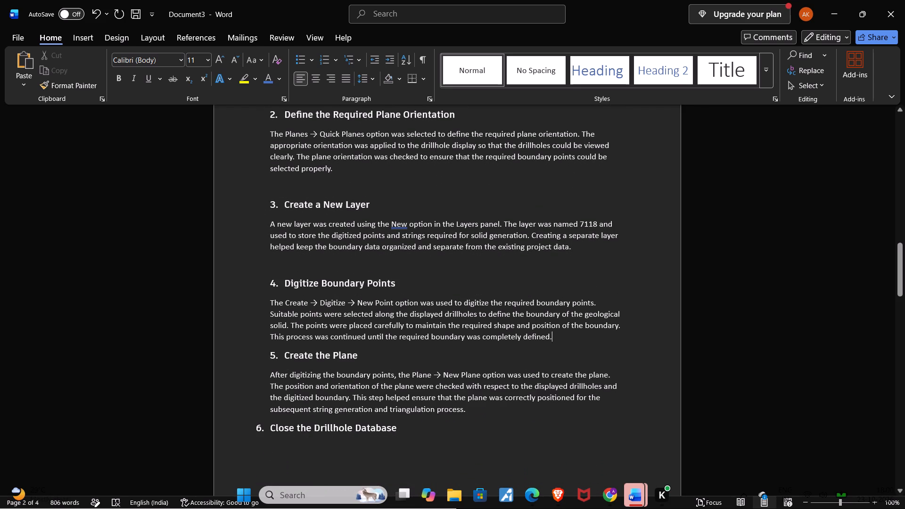
key("Return")
left_click(477, 427)
key("Return")
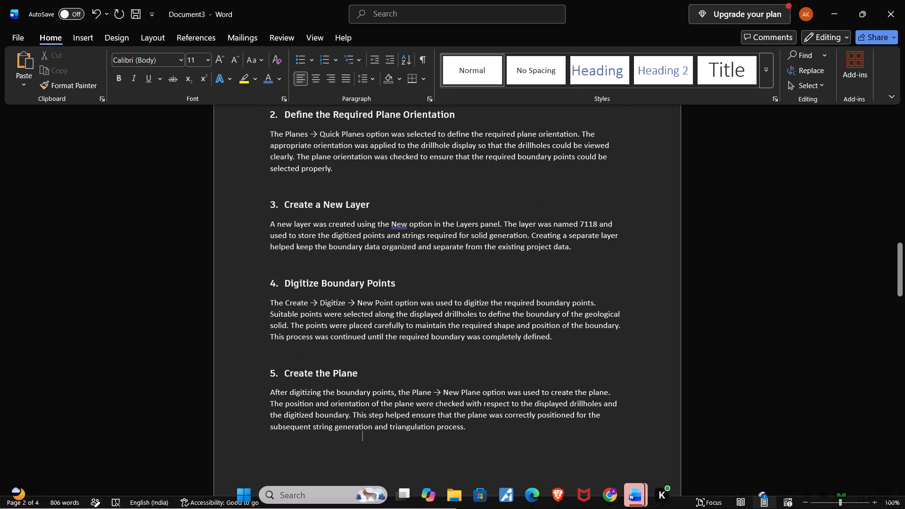
Insert an empty line between the Close the Drillhole Database paragraph and heading 7, Generate the String Summary.
scroll(477, 427, "down", 4)
scroll(477, 427, "up", 1)
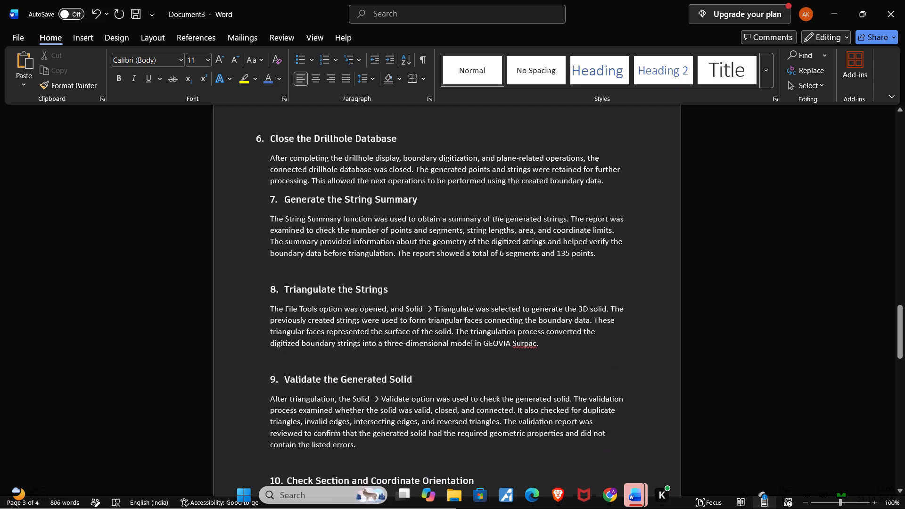
left_click(607, 182)
key("Return")
Insert two empty unnumbered lines between heading C. Practical Screenshots in Sequence and the Figure 1 caption.
scroll(607, 182, "down", 1)
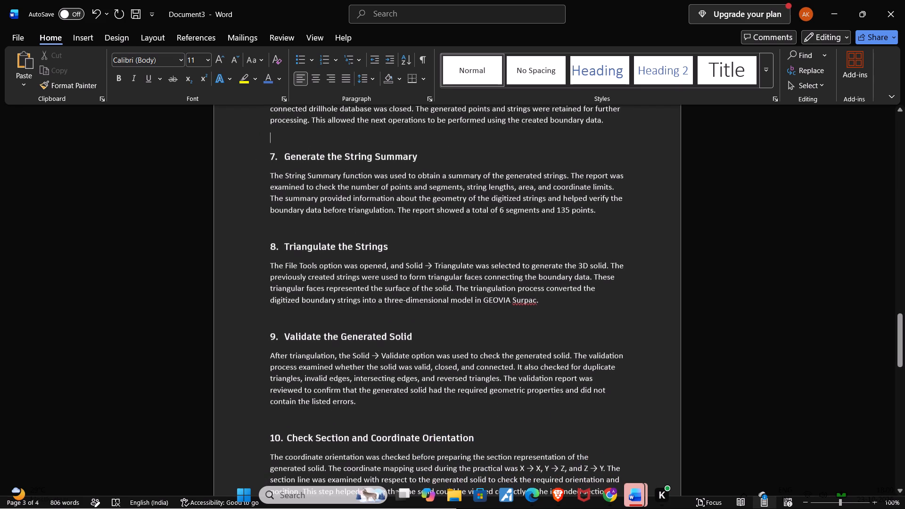
scroll(607, 182, "down", 1)
scroll(586, 307, "down", 2)
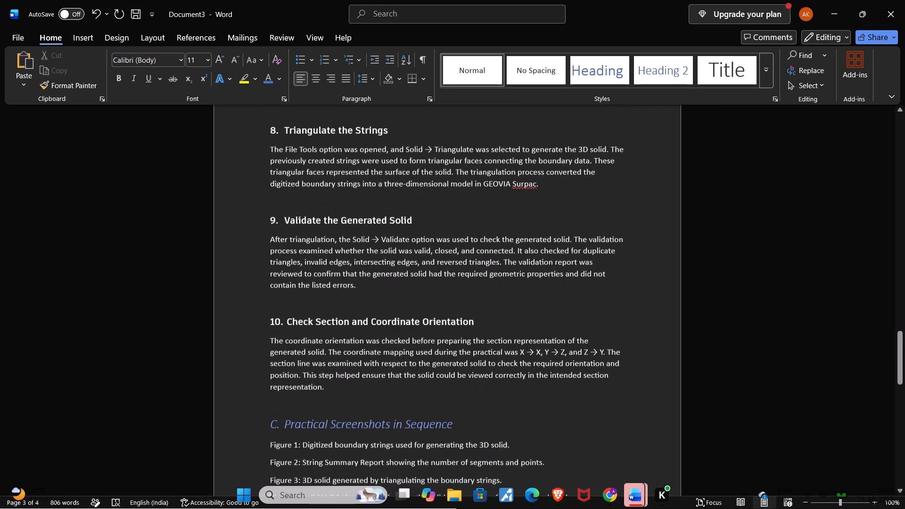
scroll(586, 307, "down", 2)
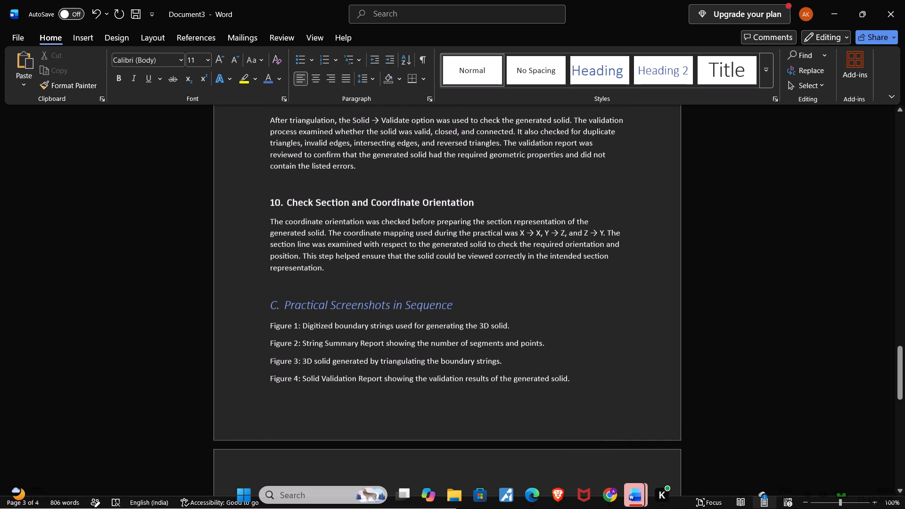
left_click(465, 310)
key("Return")
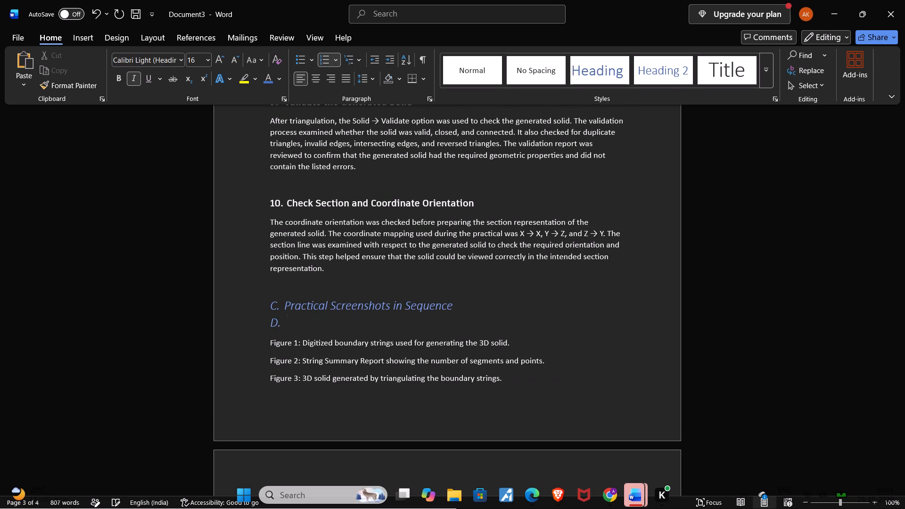
key("Return")
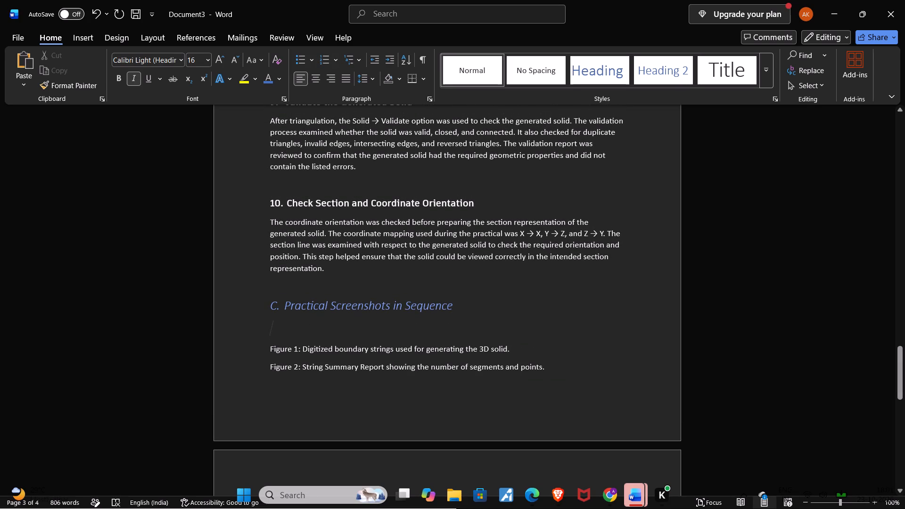
key("Return")
Insert two empty lines after each of the Figure 1, Figure 2 and Figure 3 captions.
scroll(508, 373, "down", 1)
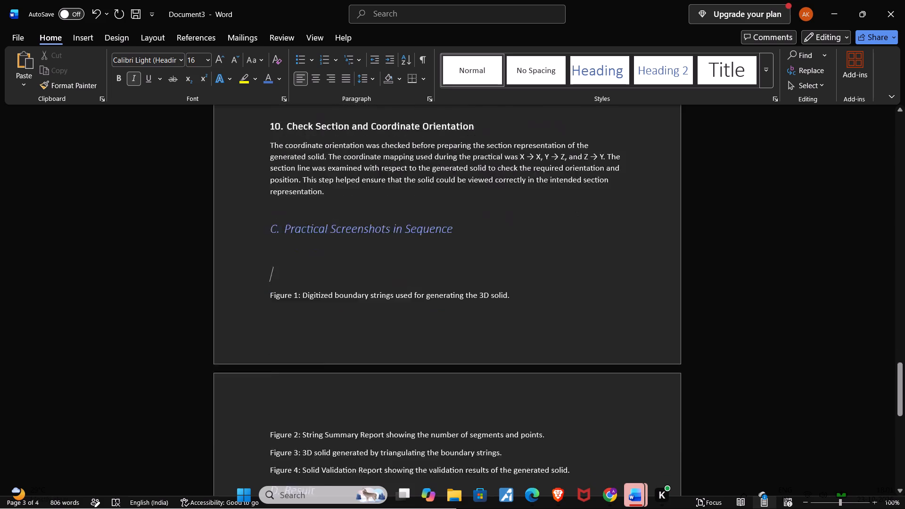
scroll(508, 373, "down", 1)
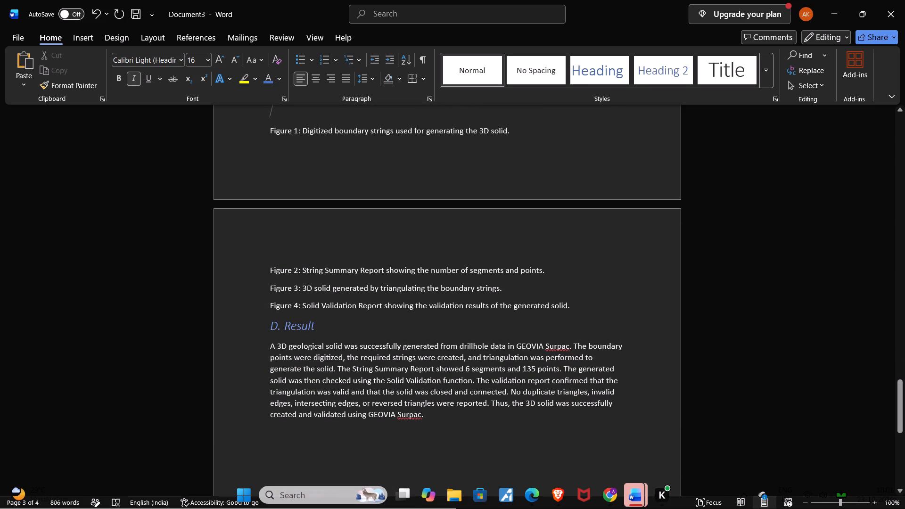
left_click(553, 270)
left_click(520, 134)
key("Return")
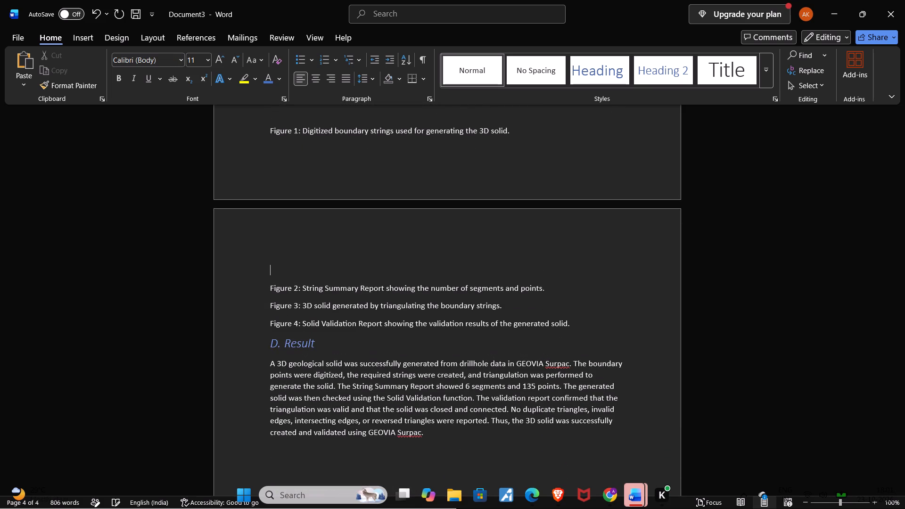
key("Return")
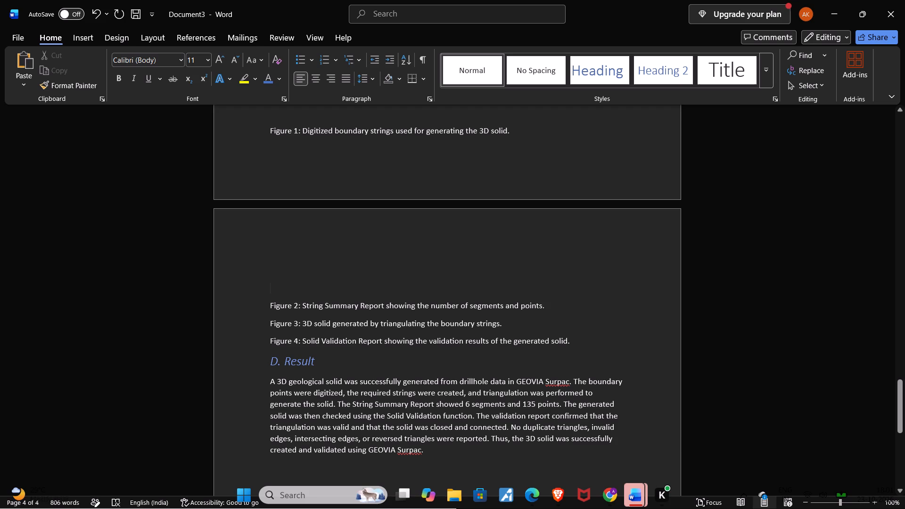
left_click(549, 309)
key("Return")
key("Return")
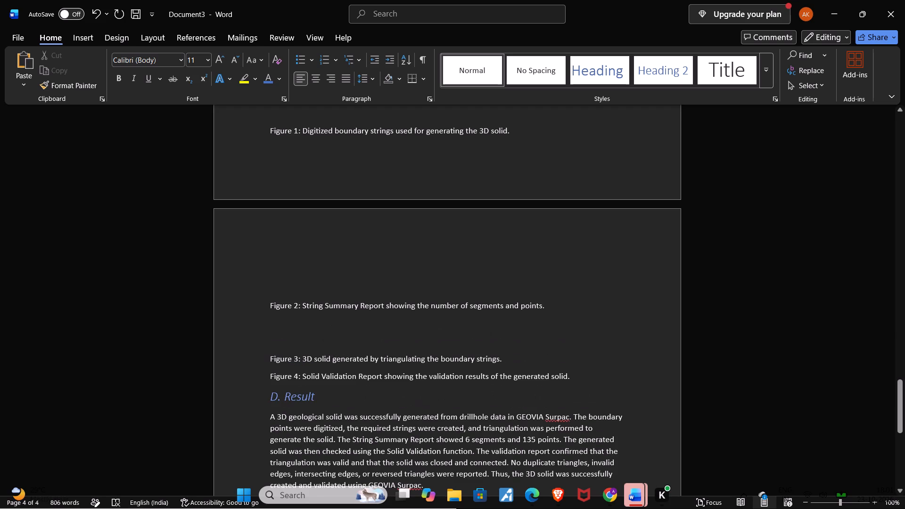
left_click(518, 361)
key("Return")
key("Return")
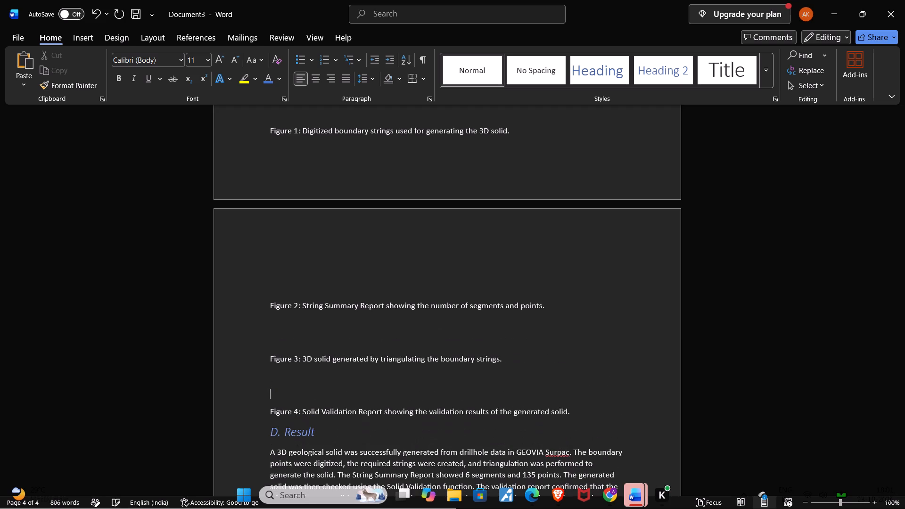
Insert an empty line between the Figure 4 caption and the heading D. Result.
left_click(575, 416)
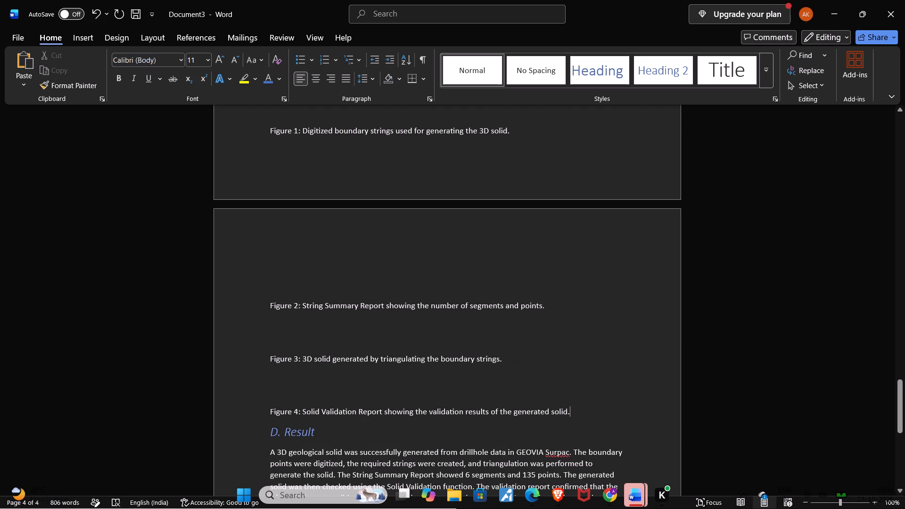
key("Return")
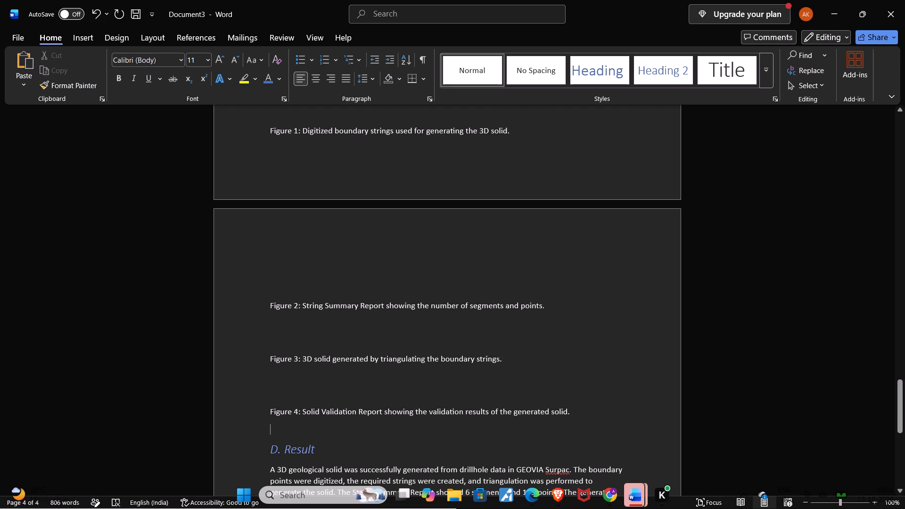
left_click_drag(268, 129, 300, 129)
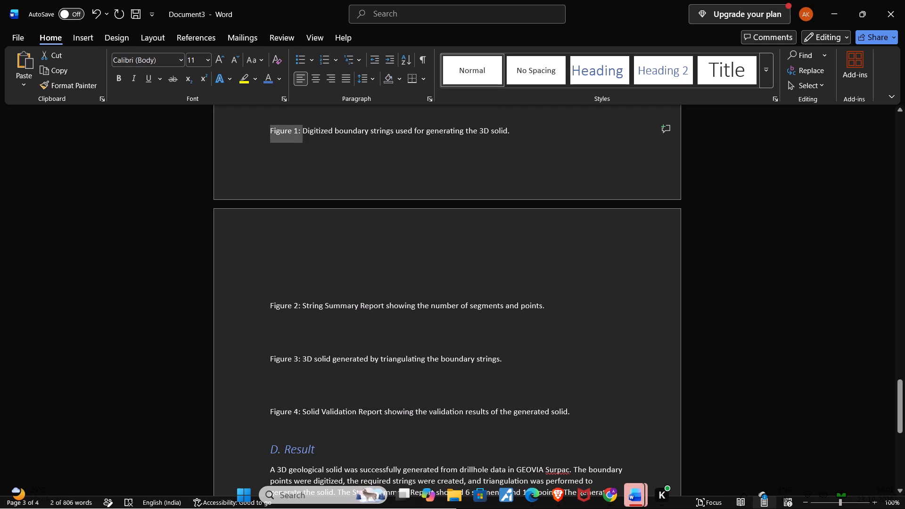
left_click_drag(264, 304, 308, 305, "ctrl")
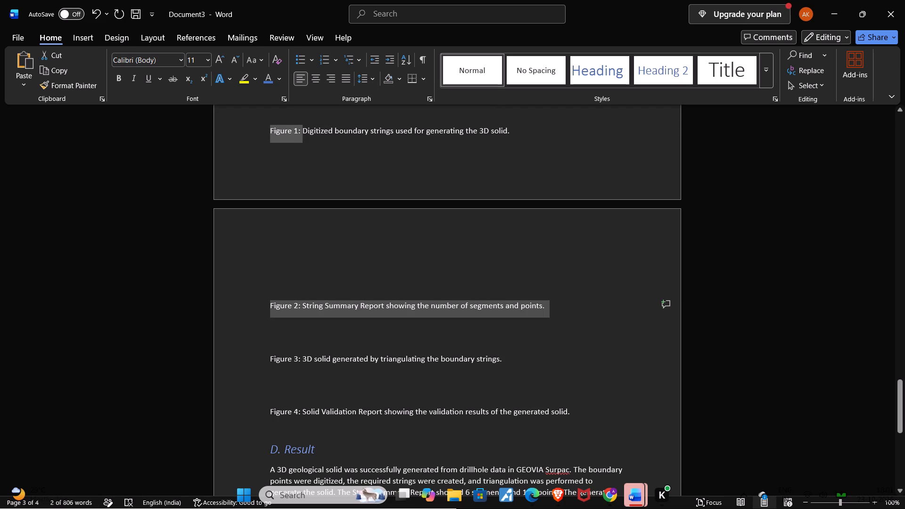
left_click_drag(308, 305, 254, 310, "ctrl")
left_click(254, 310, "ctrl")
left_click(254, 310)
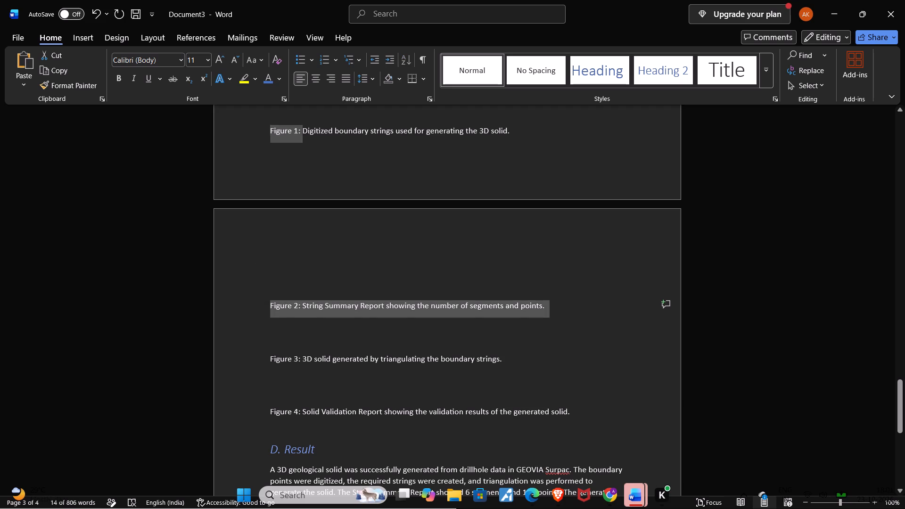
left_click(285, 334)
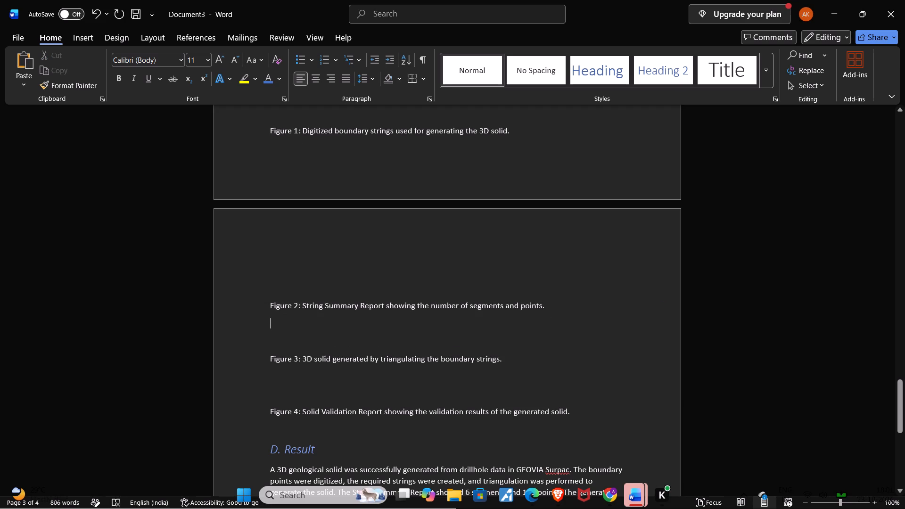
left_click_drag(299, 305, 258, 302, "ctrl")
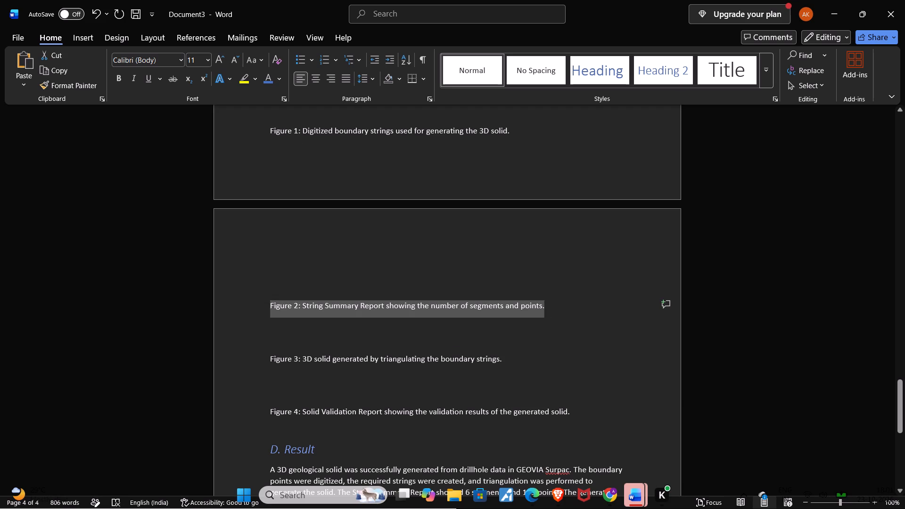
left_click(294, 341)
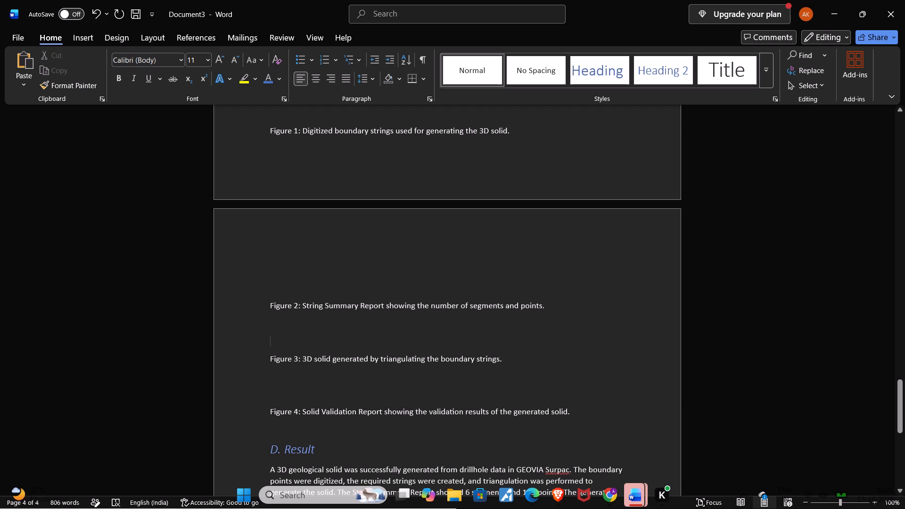
Make the label Figure 2 bold at the start of the String Summary Report caption.
left_click_drag(299, 305, 254, 303)
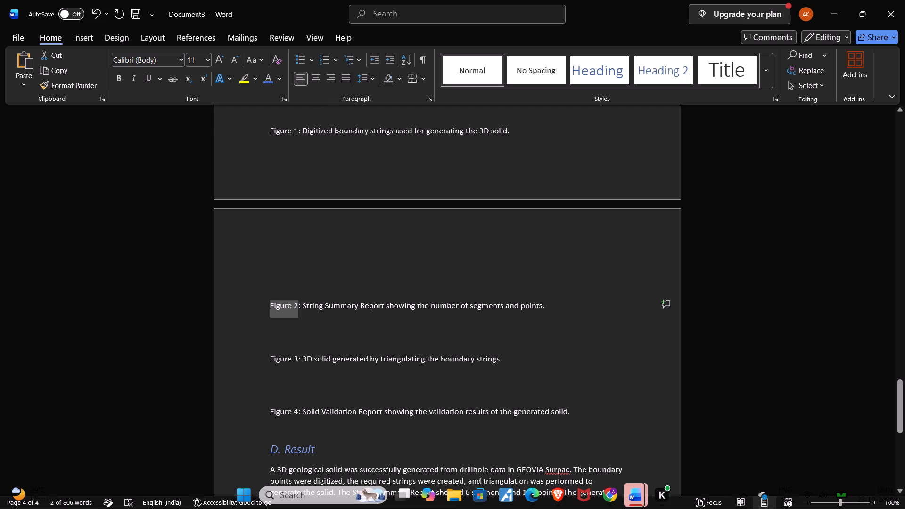
left_click(119, 78)
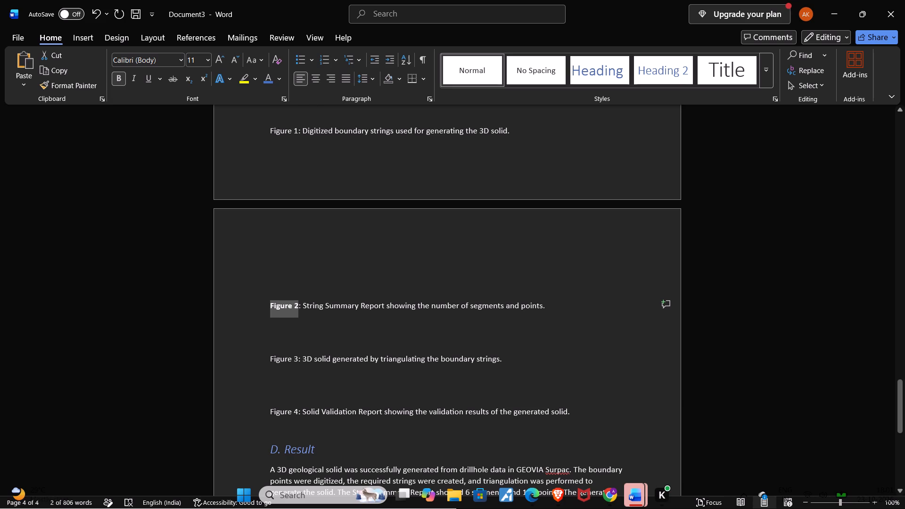
Add an arrowhead bullet to the Figure 2 String Summary Report caption.
left_click(335, 64)
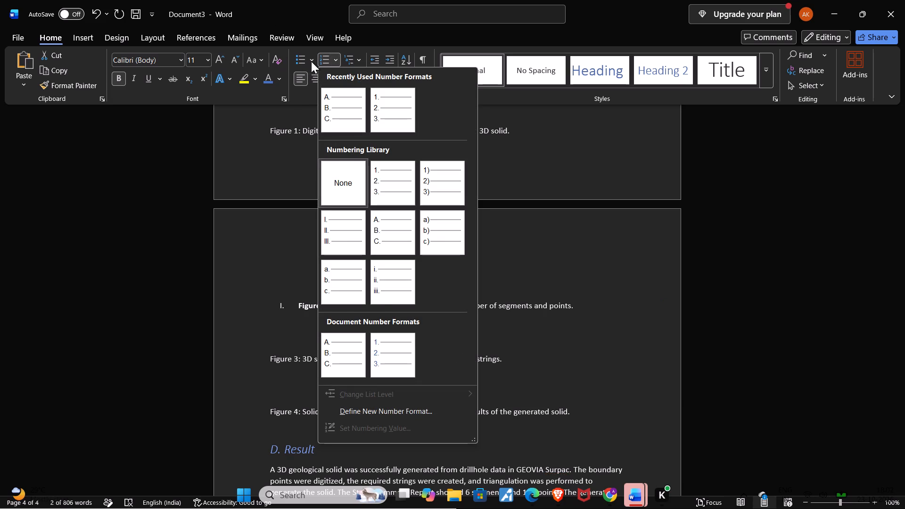
left_click(311, 61)
left_click(305, 176)
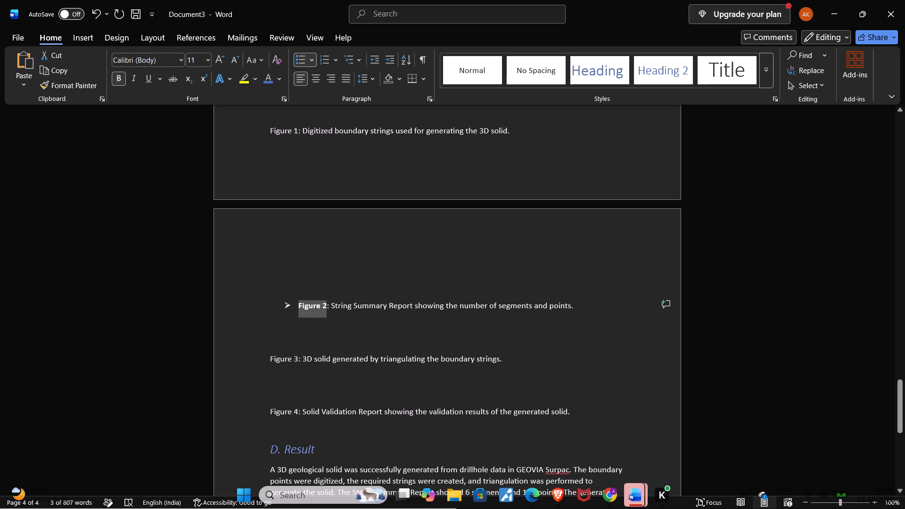
Make the label Figure 1 bold and give its digitized boundary strings caption an arrowhead bullet.
left_click_drag(296, 130, 258, 129)
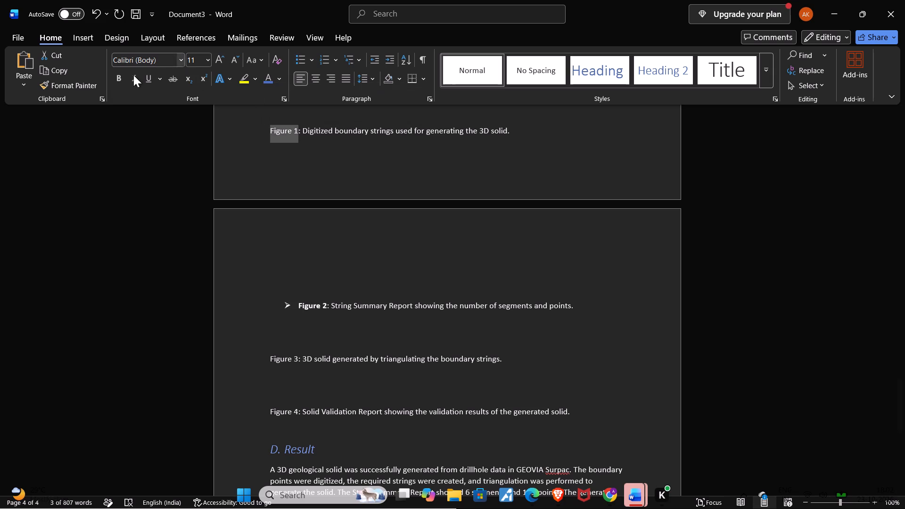
left_click(115, 77)
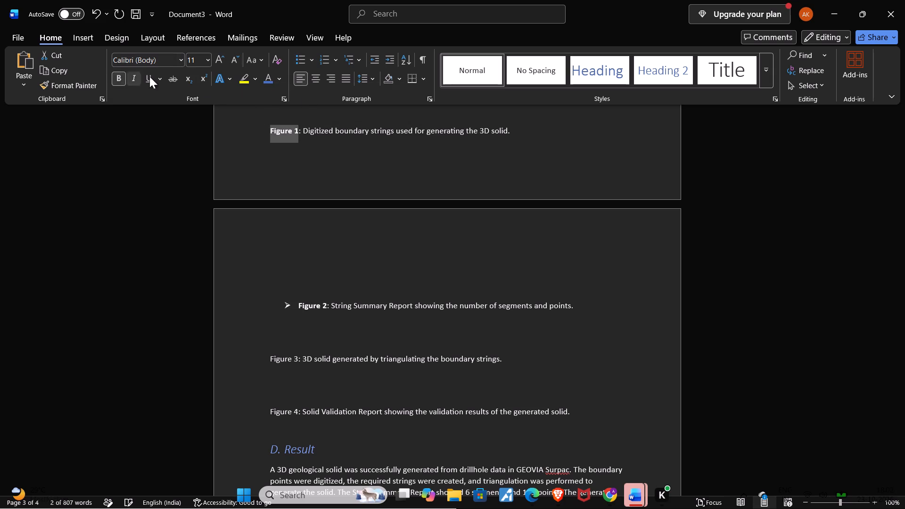
left_click(313, 62)
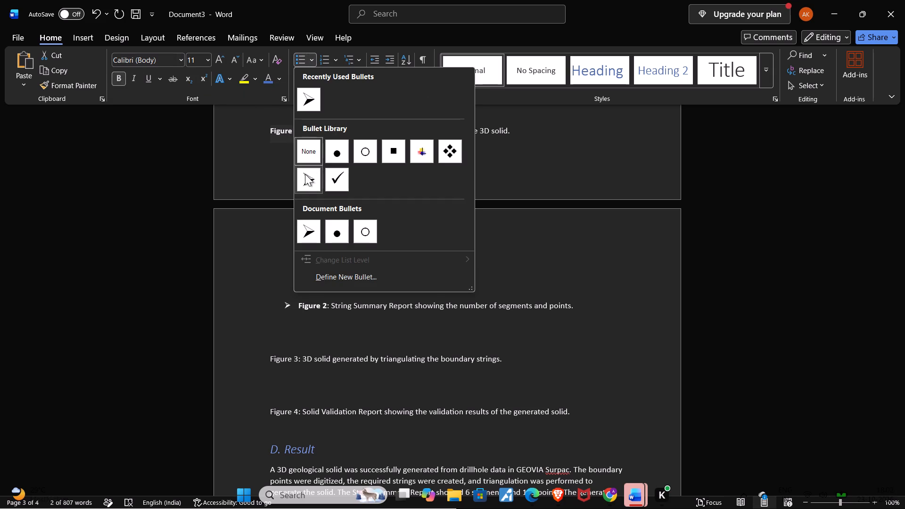
left_click(305, 176)
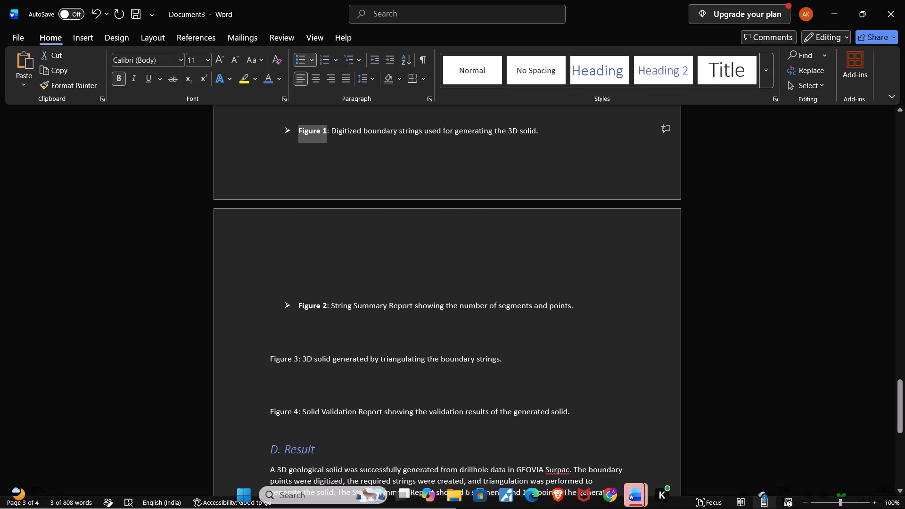
Give the Figure 3 caption an arrowhead bullet and make its label Figure 3 bold.
left_click(290, 356)
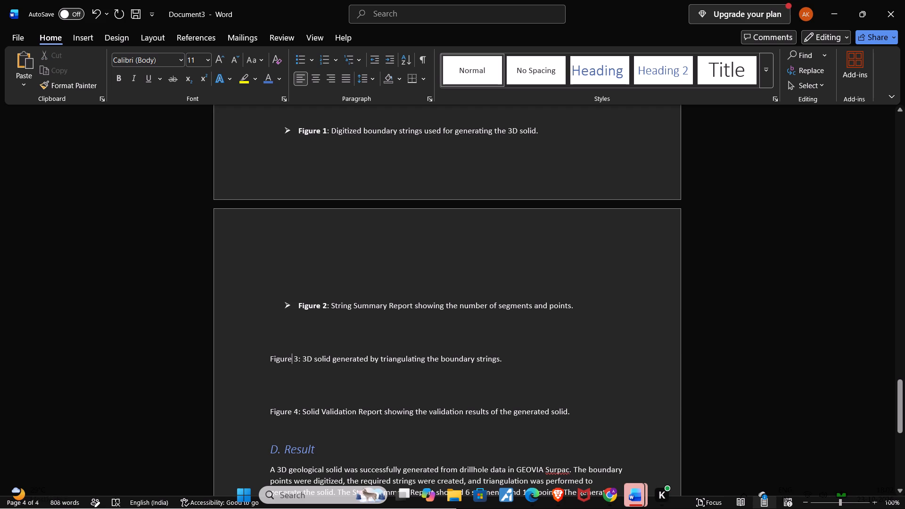
left_click_drag(297, 360, 279, 361)
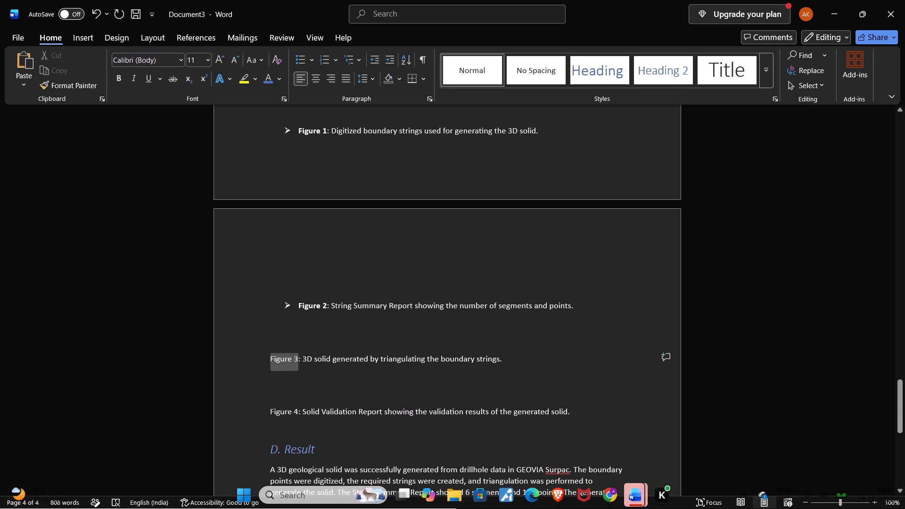
left_click_drag(279, 361, 271, 362)
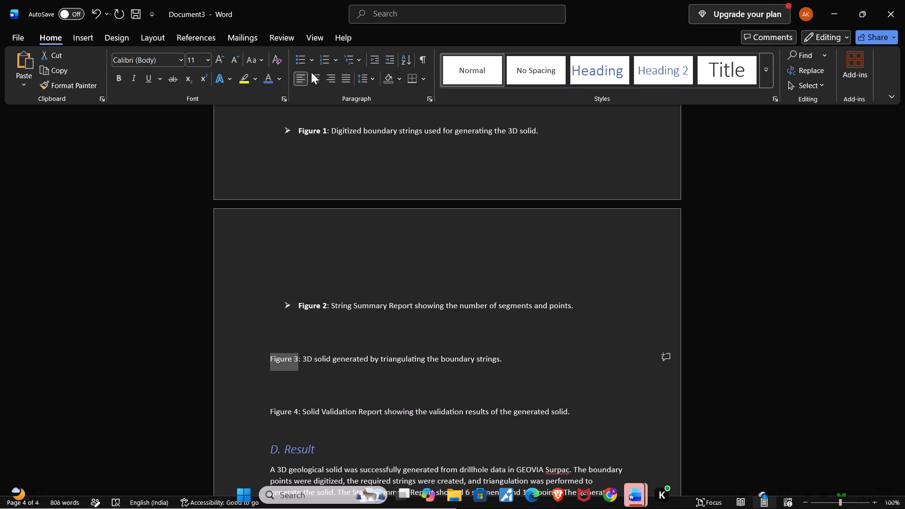
left_click(313, 64)
left_click(307, 99)
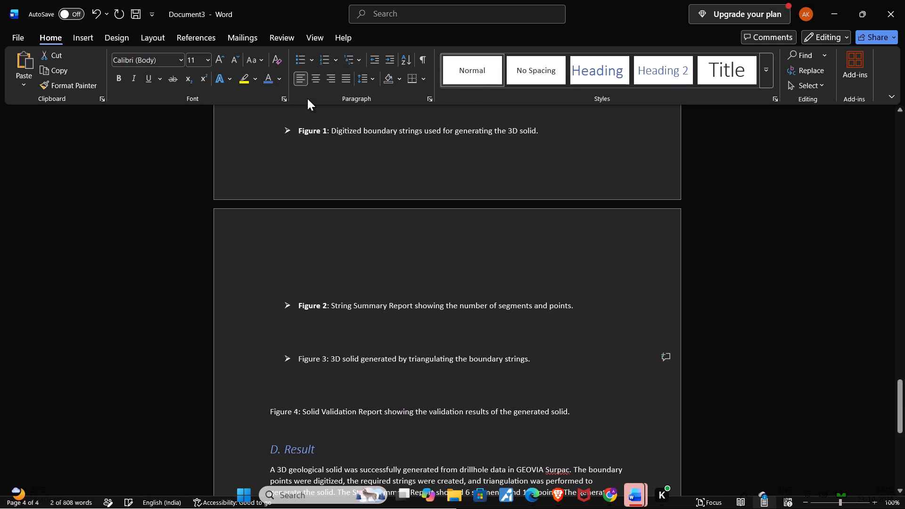
left_click(115, 74)
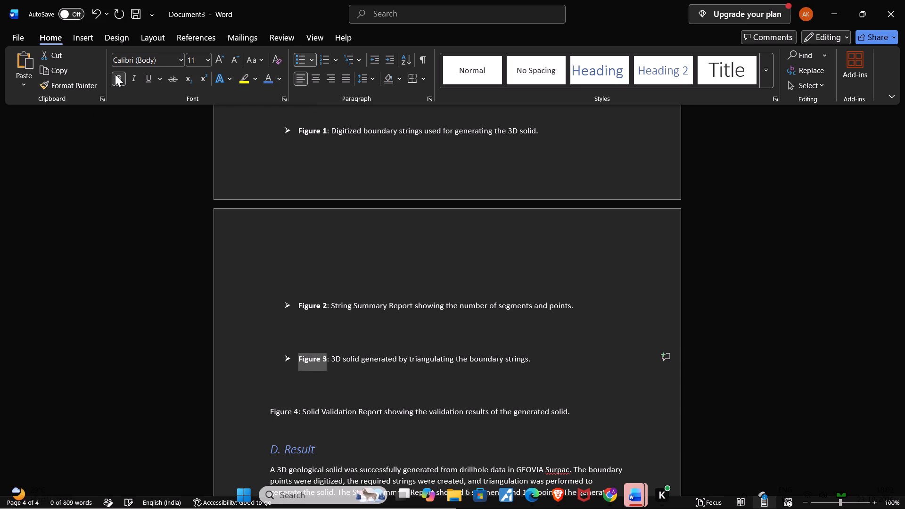
Make the label Figure 4 bold and give its Solid Validation Report caption an arrowhead bullet.
left_click(295, 412)
left_click_drag(295, 412, 261, 403)
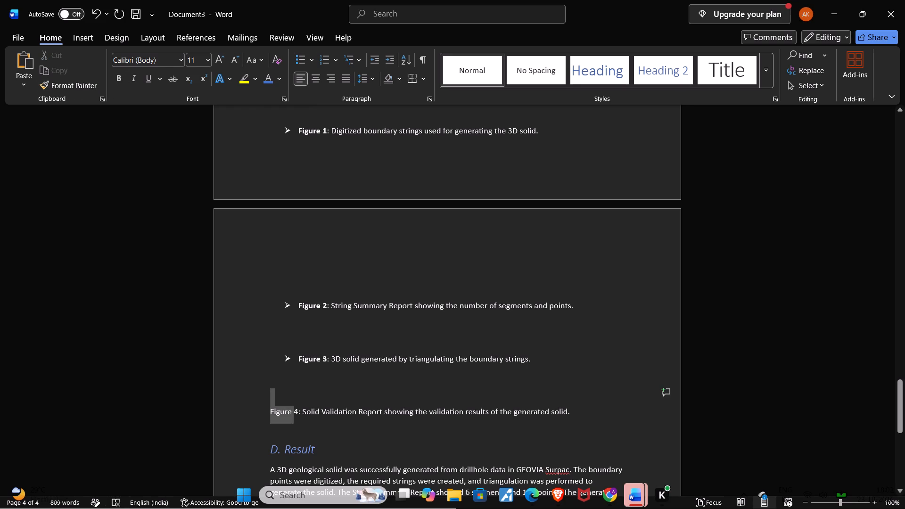
left_click_drag(261, 403, 261, 404)
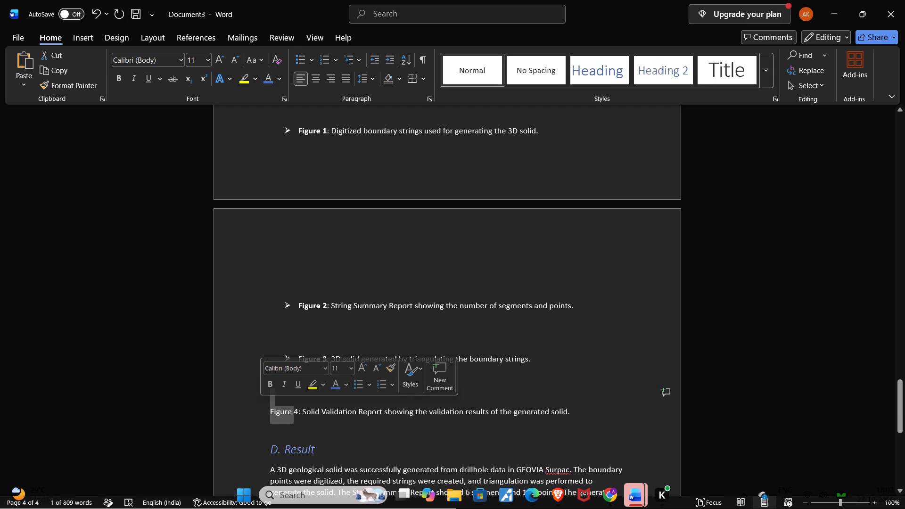
left_click(296, 412)
left_click_drag(296, 412, 267, 418)
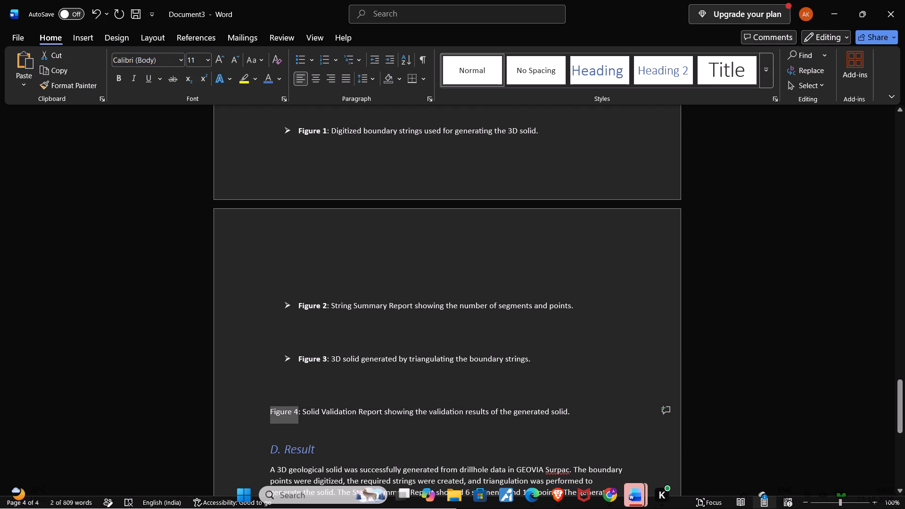
left_click(119, 75)
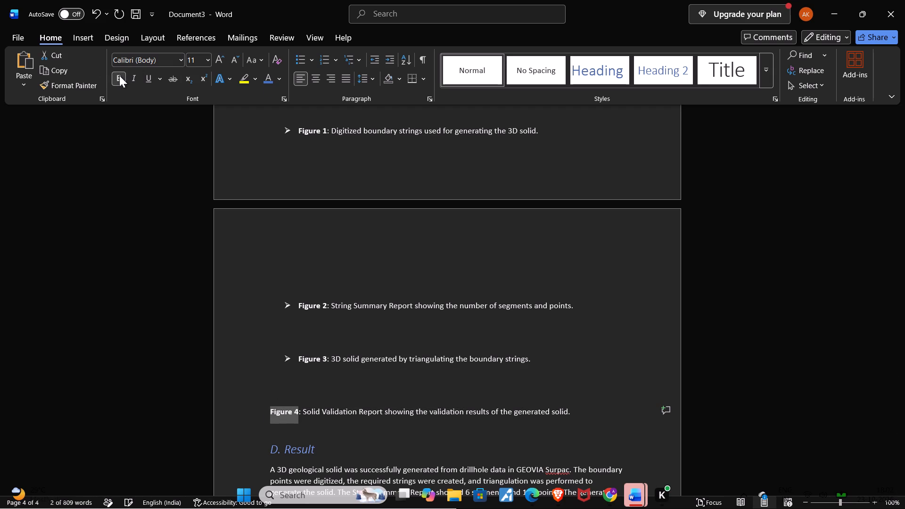
left_click(310, 62)
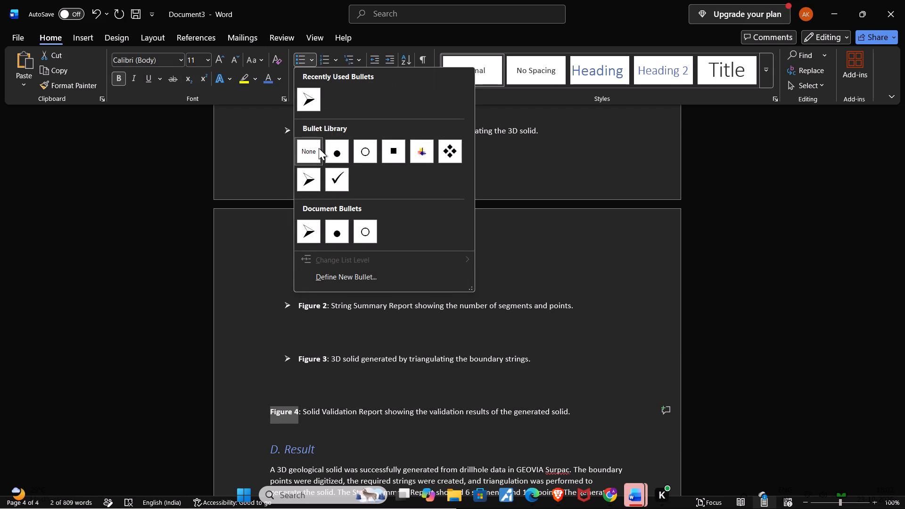
left_click(311, 176)
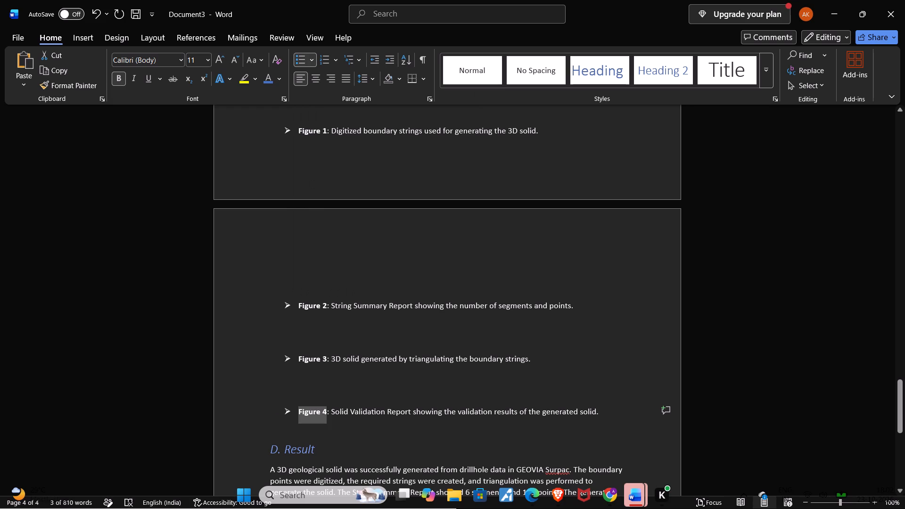
Extend the bold formatting of the Figure 1 label to include its colon.
left_click(295, 265)
scroll(295, 265, "down", 1)
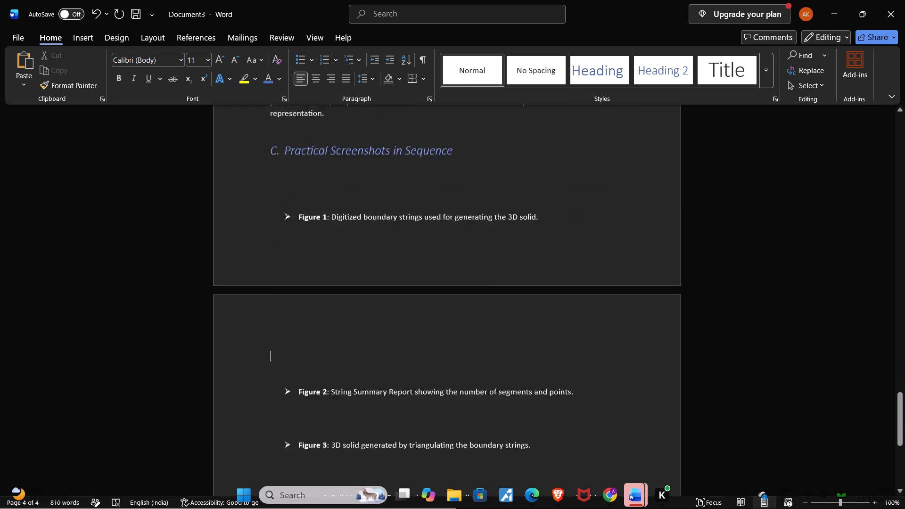
scroll(295, 265, "down", 1)
scroll(295, 265, "up", 3)
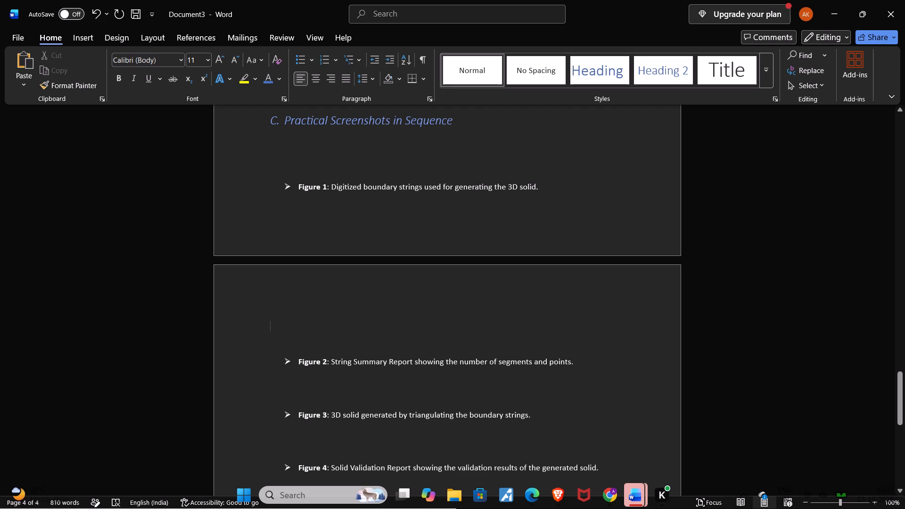
left_click(329, 187)
left_click_drag(328, 186, 307, 184)
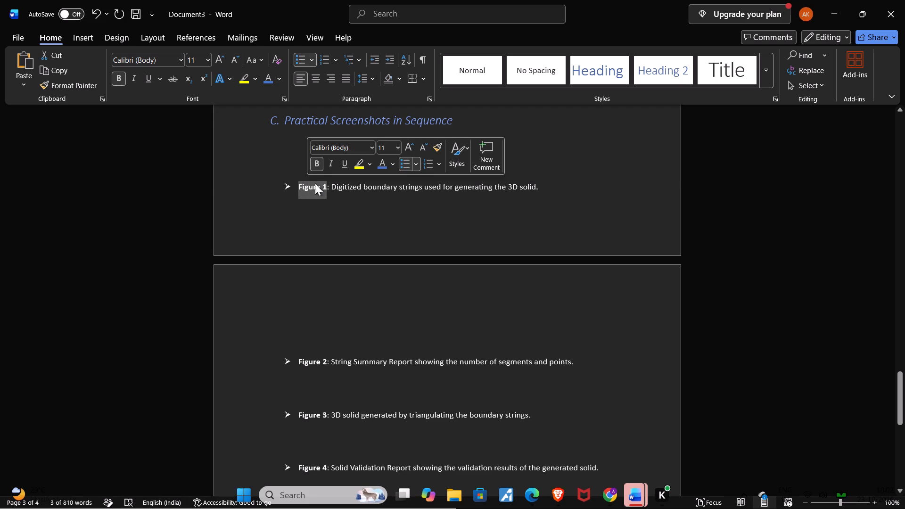
left_click(334, 203)
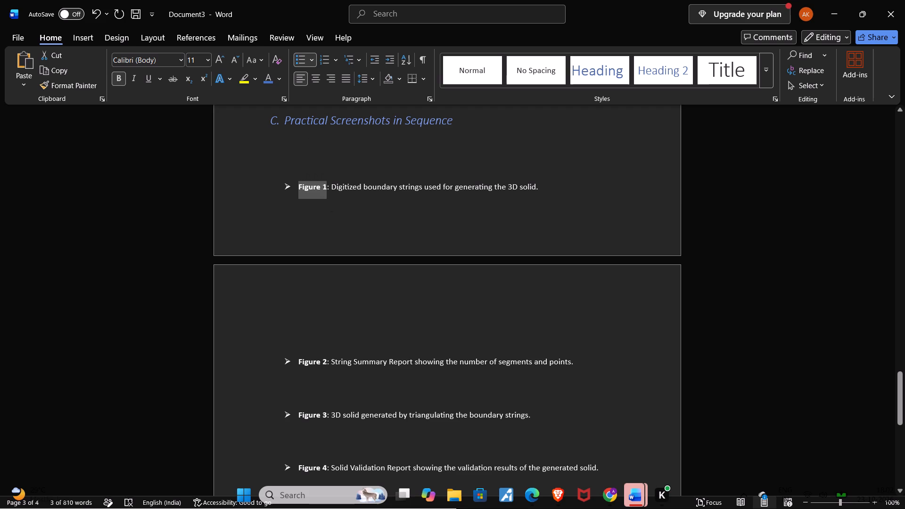
left_click_drag(332, 192, 315, 189)
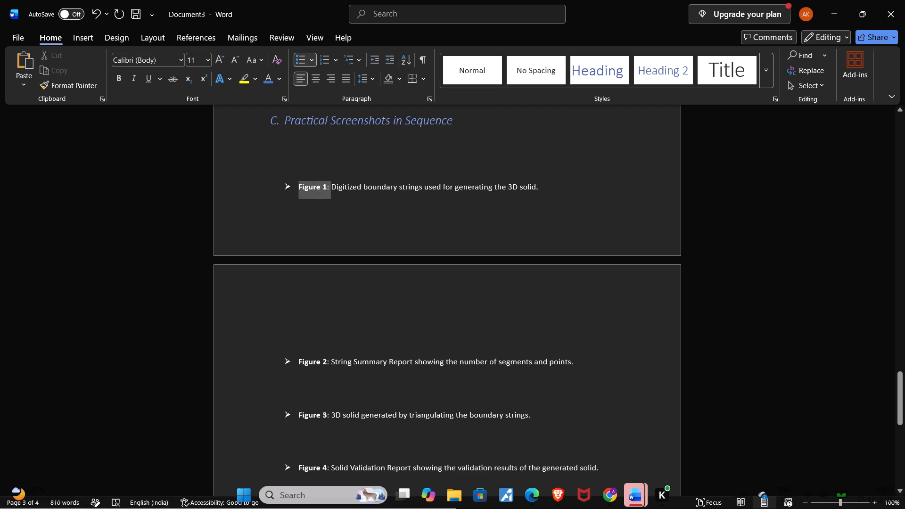
left_click_drag(315, 189, 302, 187)
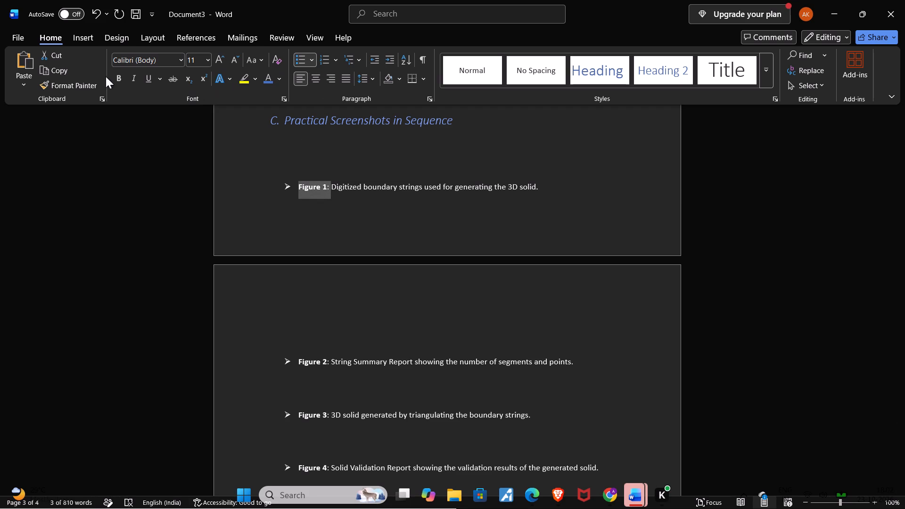
left_click(116, 81)
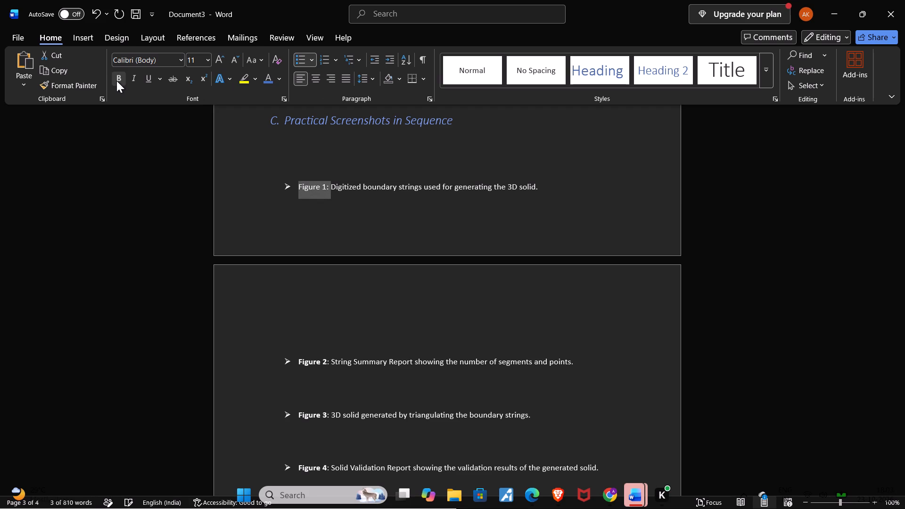
left_click(116, 81)
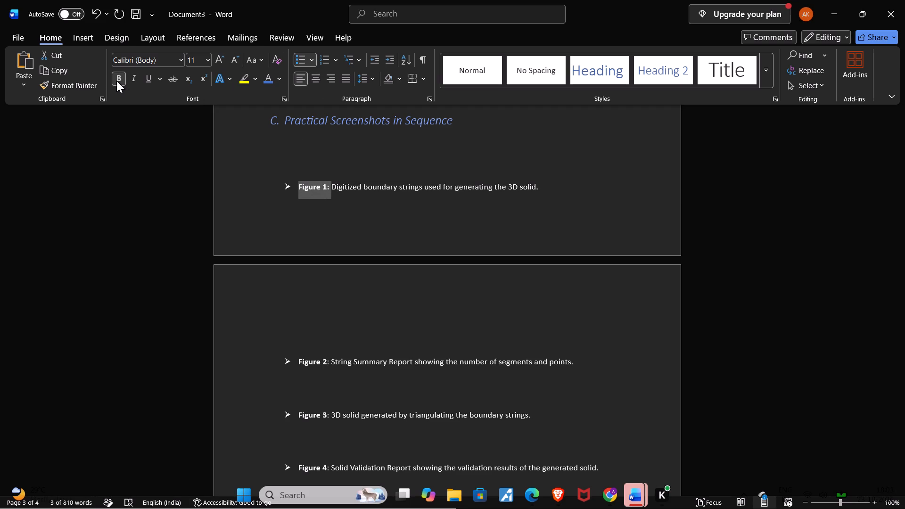
Extend the bold formatting of the Figure 2 label to include its colon.
left_click(329, 363)
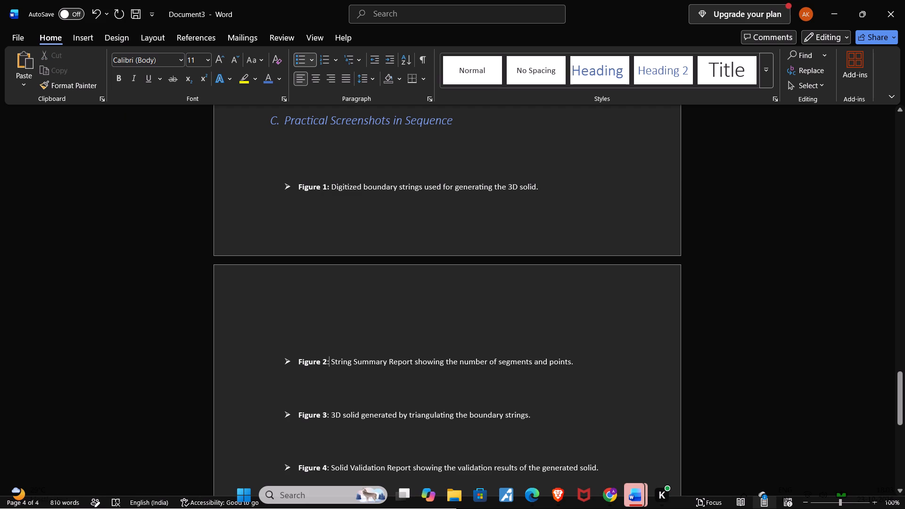
left_click_drag(329, 363, 302, 362)
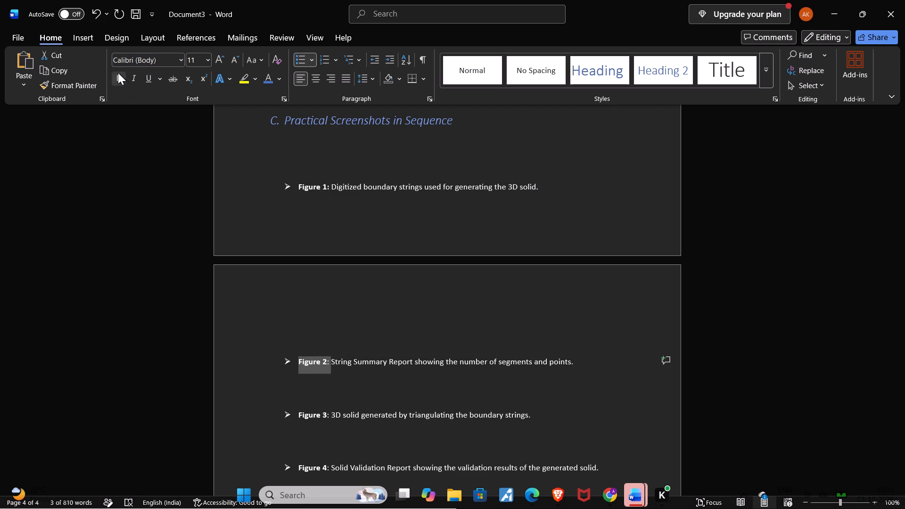
left_click(118, 78)
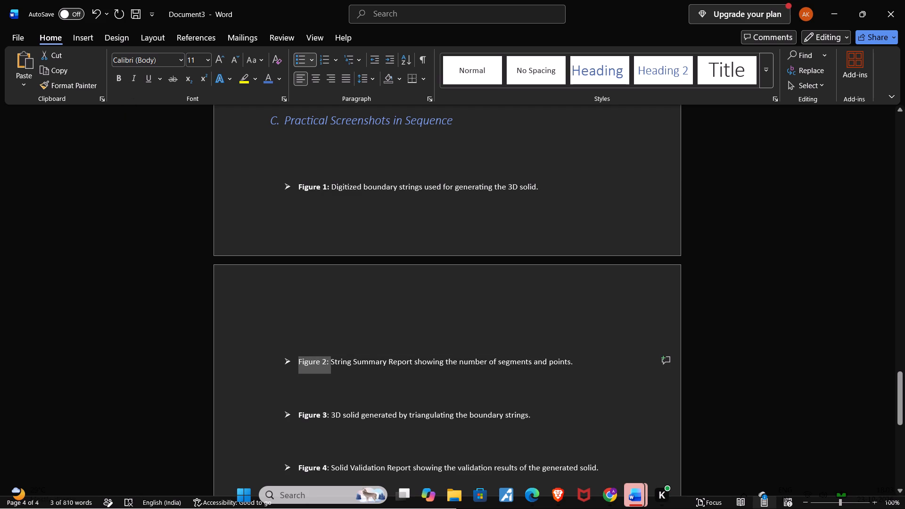
left_click(113, 75)
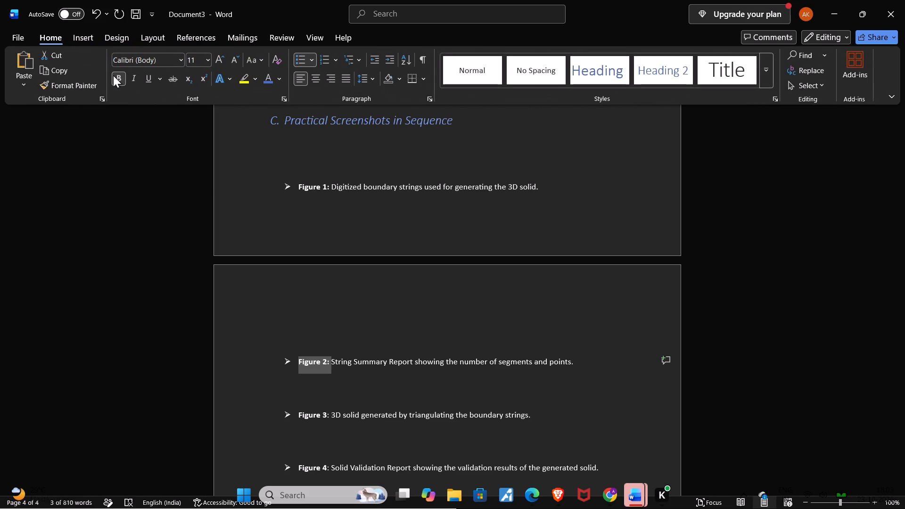
Extend the bold formatting of the Figure 3 label to include its colon.
scroll(280, 325, "down", 1)
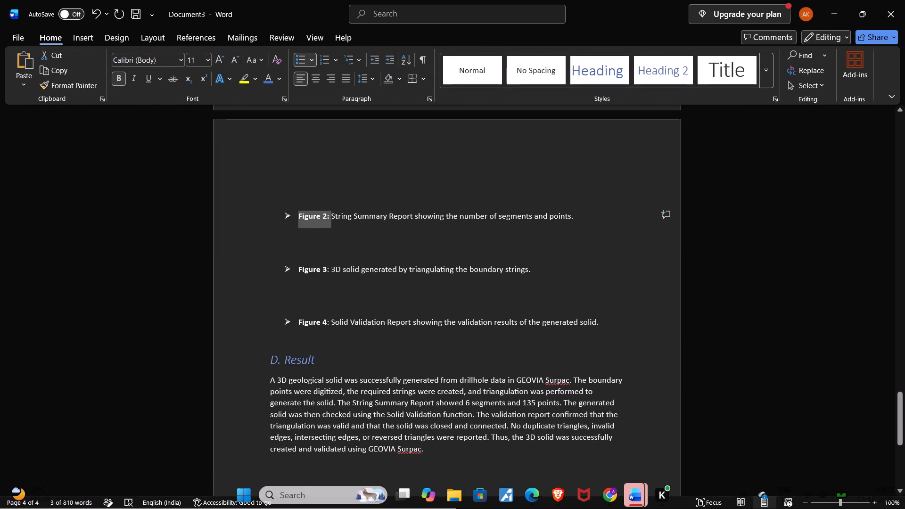
left_click(329, 271)
left_click_drag(329, 271, 314, 269)
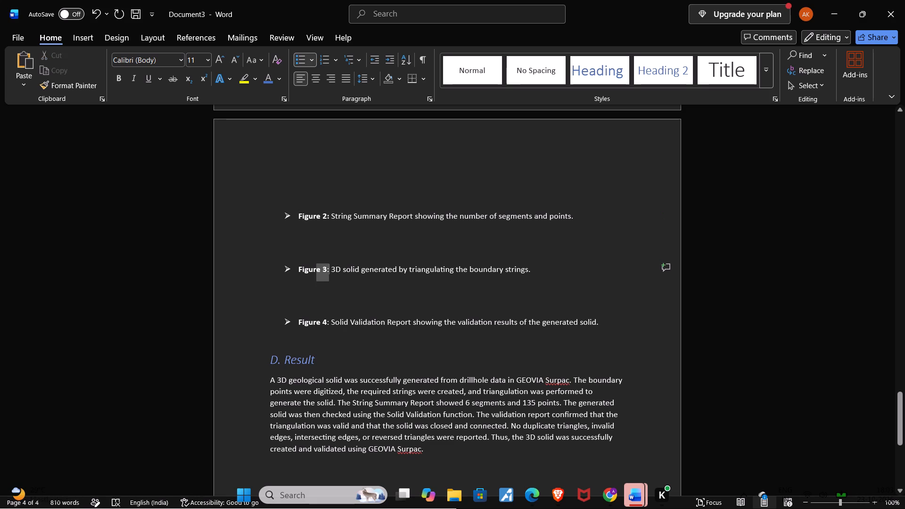
left_click_drag(314, 269, 300, 271)
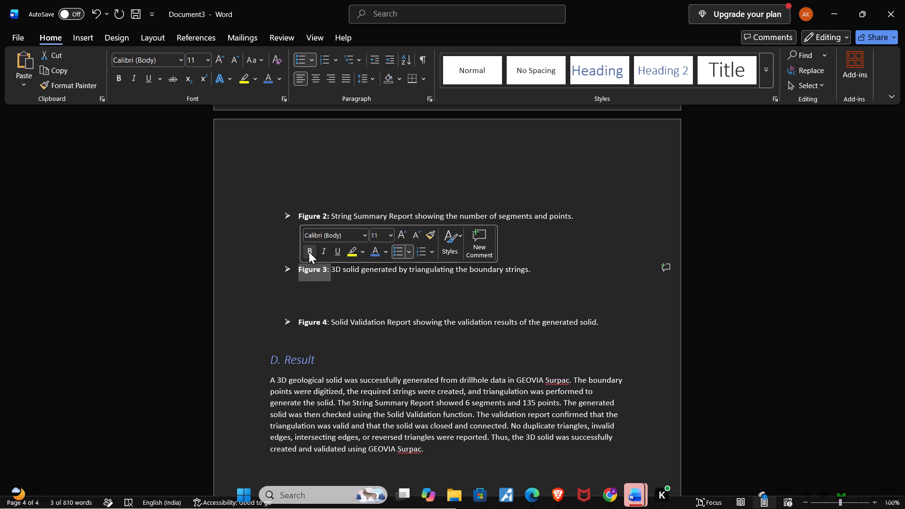
left_click(309, 252)
left_click(309, 252)
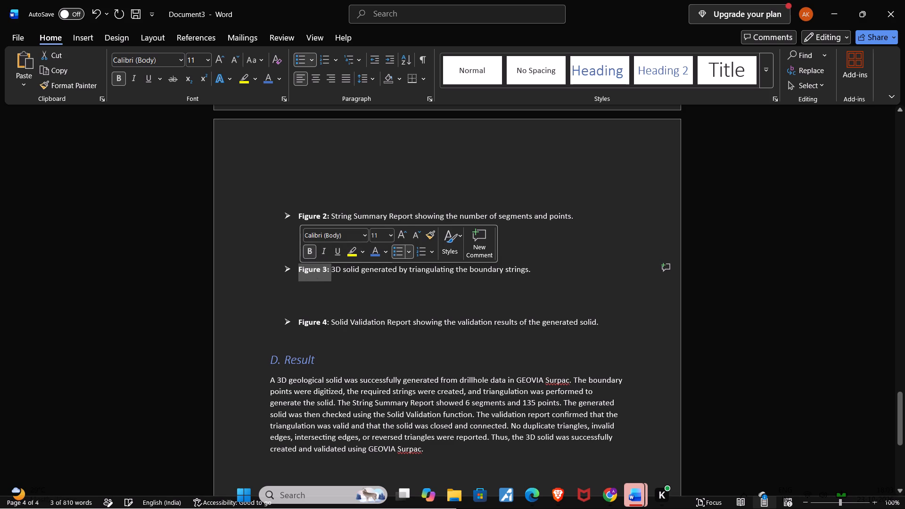
Extend the bold formatting of the Figure 4 label to include its colon.
left_click(329, 324)
left_click_drag(329, 324, 292, 324)
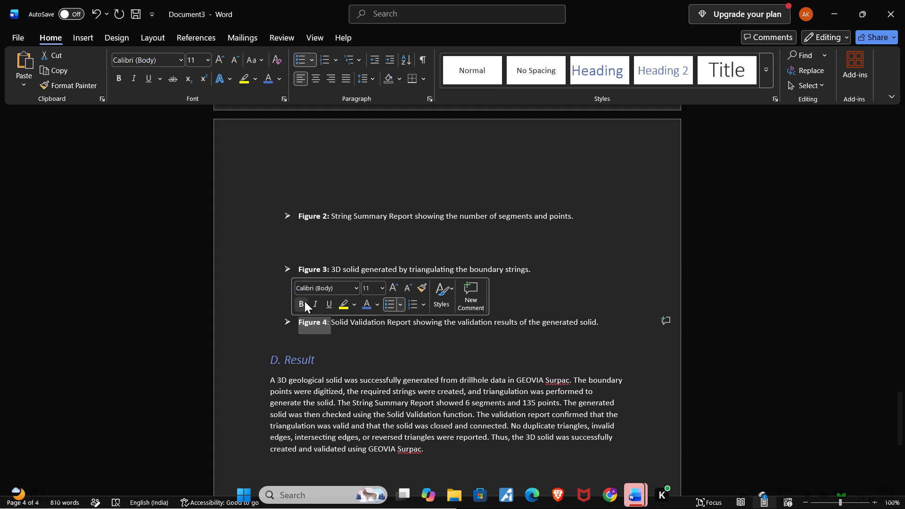
left_click(304, 301)
left_click(304, 301)
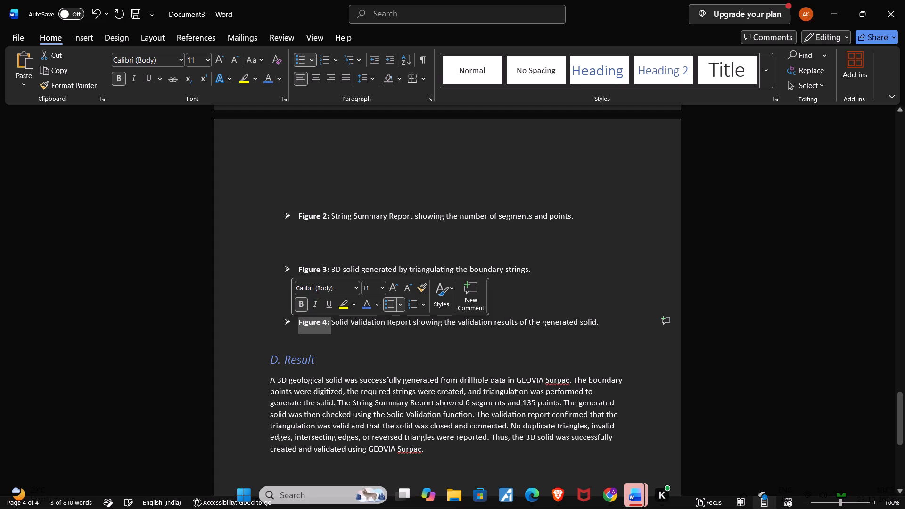
left_click(266, 234)
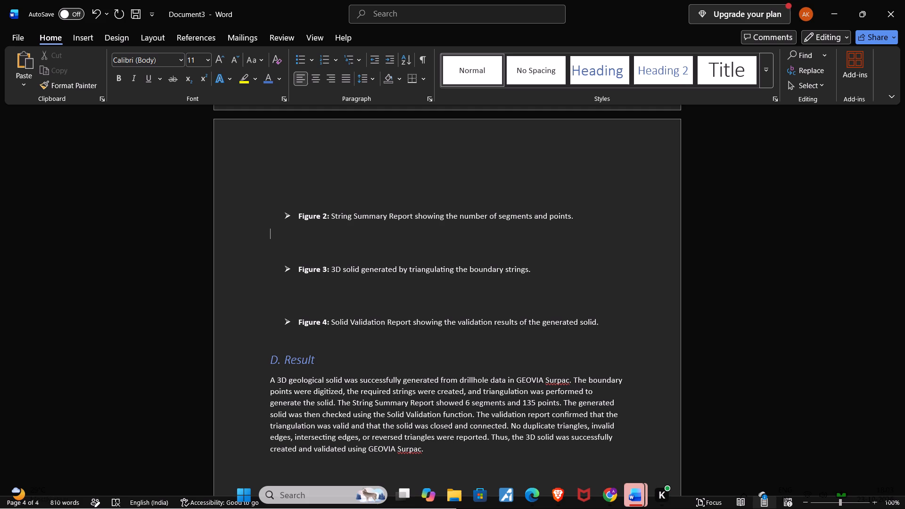
Review the whole document from the cover page through the Aim, Procedure, figure captions and Result for layout and formatting.
scroll(266, 234, "up", 2)
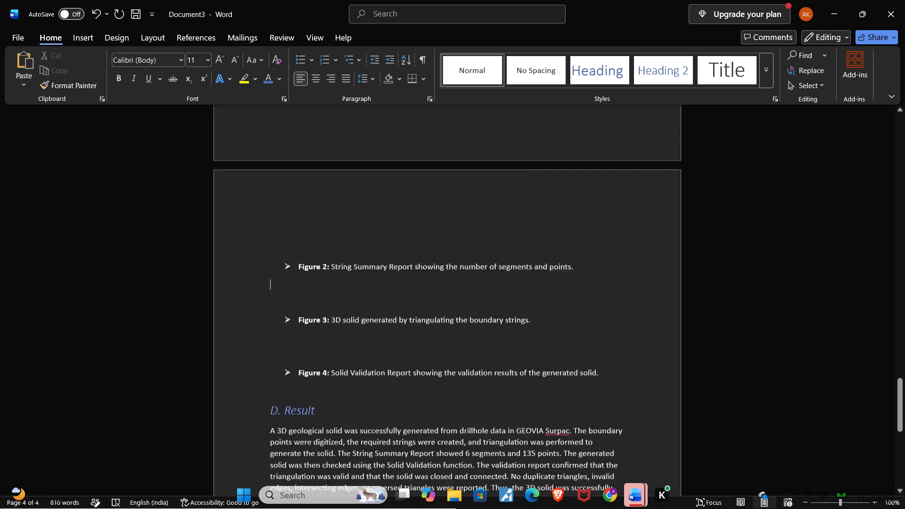
scroll(266, 234, "up", 7)
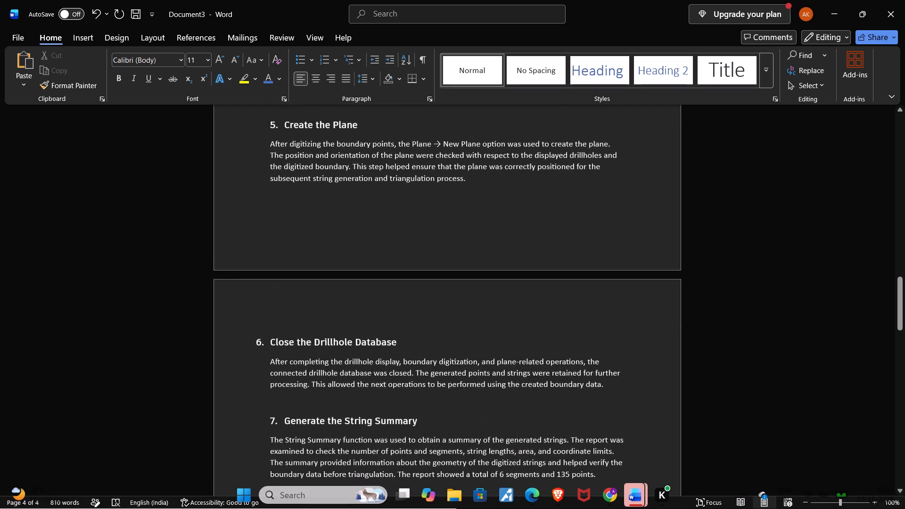
scroll(266, 234, "up", 4)
scroll(266, 234, "down", 1)
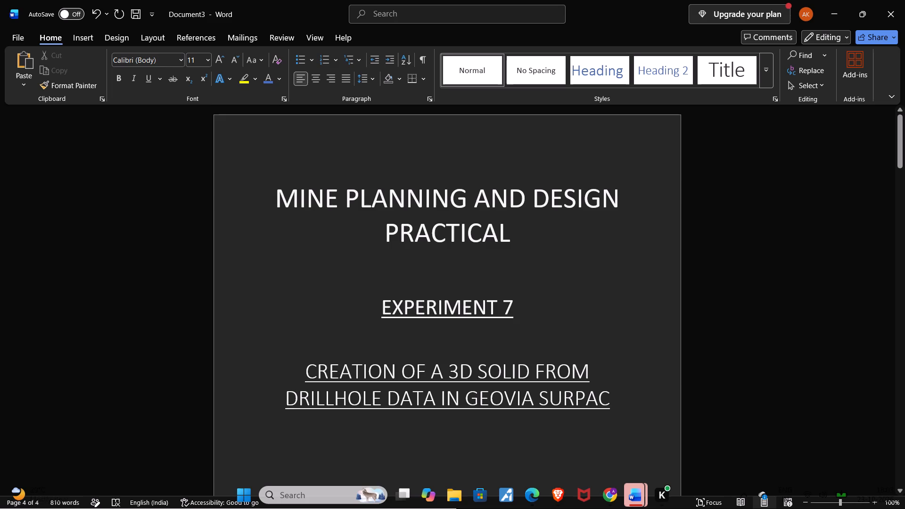
scroll(266, 234, "down", 3)
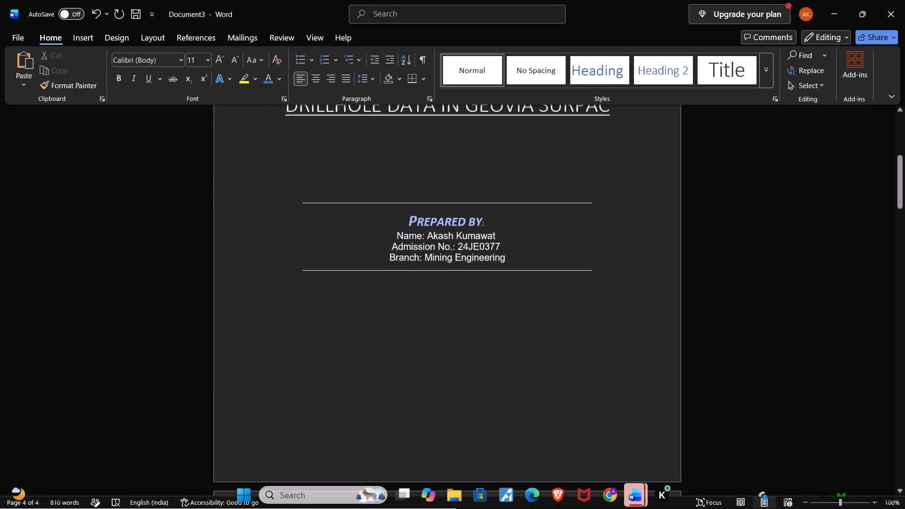
scroll(266, 234, "down", 3)
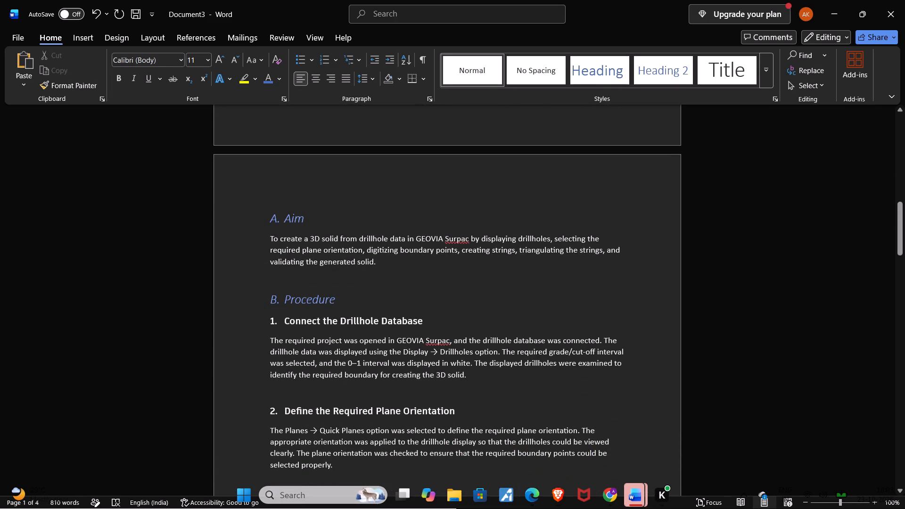
scroll(266, 234, "down", 5)
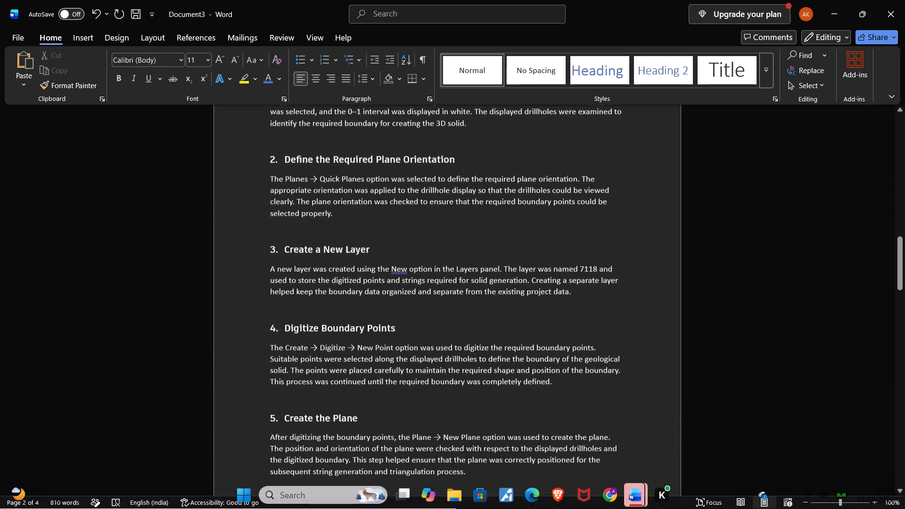
scroll(266, 234, "down", 6)
scroll(266, 234, "up", 2)
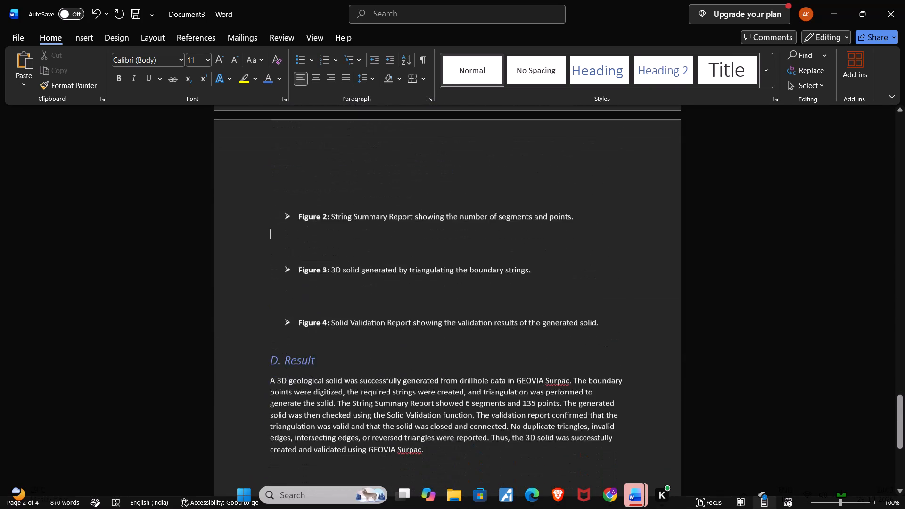
scroll(266, 234, "up", 3)
scroll(266, 234, "down", 2)
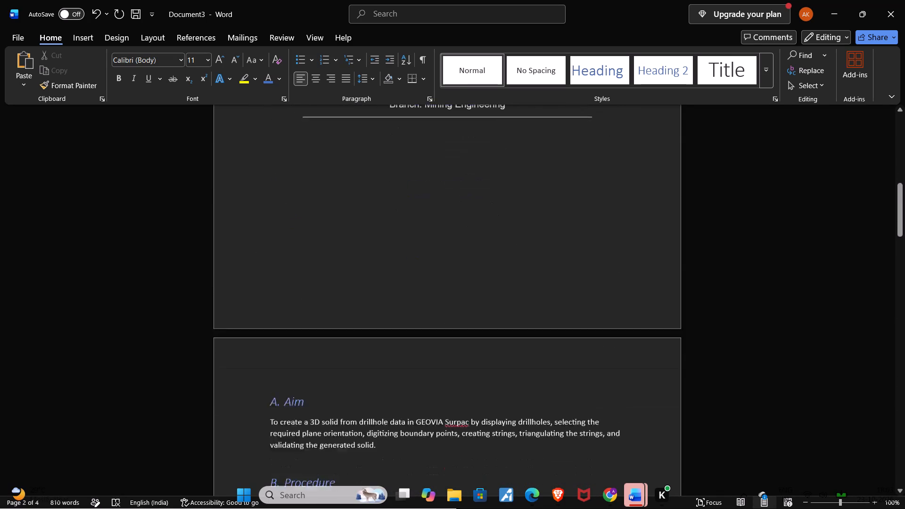
scroll(266, 234, "down", 8)
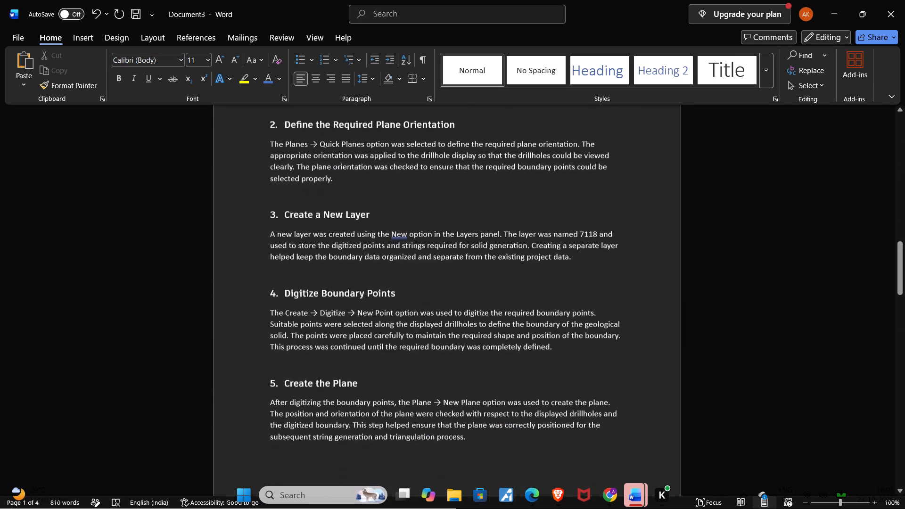
scroll(266, 234, "down", 11)
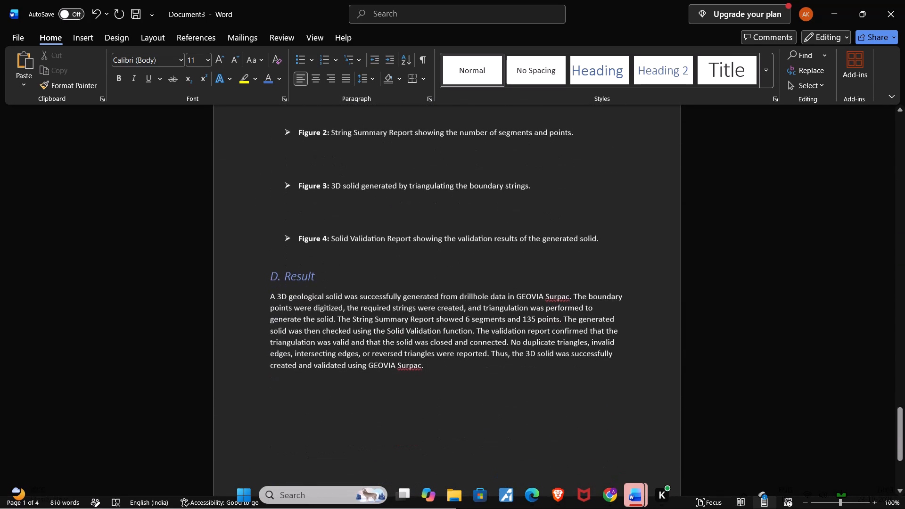
scroll(266, 234, "down", 8)
scroll(266, 234, "up", 4)
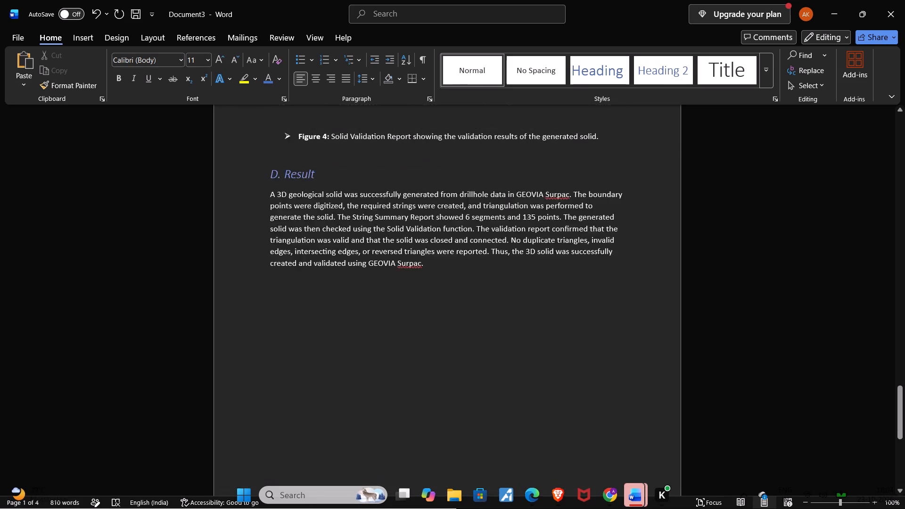
scroll(266, 234, "up", 12)
scroll(266, 234, "down", 1)
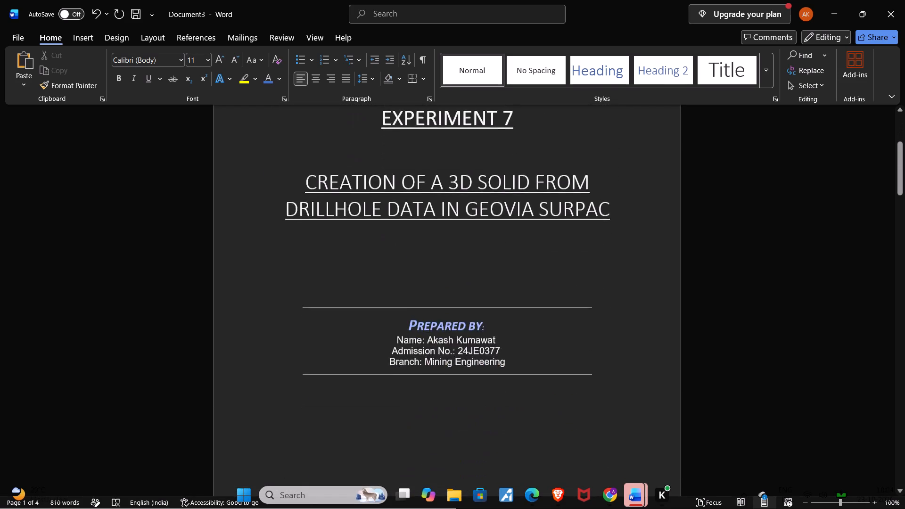
scroll(266, 234, "down", 1)
left_click(543, 223)
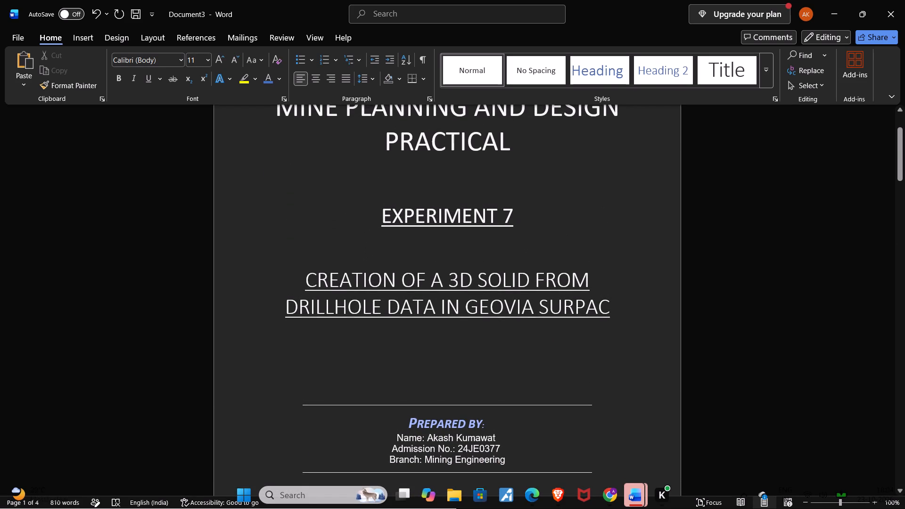
scroll(543, 223, "up", 1)
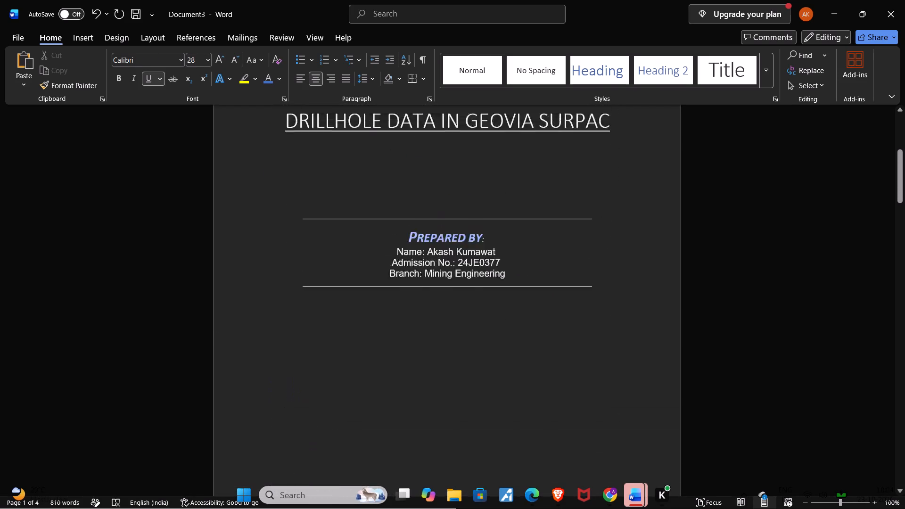
scroll(543, 223, "up", 1)
scroll(543, 223, "down", 9)
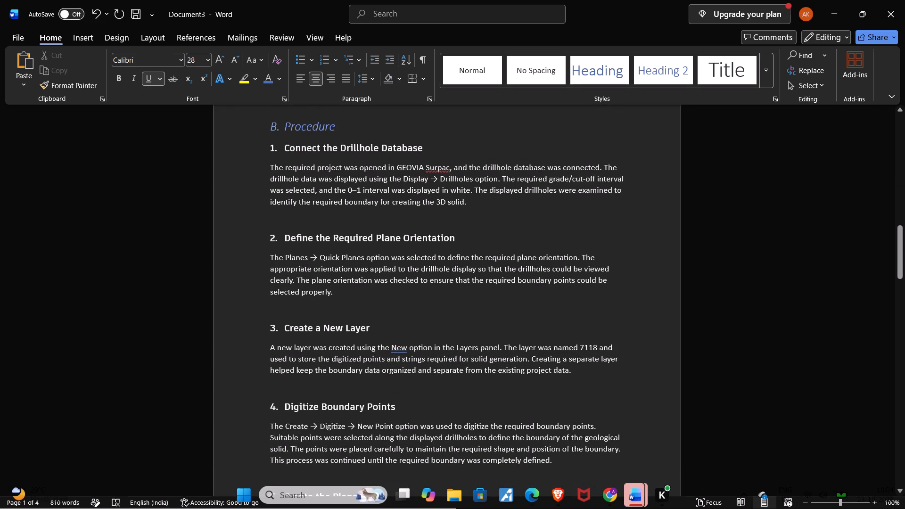
Save the document as MINE PLANNING AND DESIGN PRACTICAL-7 in .docx format in the OneDrive Documents folder.
left_click(137, 14)
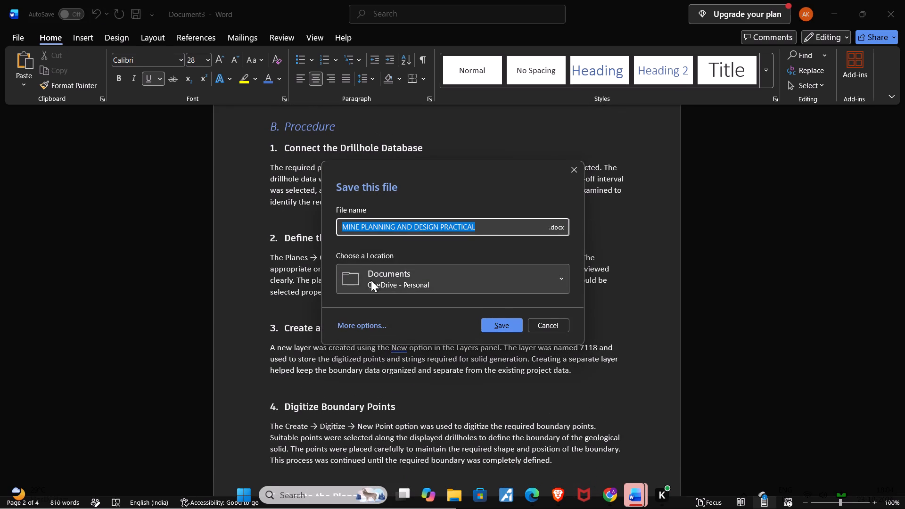
left_click(485, 225)
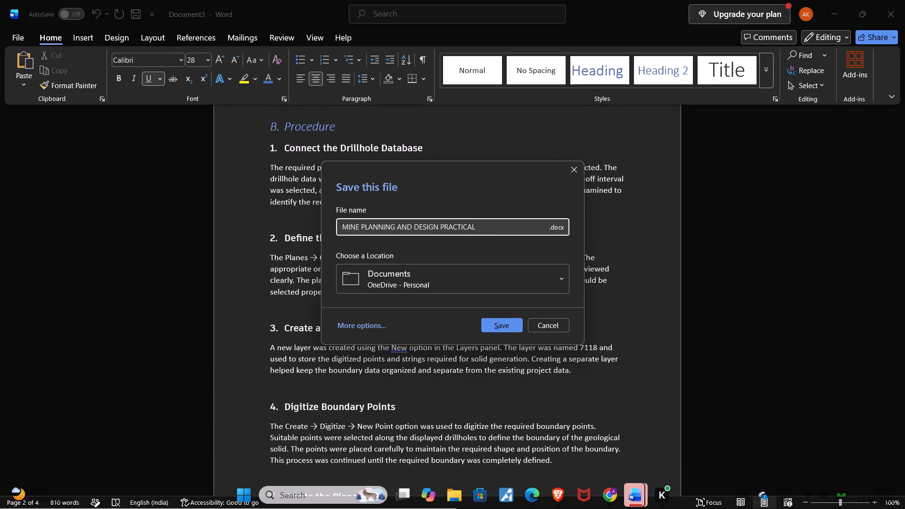
key("space")
key("BackSpace")
key("minus")
key("7")
left_click(557, 230)
left_click(557, 230)
left_click(500, 328)
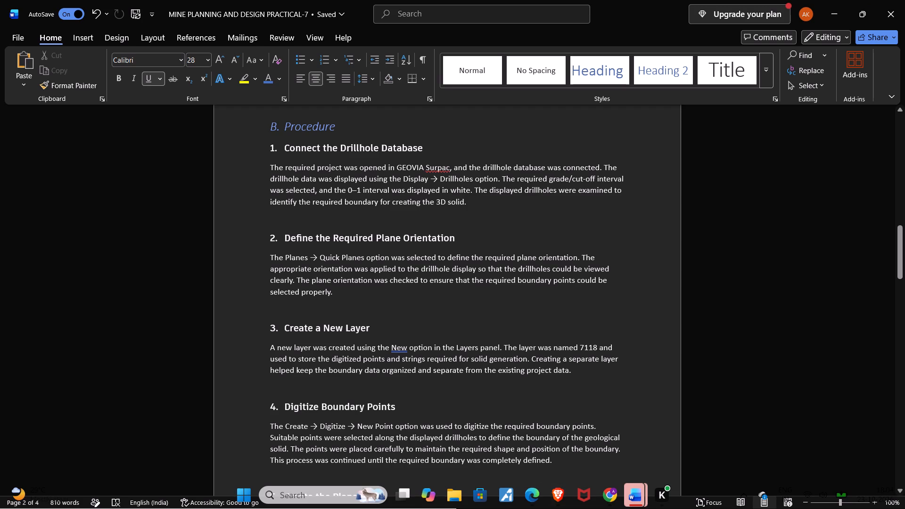
Open the saved document's file management view.
left_click(15, 42)
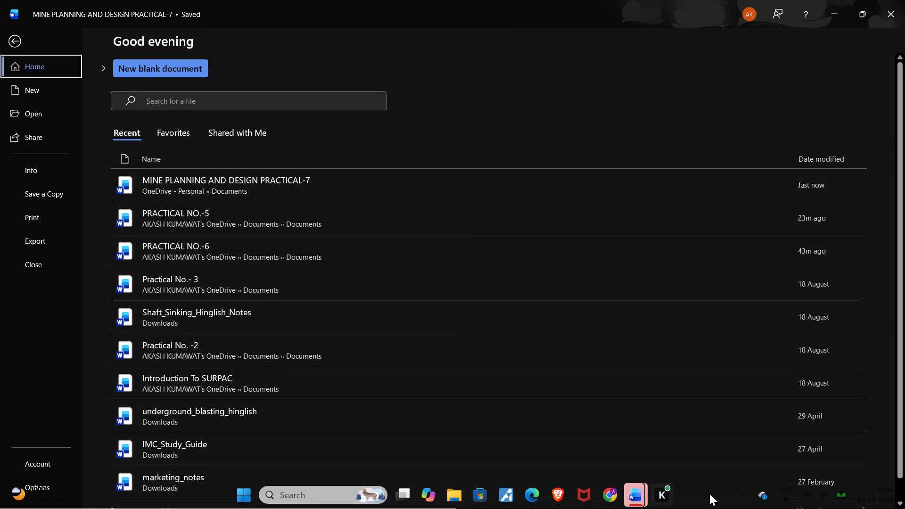
Switch to Brave, play Kal Chaudhvin Ki Raat Thi with lyrics from YouTube's recommended videos, and return to Word.
key("alt+Tab")
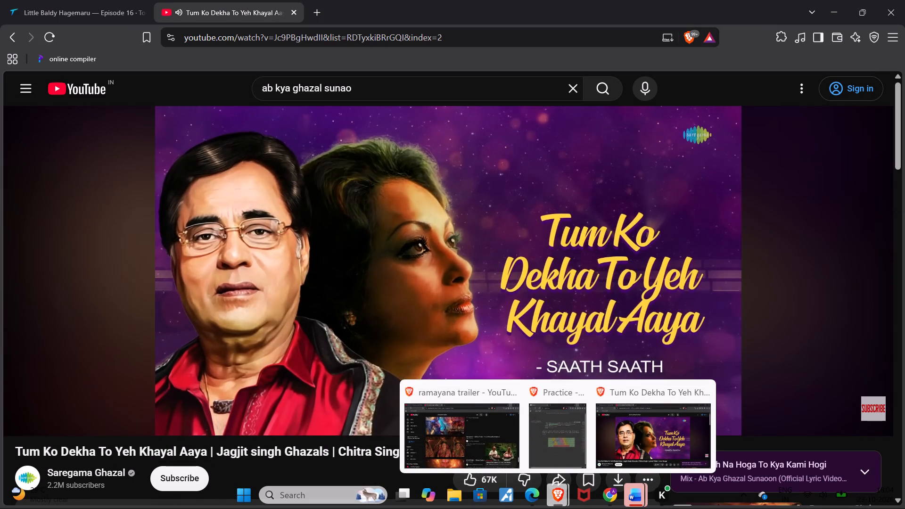
scroll(385, 168, "down", 6)
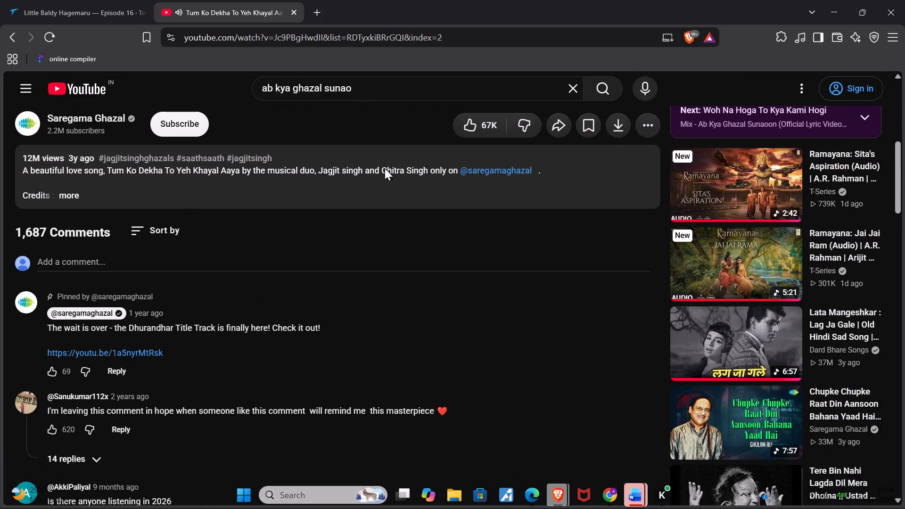
scroll(385, 168, "down", 6)
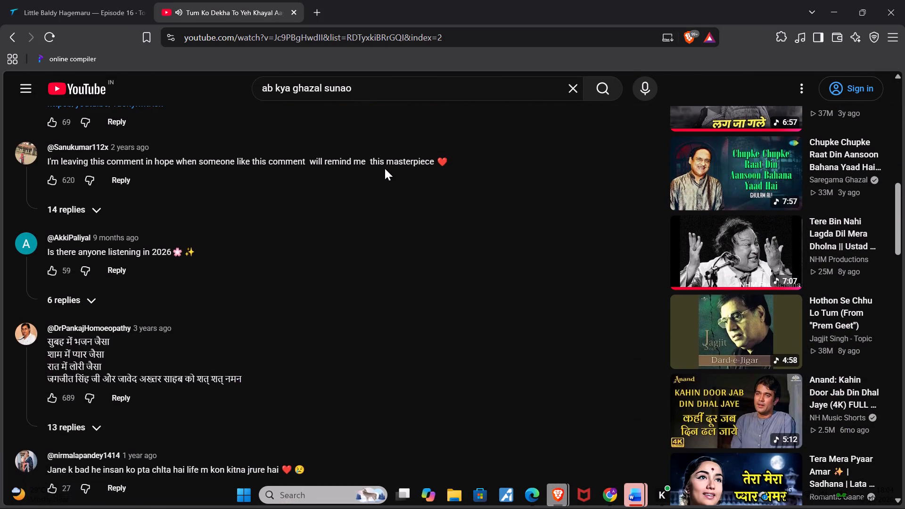
scroll(385, 168, "down", 5)
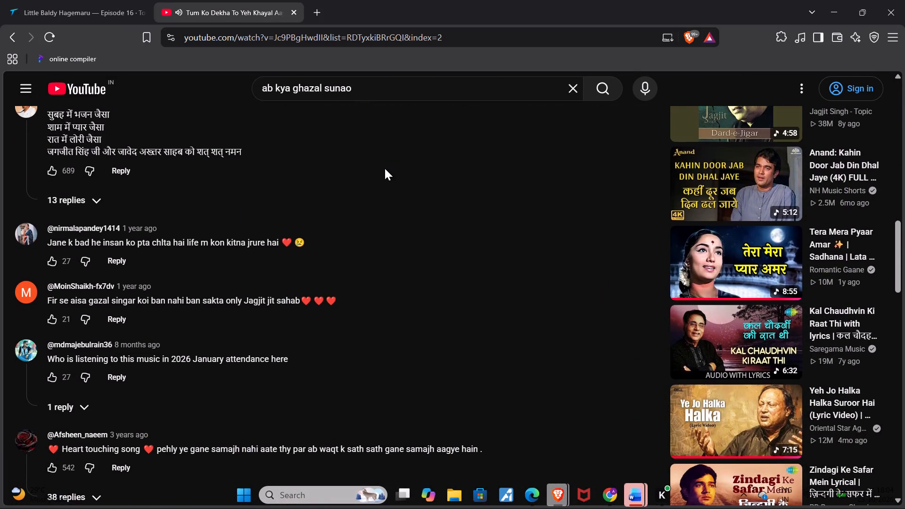
left_click(734, 341)
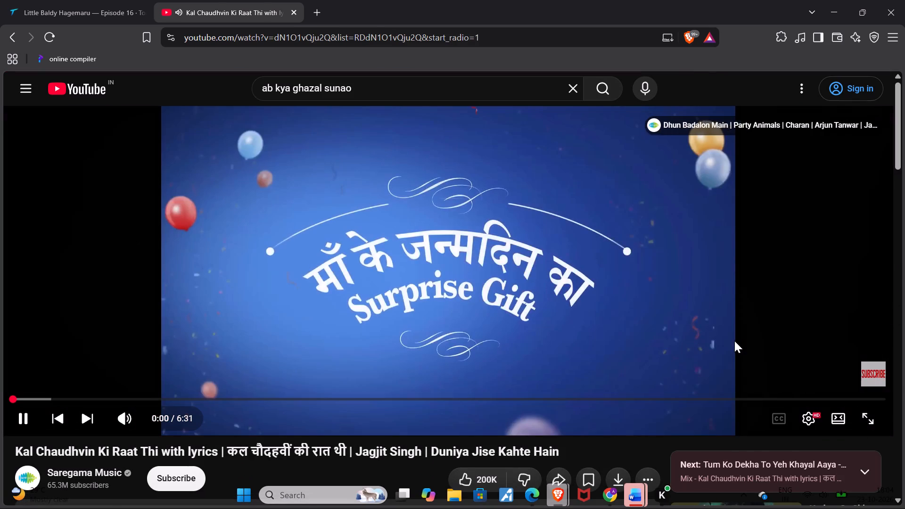
key("alt+Tab")
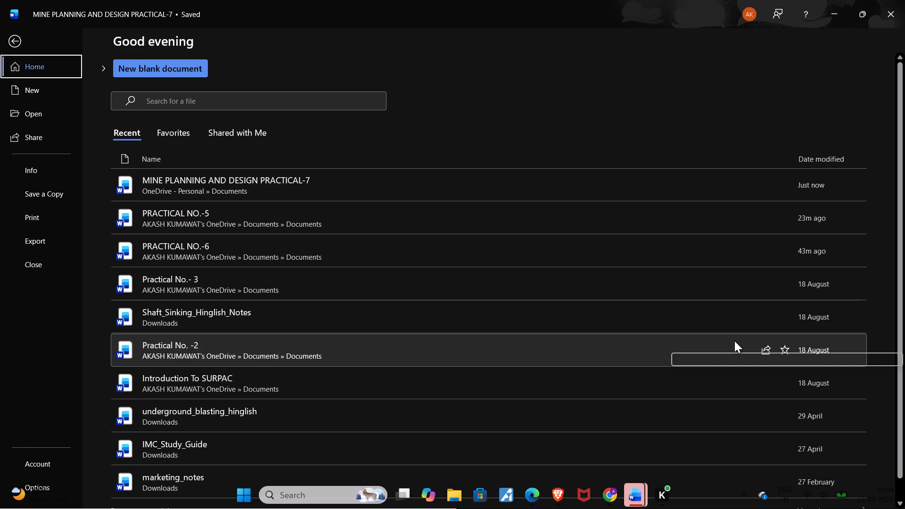